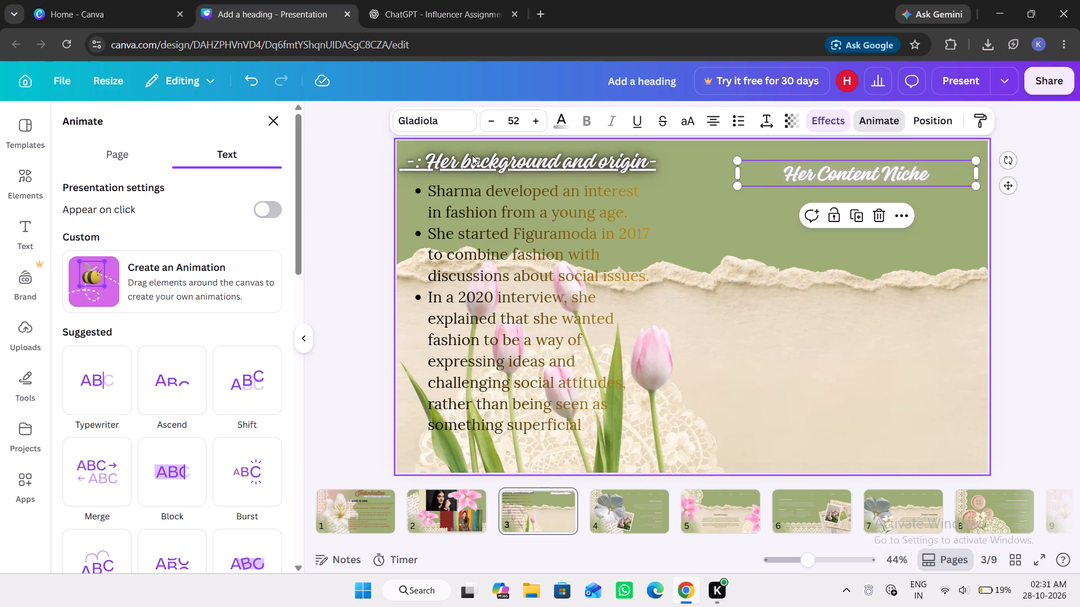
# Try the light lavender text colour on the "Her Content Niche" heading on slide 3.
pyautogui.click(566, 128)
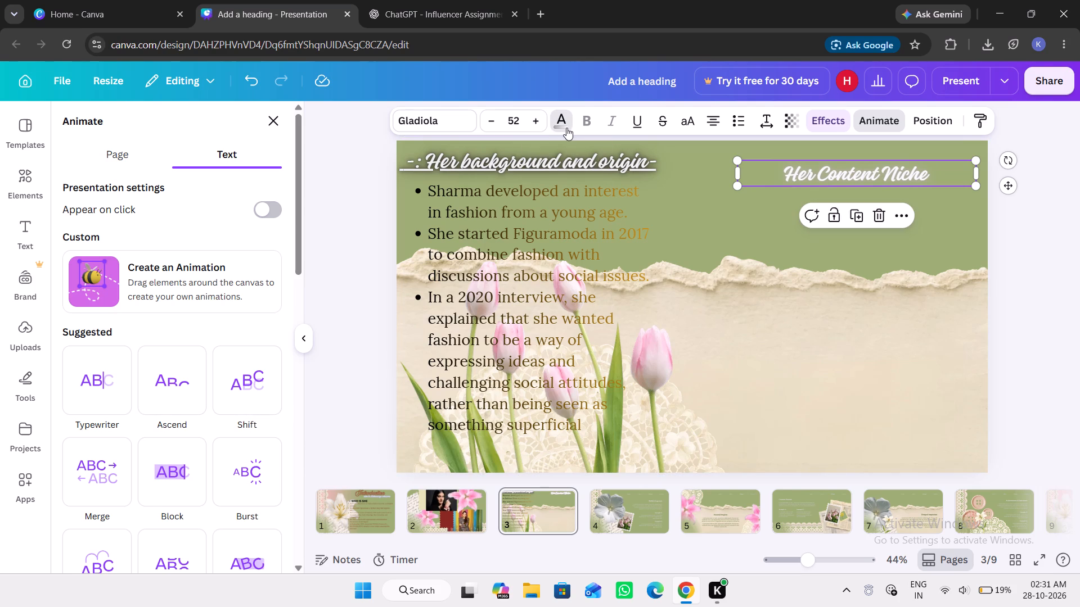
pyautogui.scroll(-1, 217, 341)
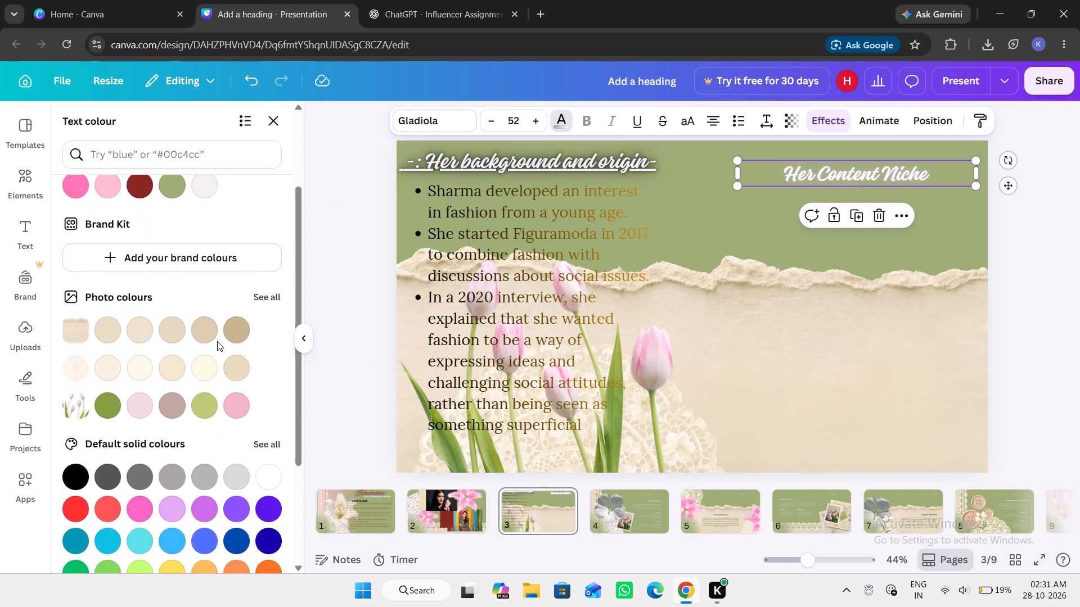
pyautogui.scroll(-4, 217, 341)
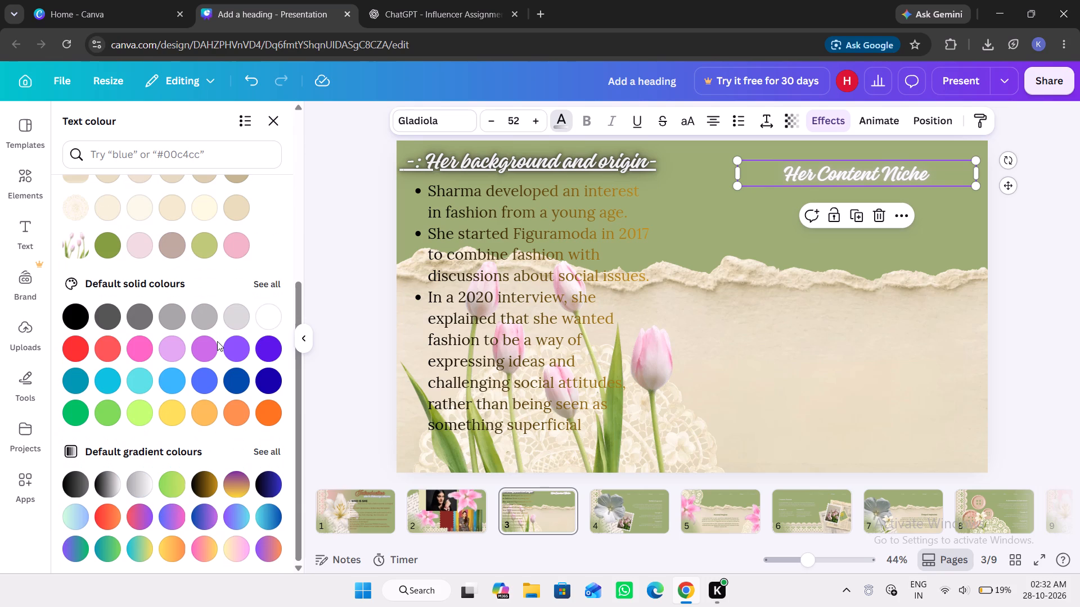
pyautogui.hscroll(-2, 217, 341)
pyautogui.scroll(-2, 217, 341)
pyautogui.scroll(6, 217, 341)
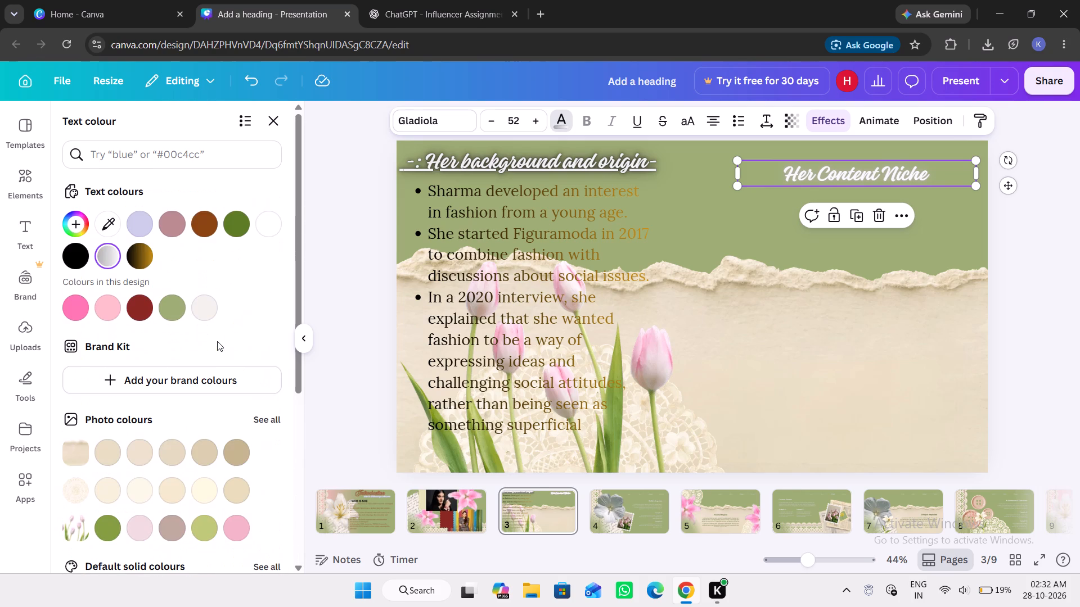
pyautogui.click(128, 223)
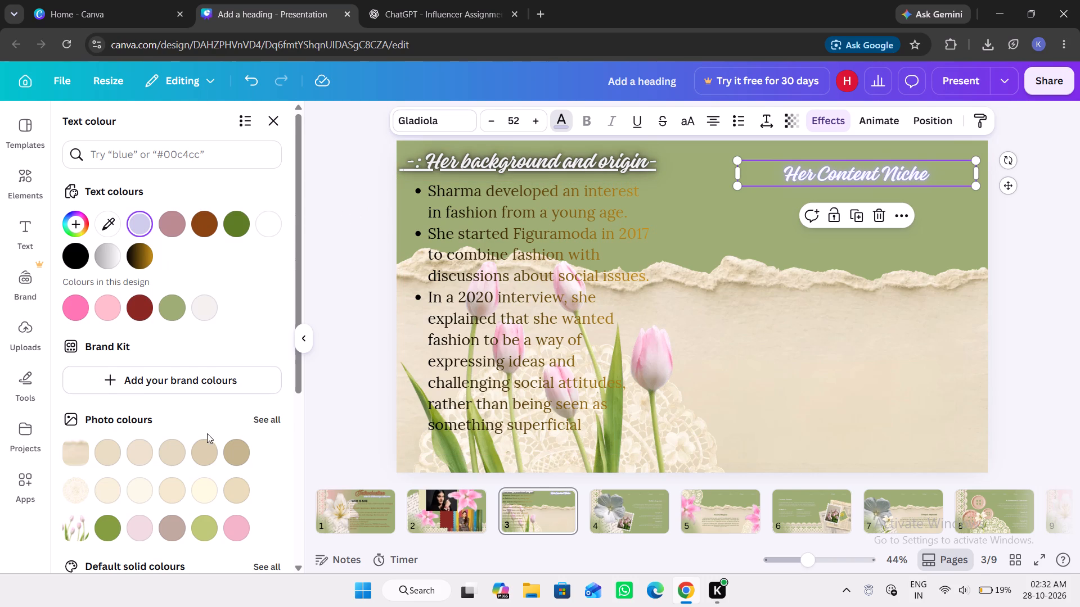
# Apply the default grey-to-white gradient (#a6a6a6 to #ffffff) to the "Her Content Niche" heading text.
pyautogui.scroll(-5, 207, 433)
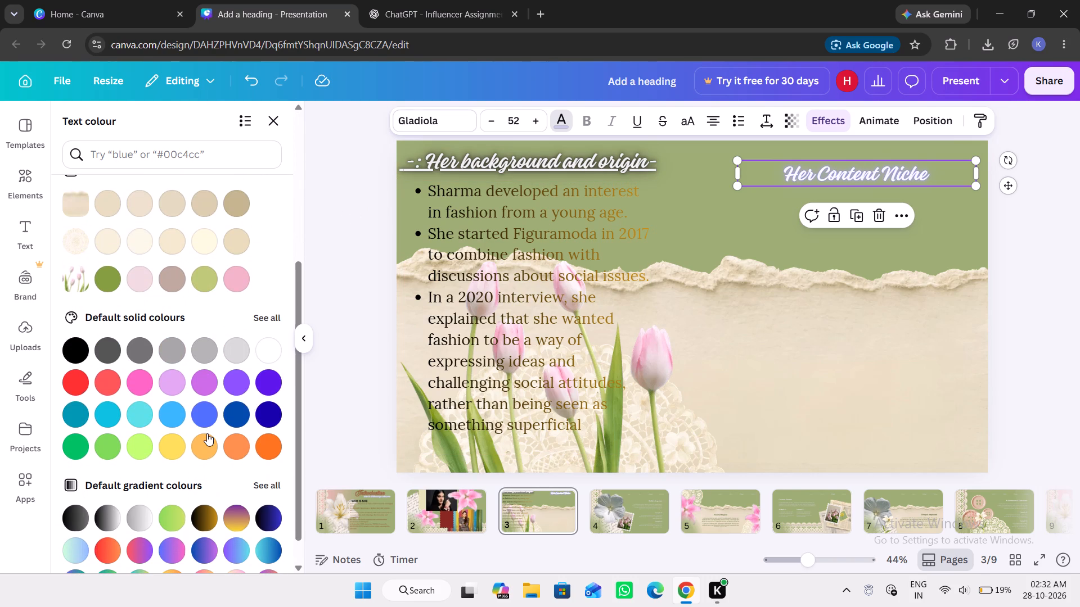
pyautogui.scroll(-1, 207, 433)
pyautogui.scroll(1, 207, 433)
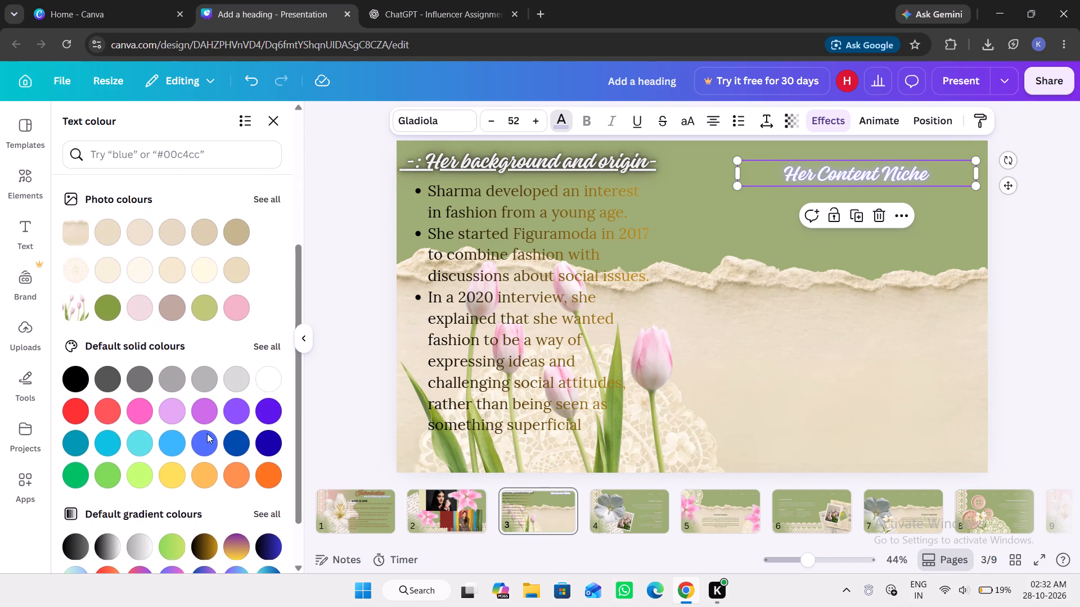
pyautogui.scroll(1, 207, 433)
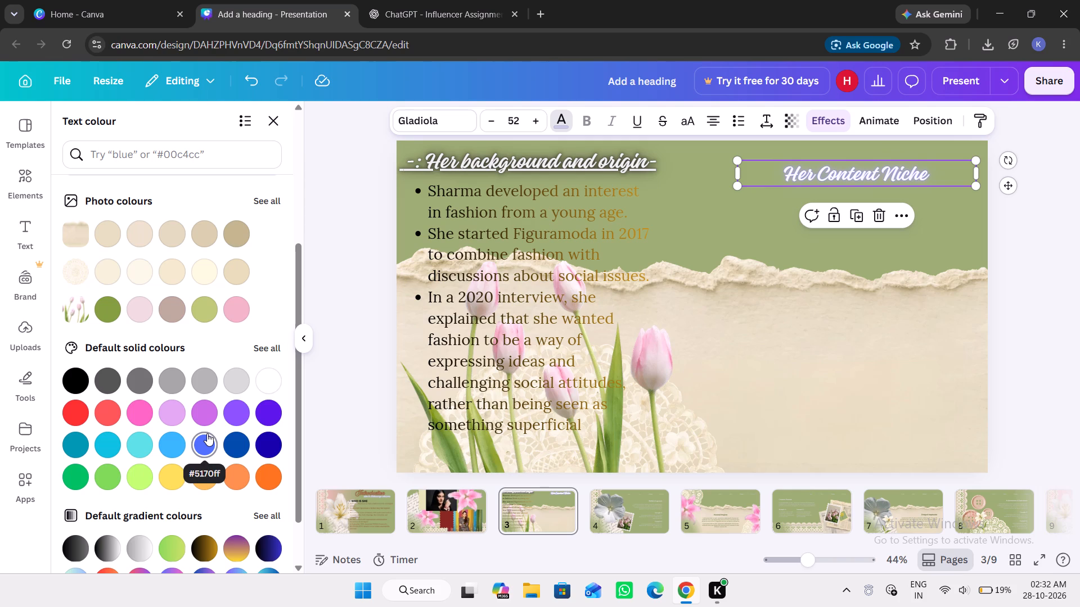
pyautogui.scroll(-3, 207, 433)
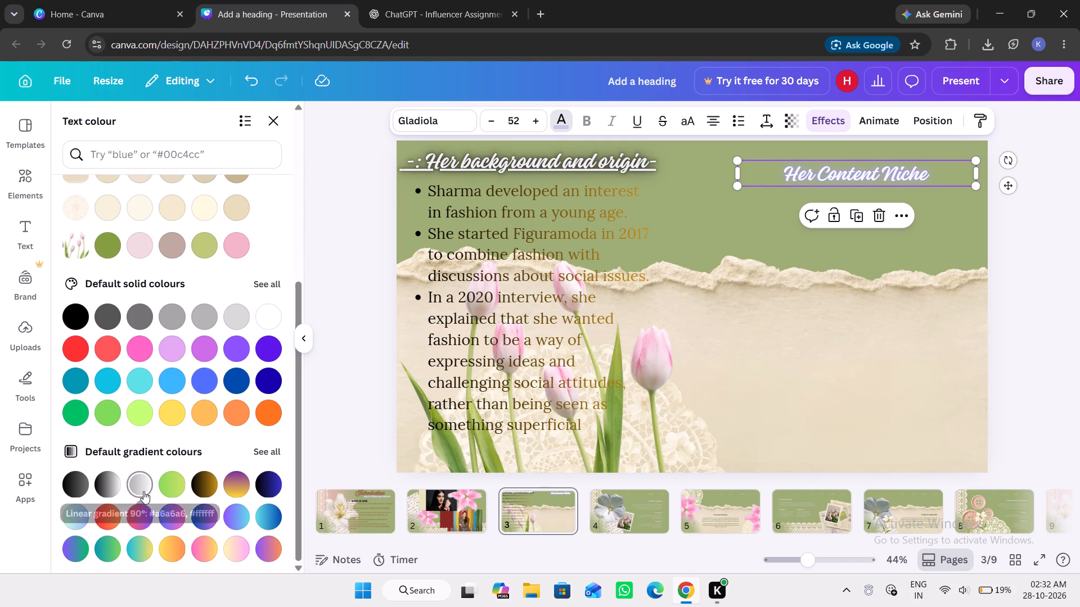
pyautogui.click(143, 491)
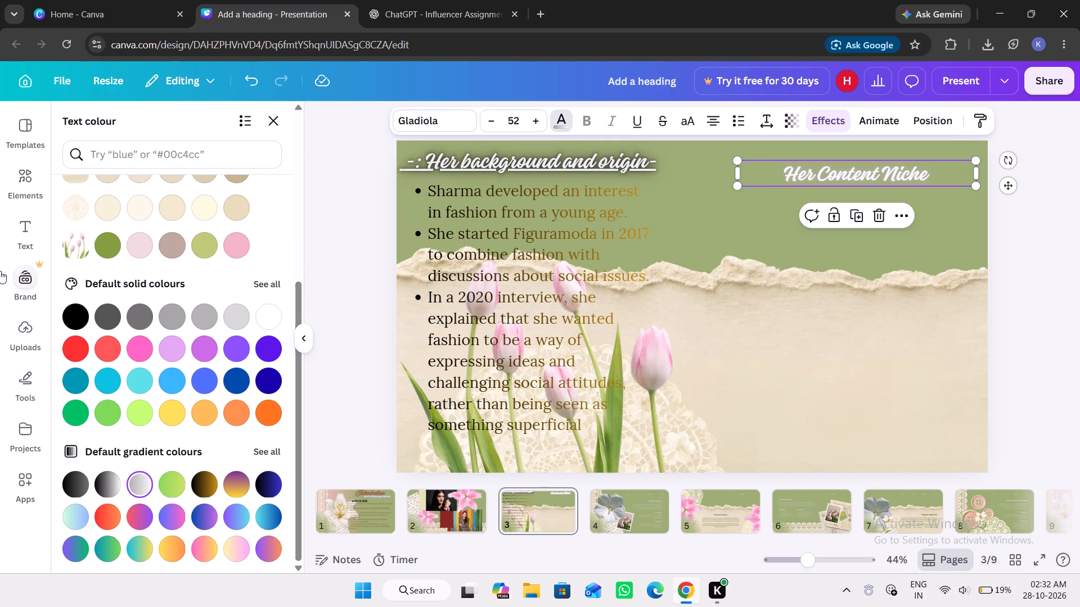
# Underline the "Her Content Niche" heading.
pyautogui.click(643, 123)
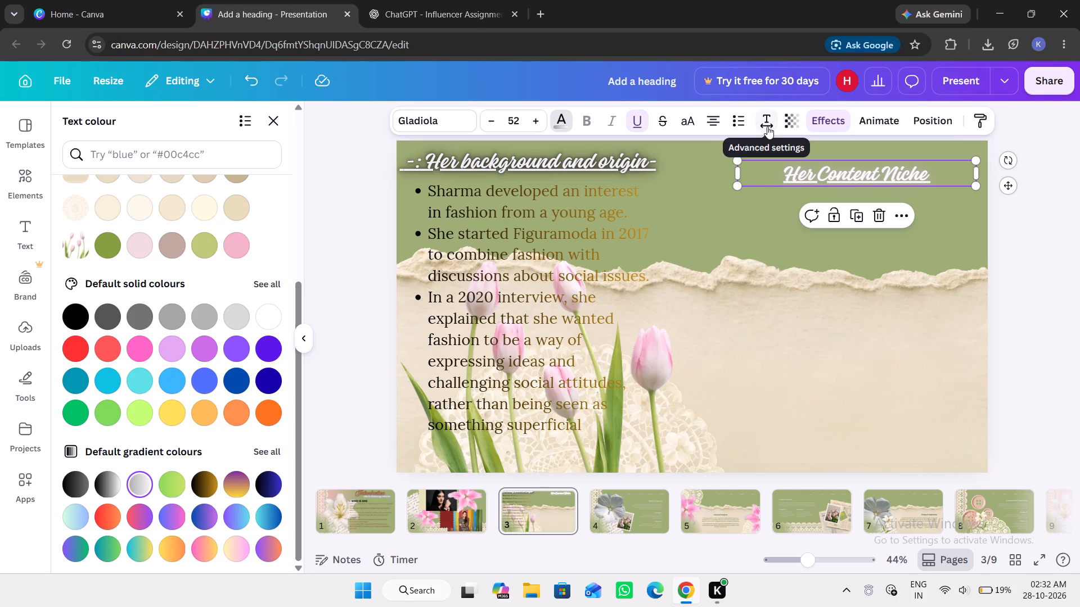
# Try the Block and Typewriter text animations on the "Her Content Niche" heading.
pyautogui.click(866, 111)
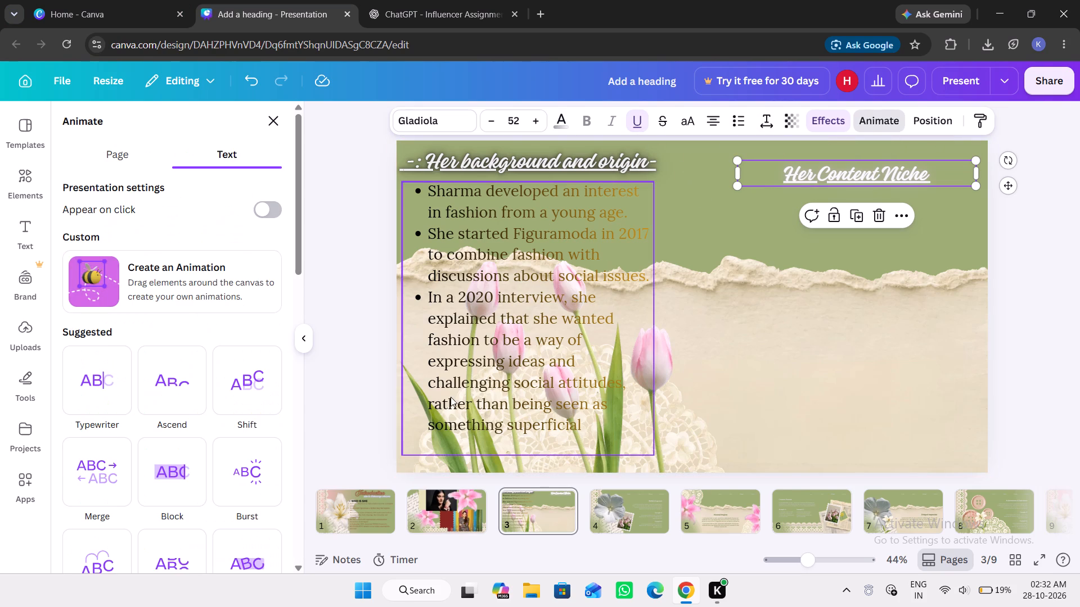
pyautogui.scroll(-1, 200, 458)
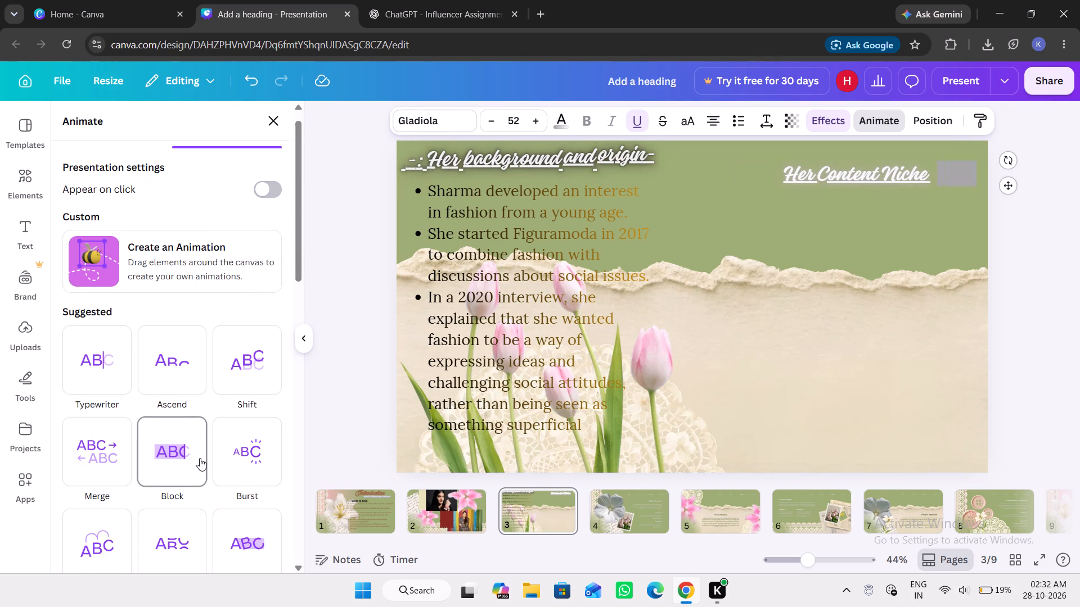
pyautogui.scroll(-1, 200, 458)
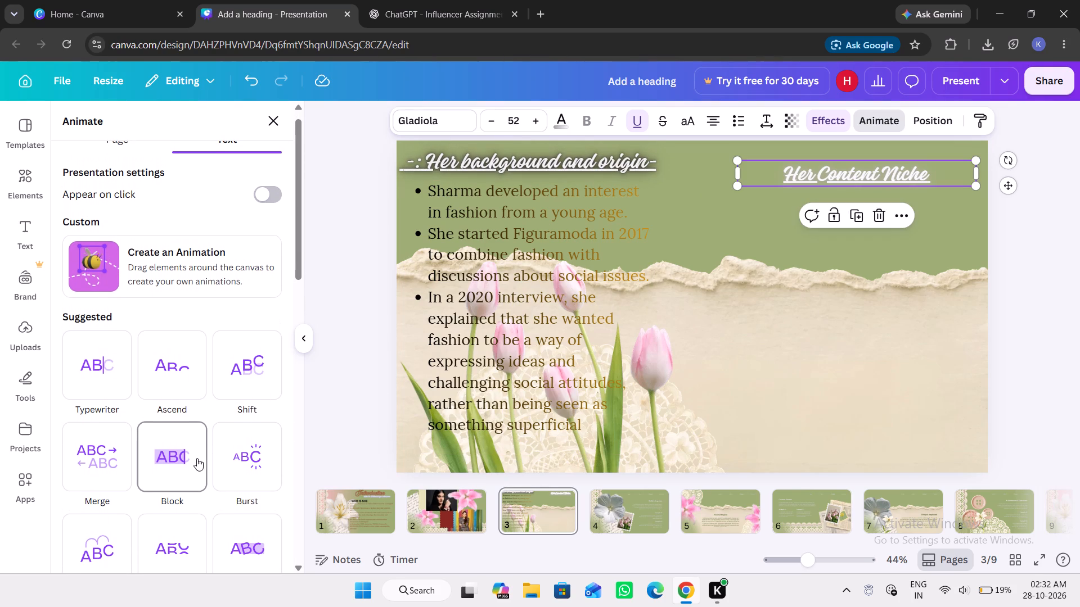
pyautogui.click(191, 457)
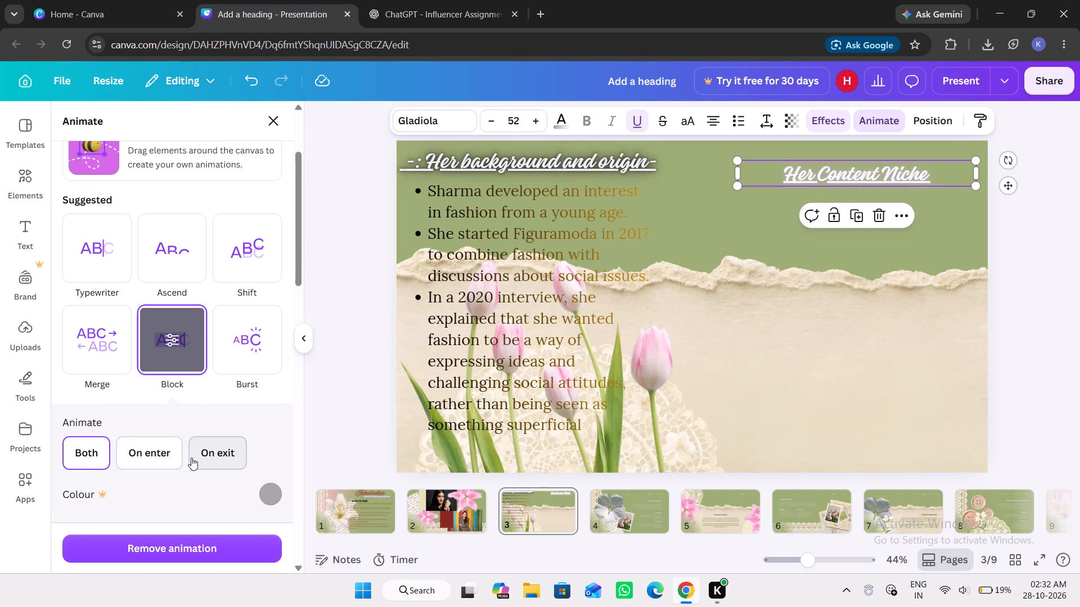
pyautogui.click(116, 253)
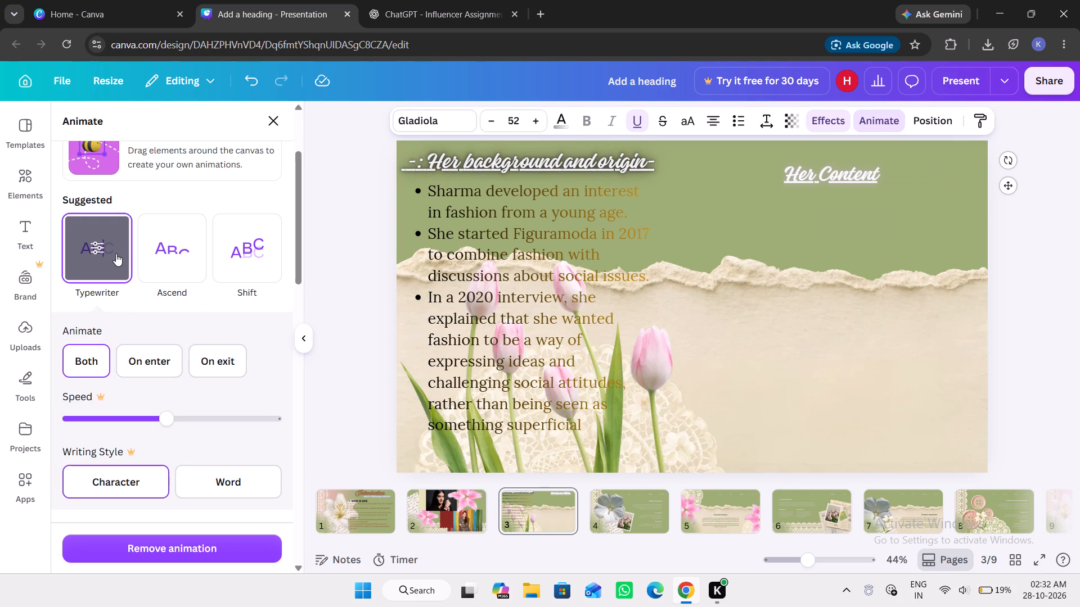
# Apply the Shift text animation to the "Her Content Niche" heading.
pyautogui.click(232, 262)
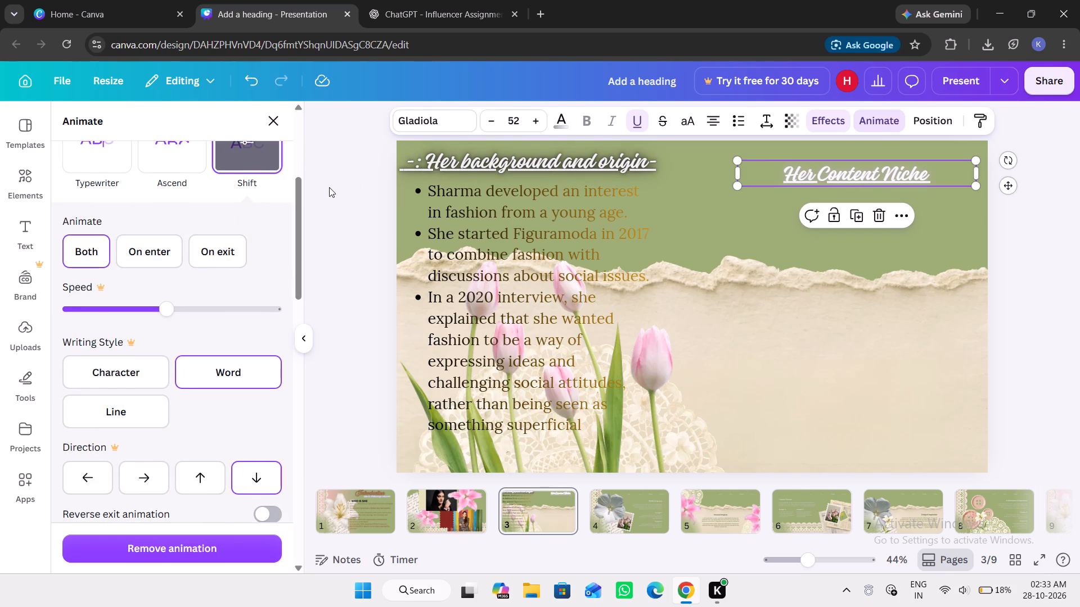
pyautogui.moveTo(329, 187); pyautogui.dragTo(330, 284)
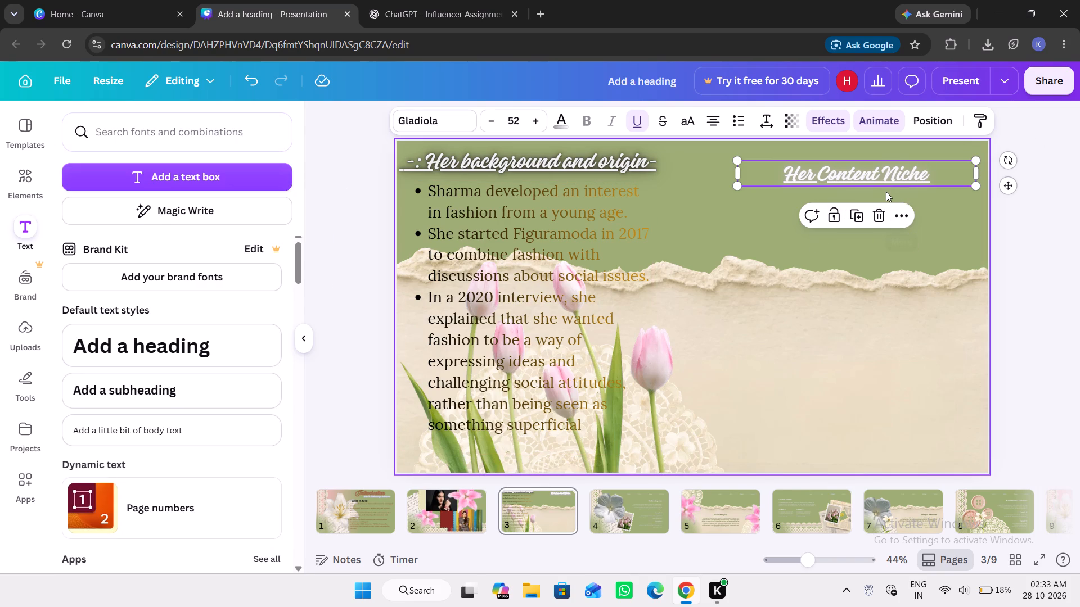
# Change the "Her Content Niche" heading's text colour to the default black-to-white gradient.
pyautogui.click(588, 125)
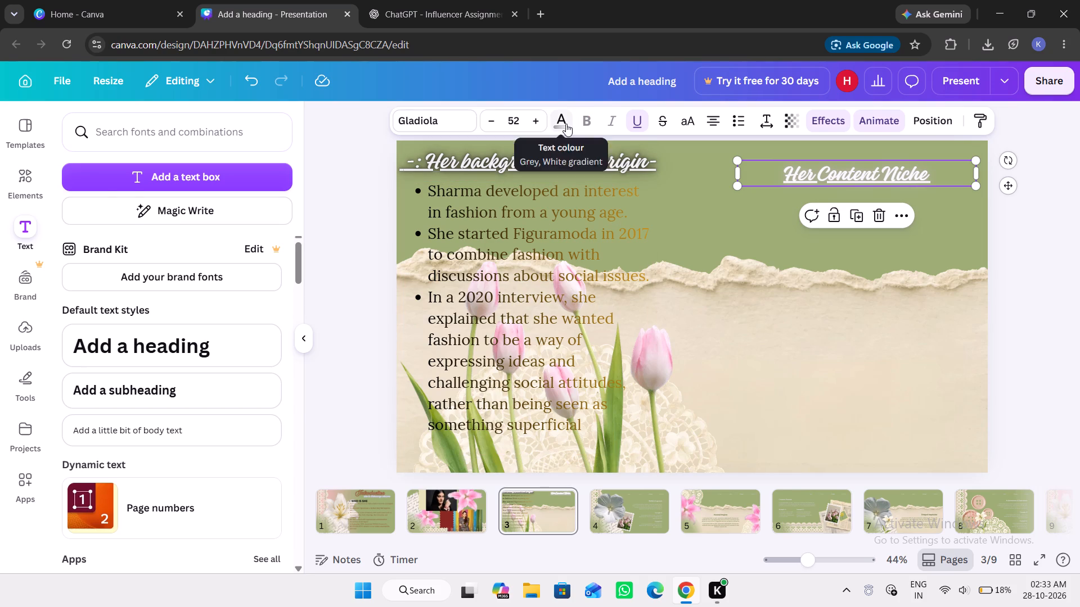
pyautogui.click(566, 124)
pyautogui.hscroll(-1, 370, 355)
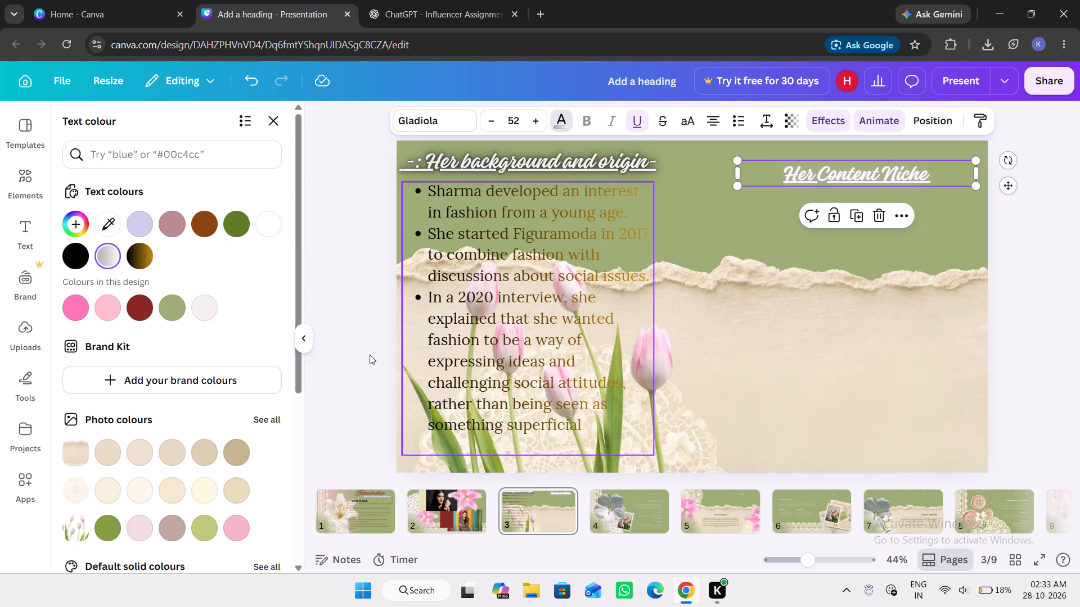
pyautogui.hscroll(-1, 370, 355)
pyautogui.scroll(-2, 248, 328)
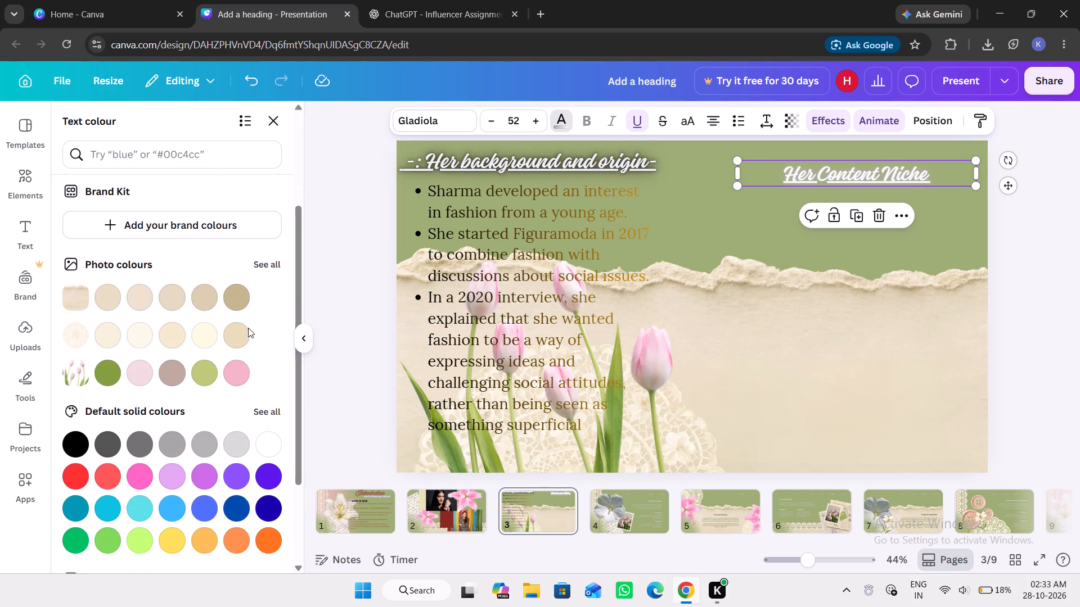
pyautogui.scroll(-5, 248, 328)
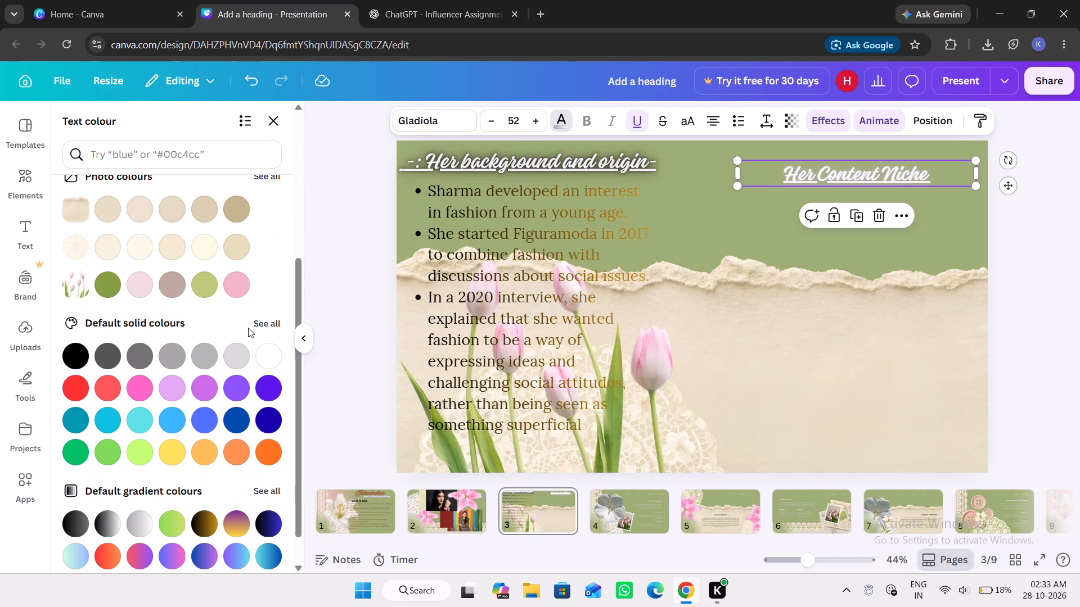
pyautogui.click(110, 483)
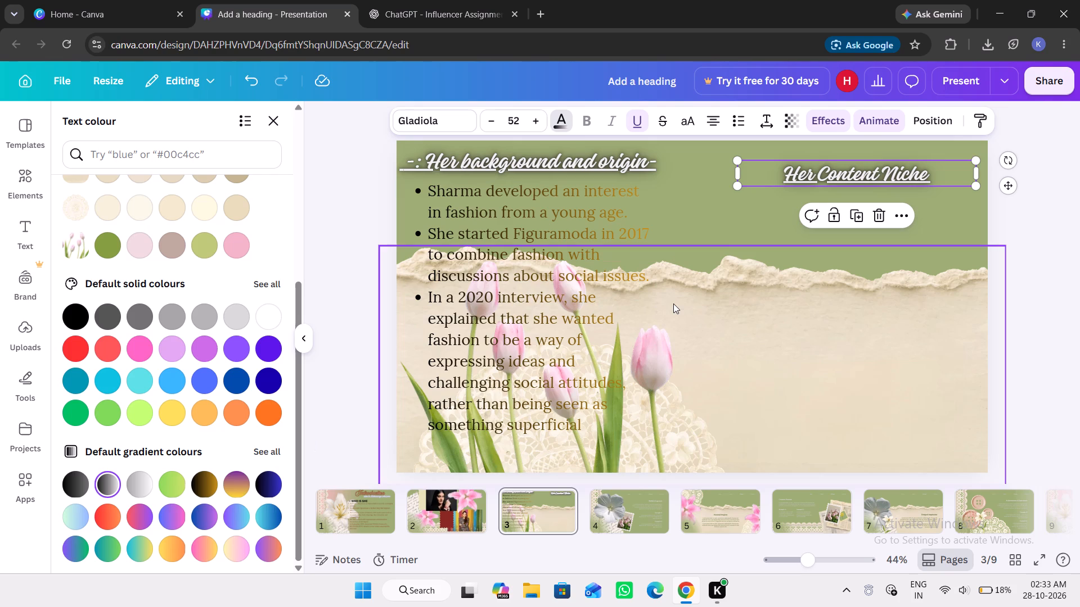
# Move the "Her Content Niche" heading slightly up and left, level with the "Her background and origin" heading.
pyautogui.click(933, 203)
pyautogui.click(925, 180)
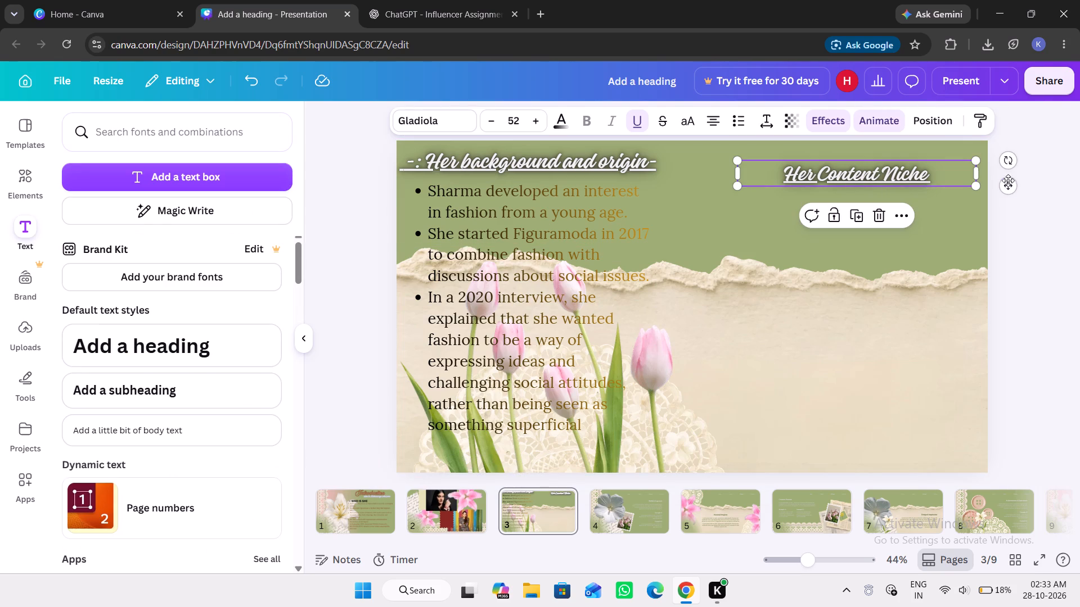
pyautogui.moveTo(1014, 186); pyautogui.dragTo(1000, 175)
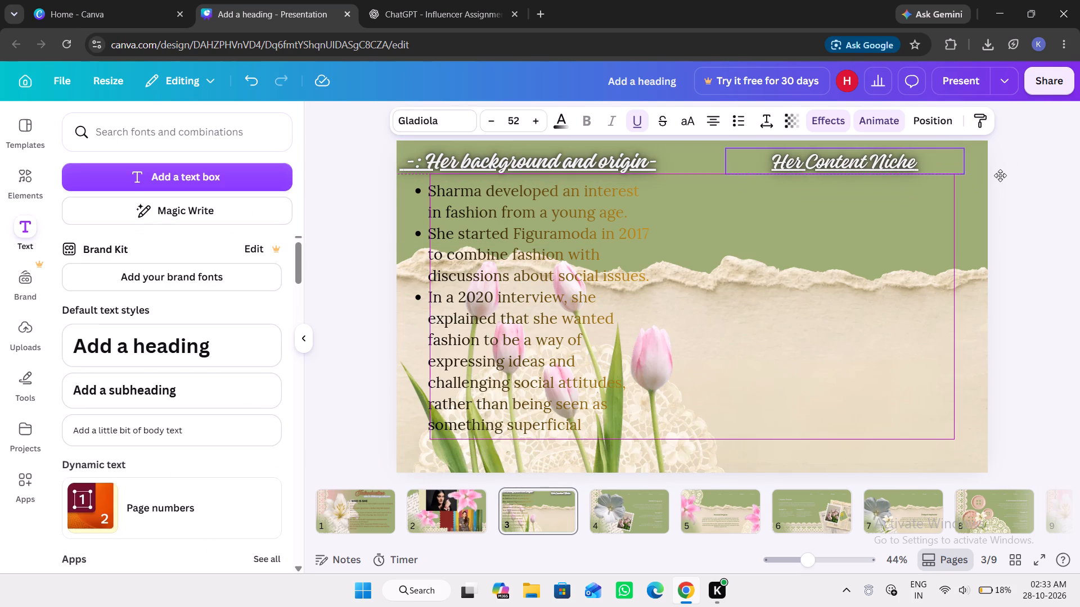
pyautogui.moveTo(1000, 175); pyautogui.dragTo(1000, 176)
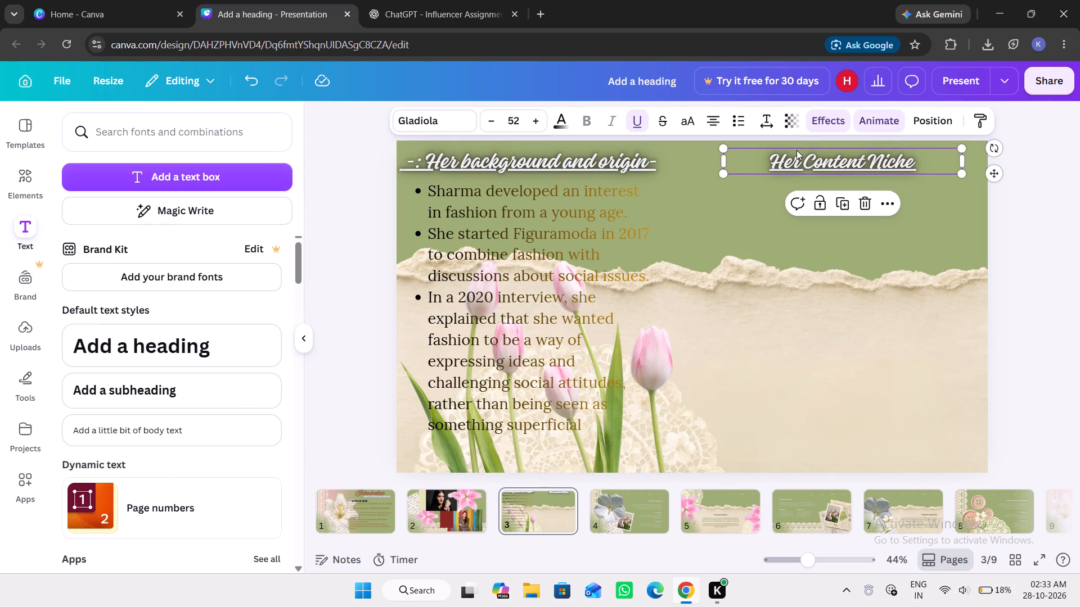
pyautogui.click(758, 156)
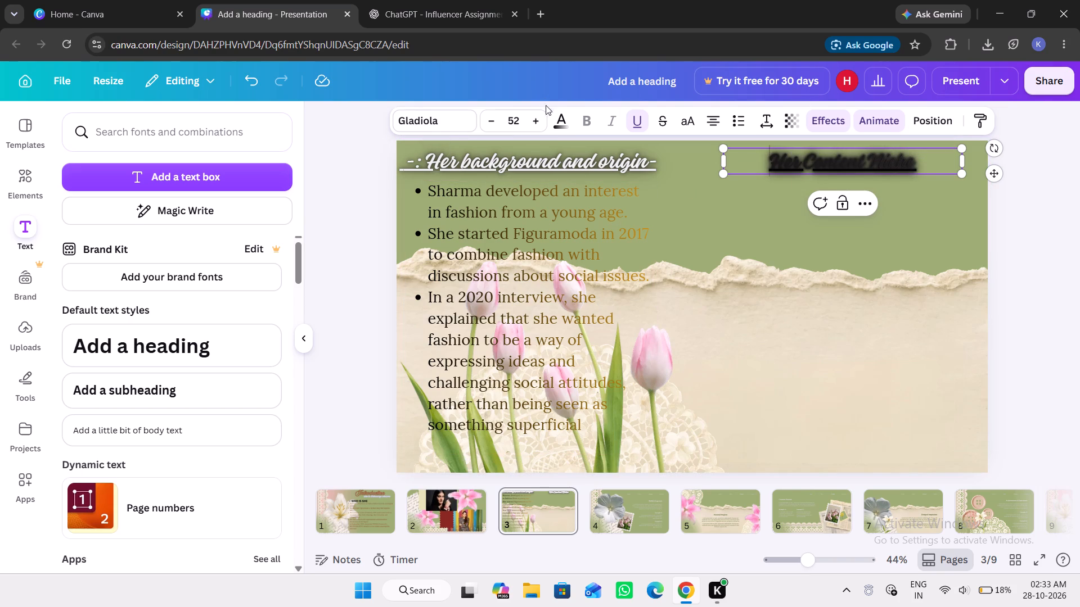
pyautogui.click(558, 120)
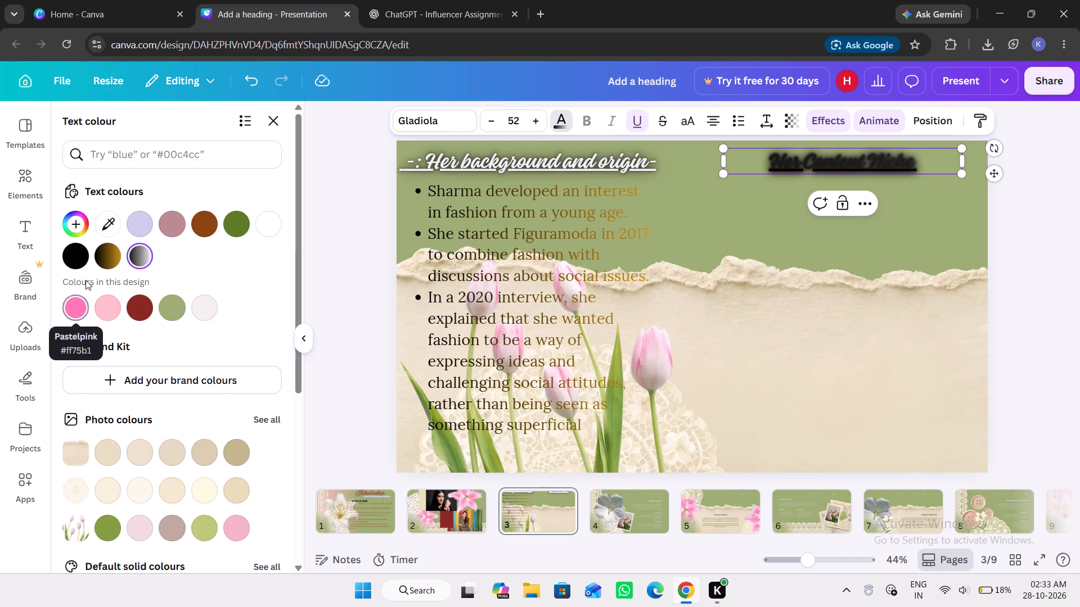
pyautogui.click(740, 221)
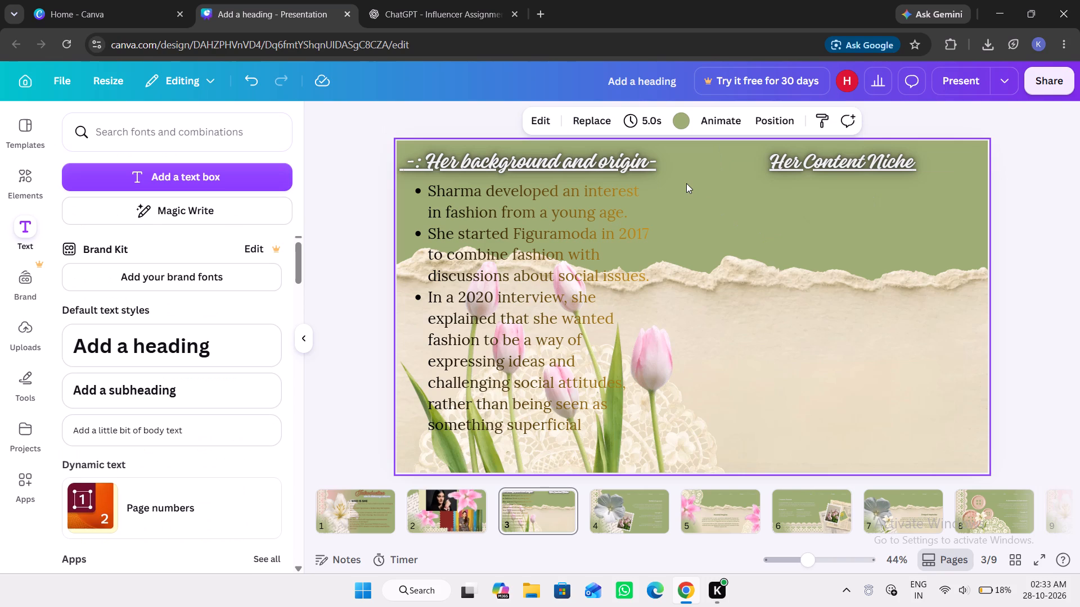
# Add the prefix "-: " at the start of the "Her Content Niche" heading.
pyautogui.click(765, 161)
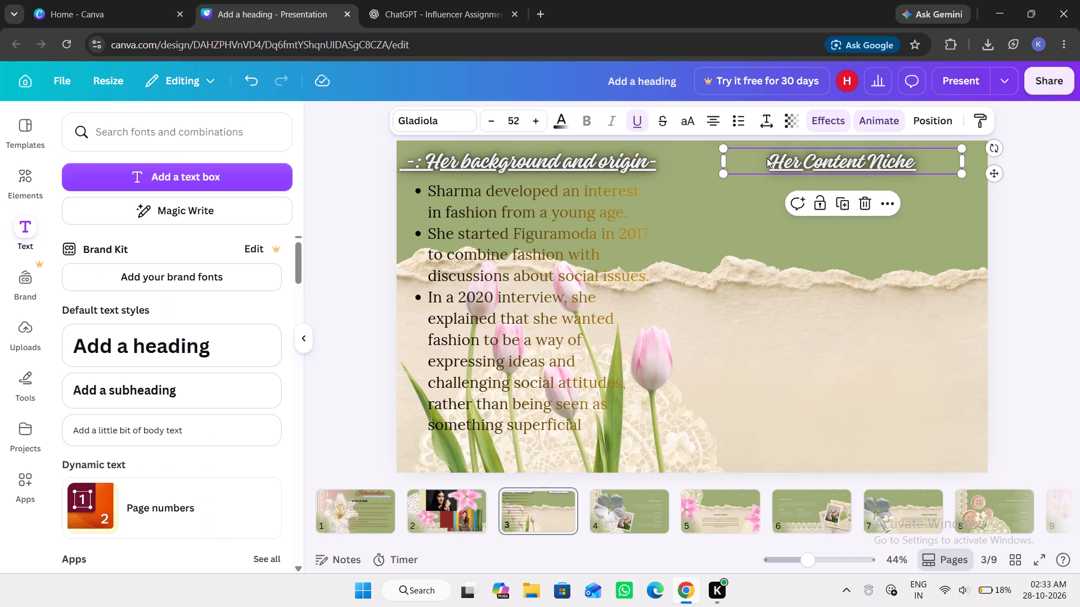
pyautogui.click(767, 158)
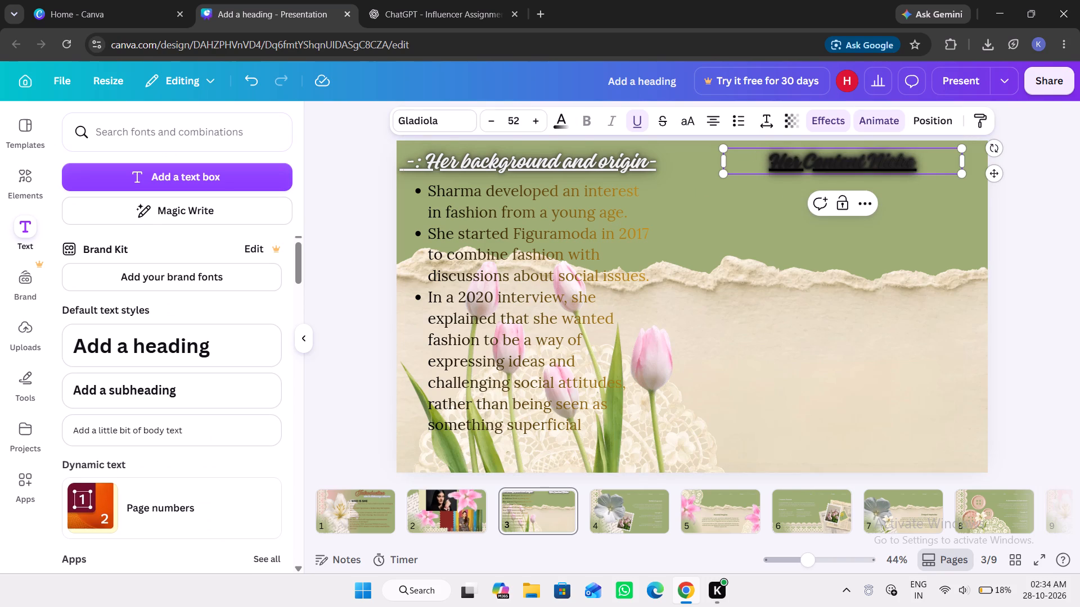
pyautogui.press('-')
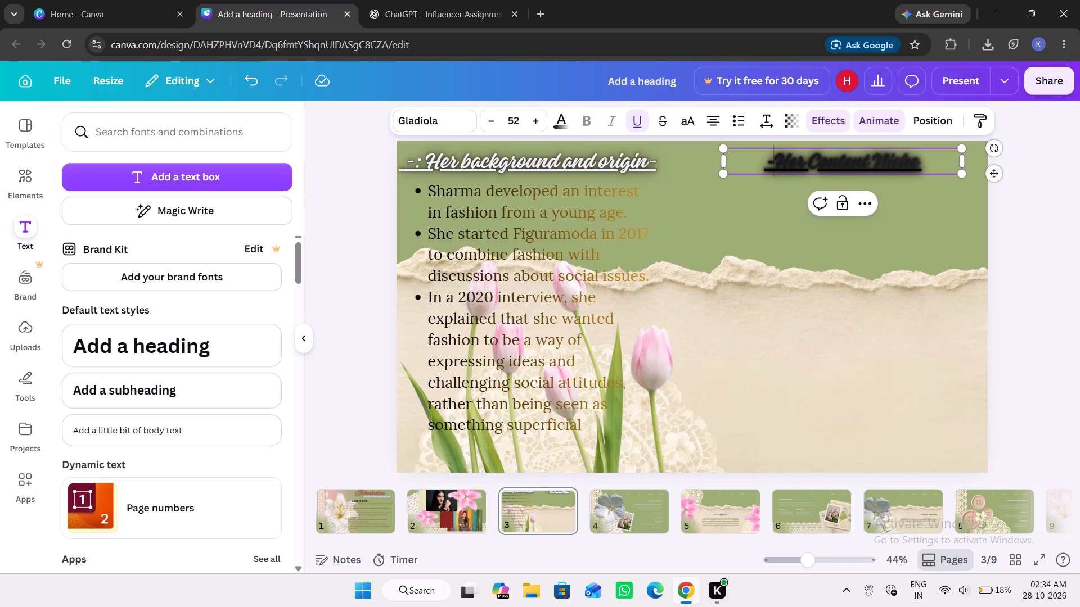
pyautogui.press(';')
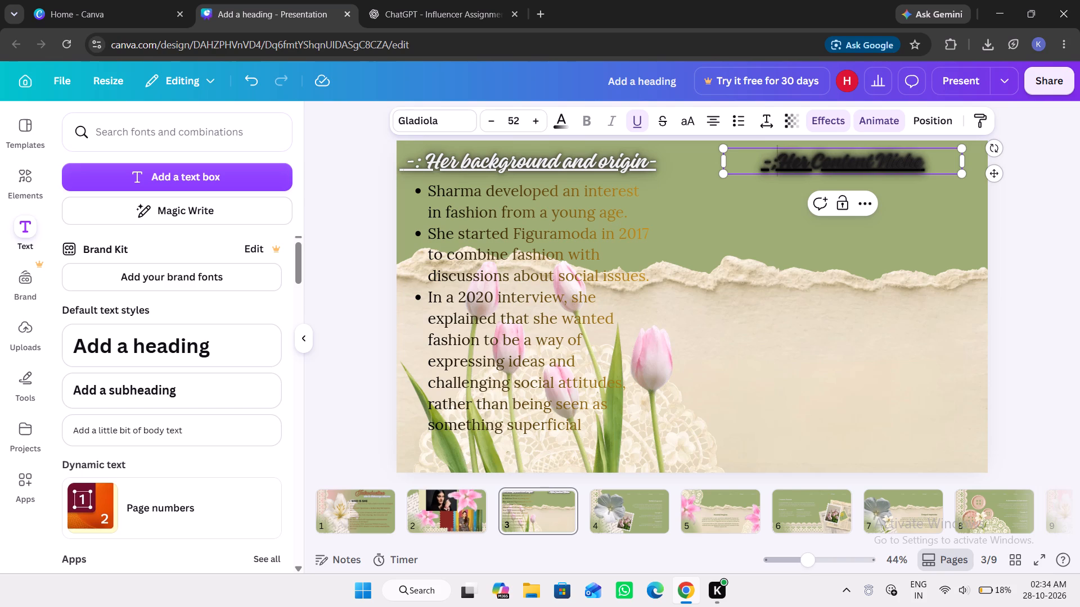
pyautogui.press('BackSpace')
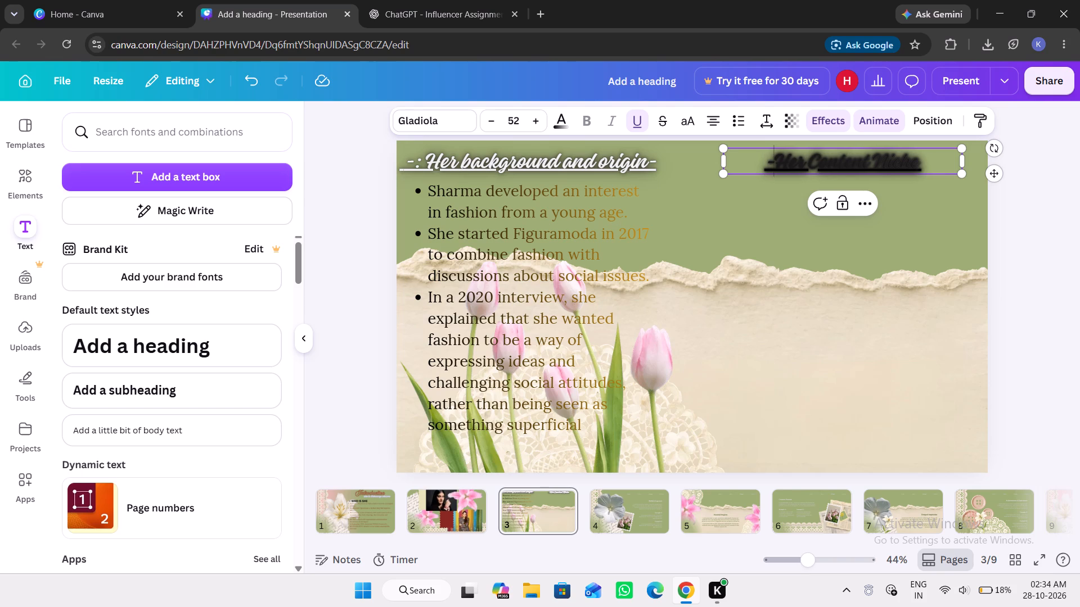
pyautogui.hotkey('shift', ':')
pyautogui.press('space')
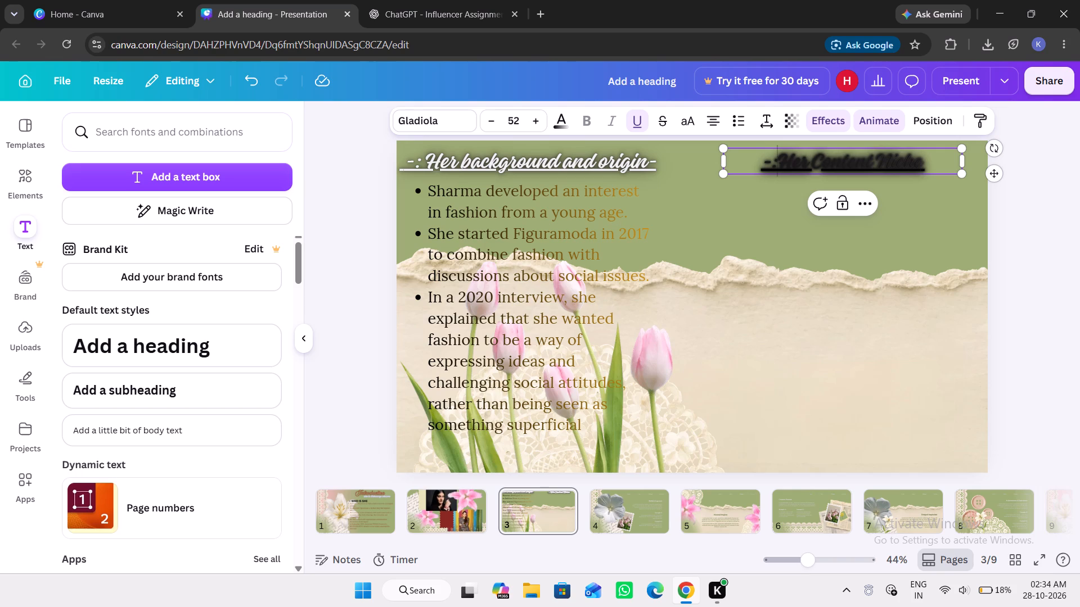
pyautogui.click(773, 224)
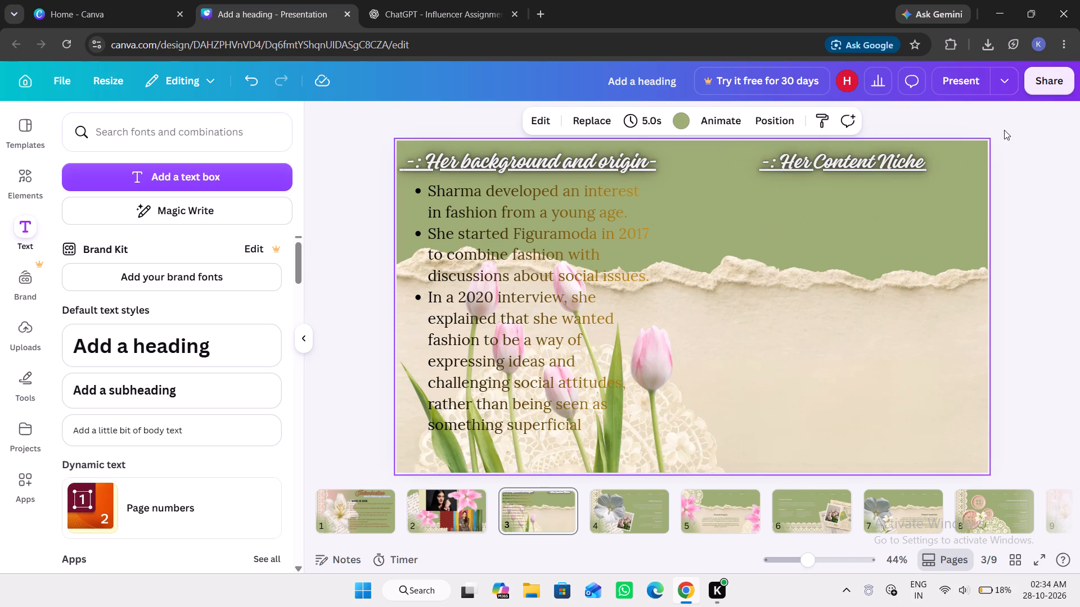
pyautogui.click(934, 156)
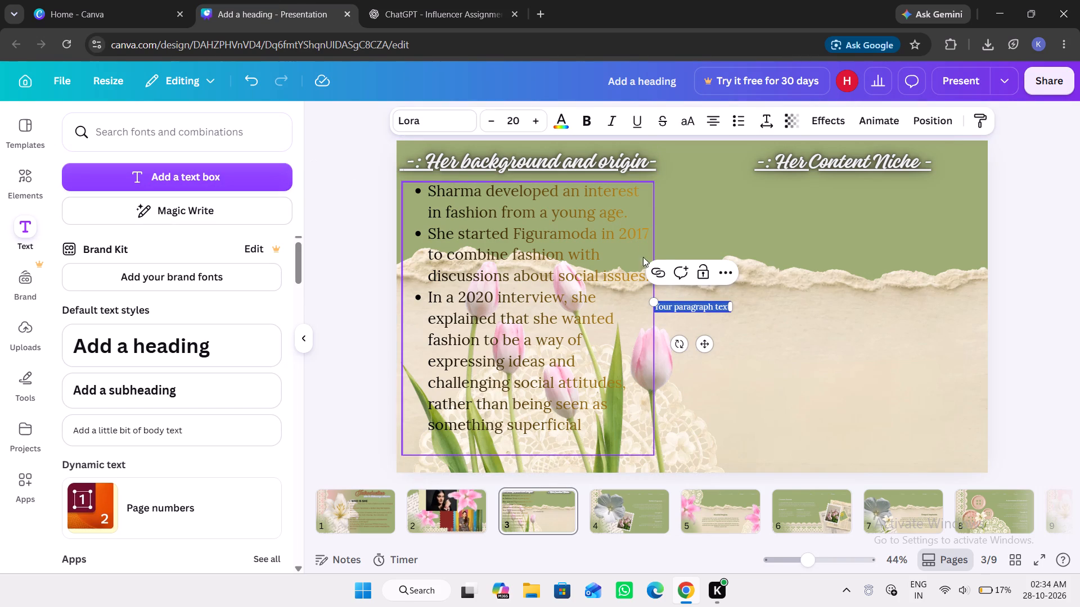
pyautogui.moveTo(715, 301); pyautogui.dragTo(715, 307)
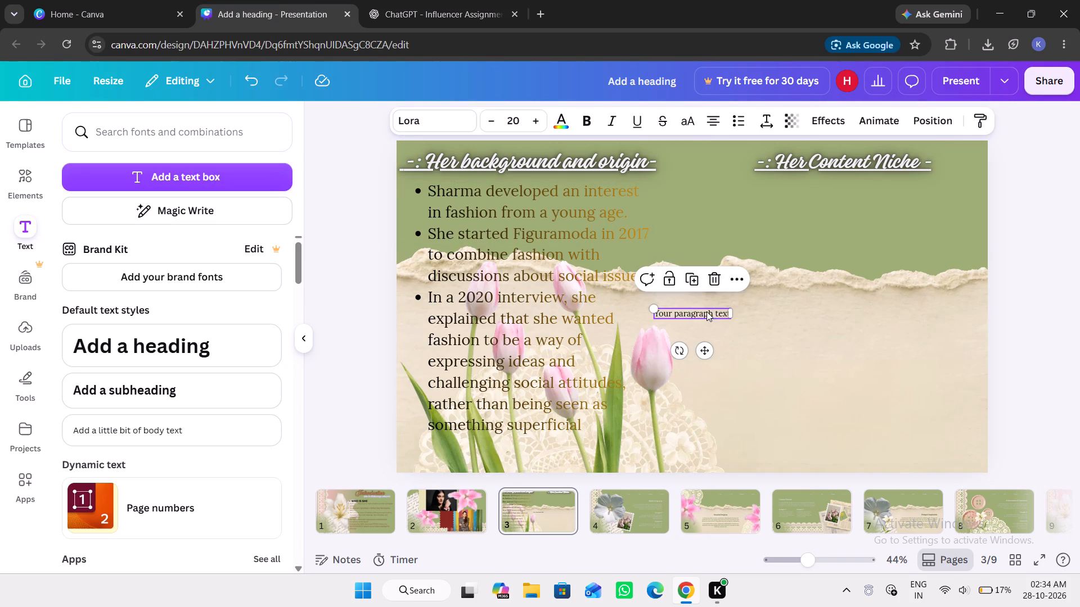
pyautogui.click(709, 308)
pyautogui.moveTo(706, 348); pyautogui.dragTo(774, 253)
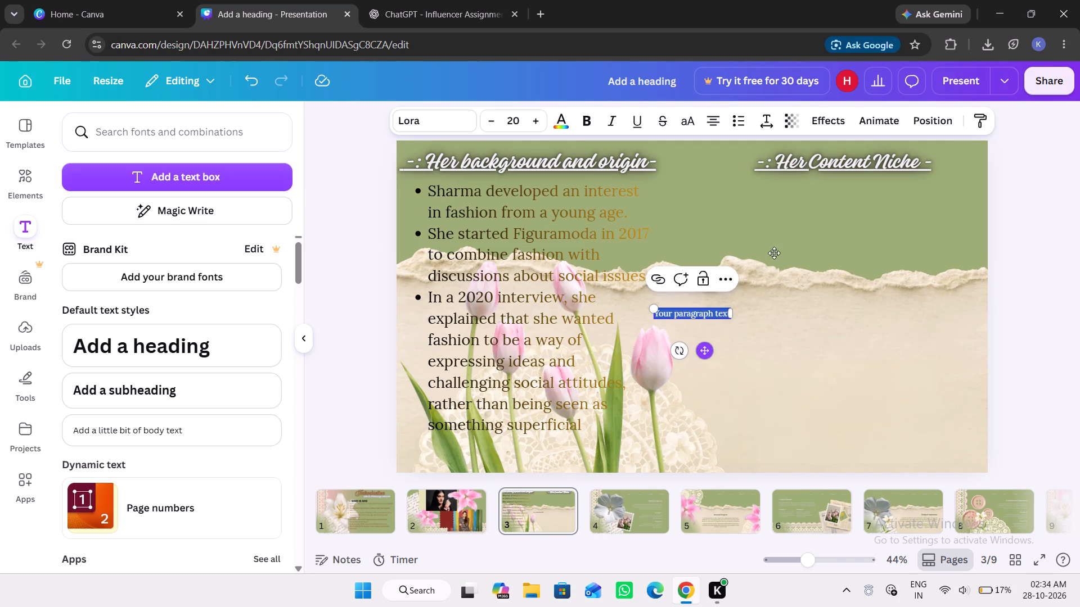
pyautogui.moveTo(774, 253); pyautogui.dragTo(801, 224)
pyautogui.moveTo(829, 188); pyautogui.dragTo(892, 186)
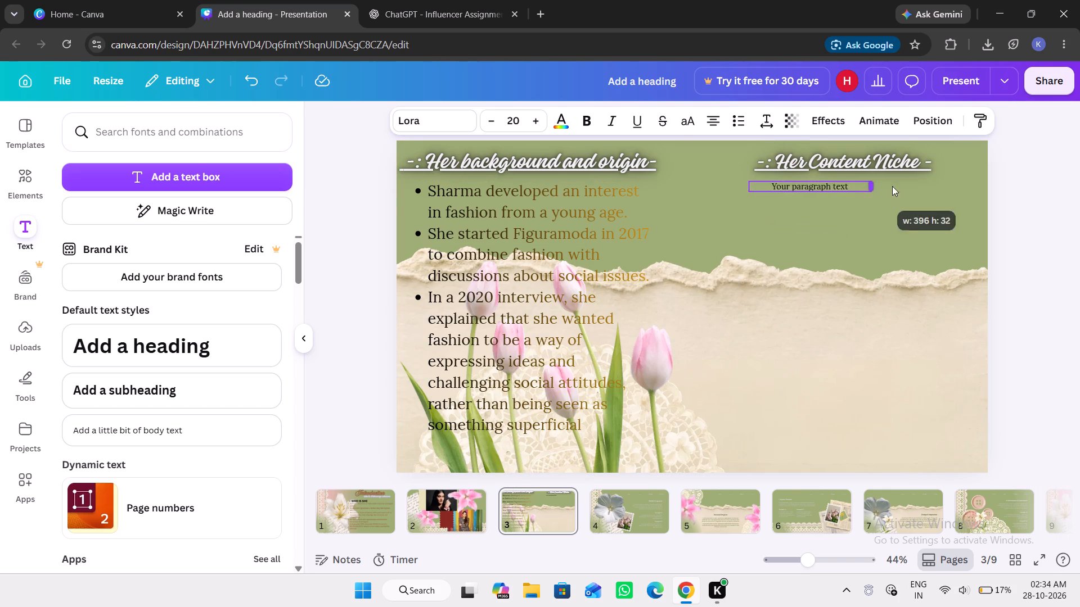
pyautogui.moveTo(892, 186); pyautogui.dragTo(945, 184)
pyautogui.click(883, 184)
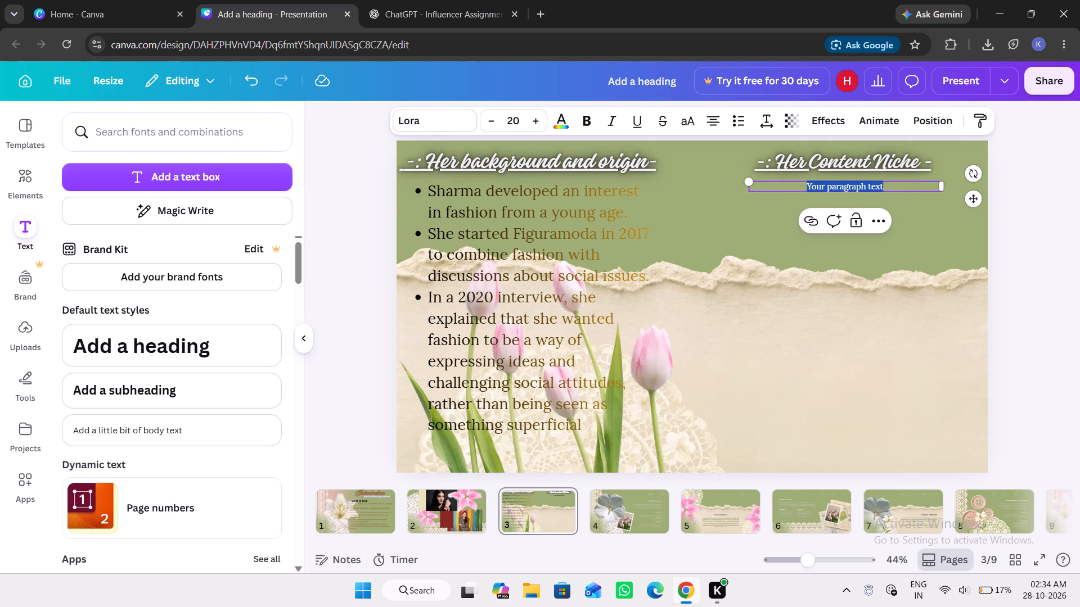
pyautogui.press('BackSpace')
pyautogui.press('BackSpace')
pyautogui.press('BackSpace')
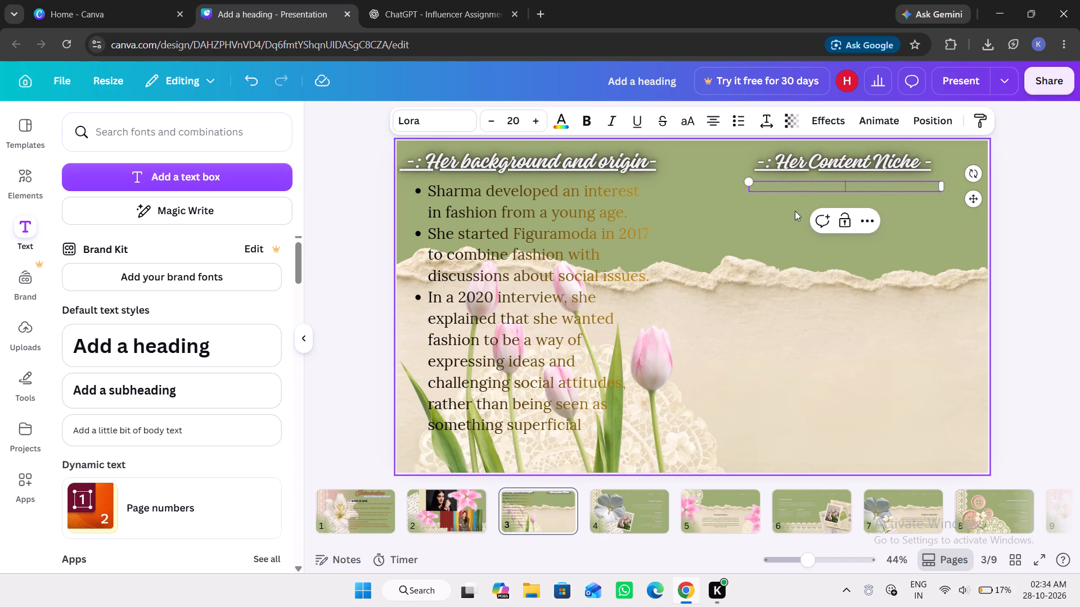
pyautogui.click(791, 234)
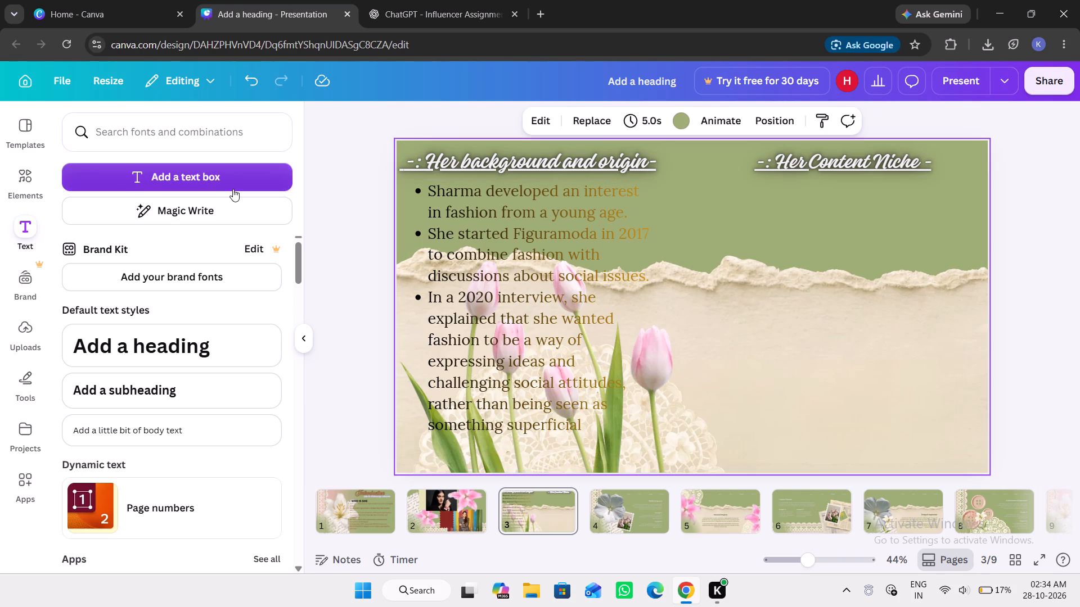
# Add a text box directly under the "Her Content Niche" heading and widen it to reach the heading's end.
pyautogui.click(226, 179)
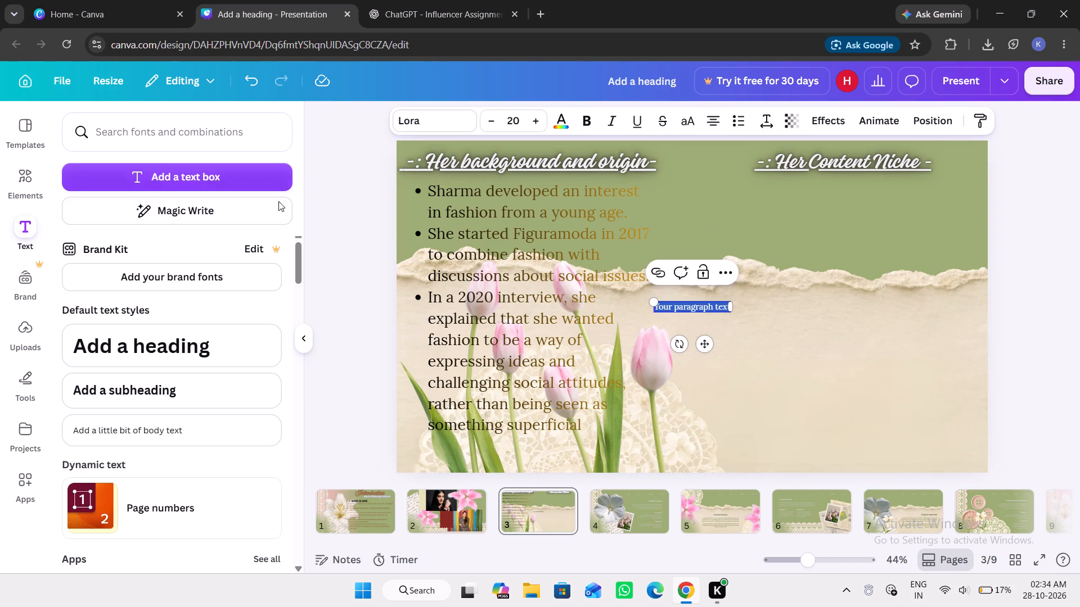
pyautogui.moveTo(705, 350); pyautogui.dragTo(832, 244)
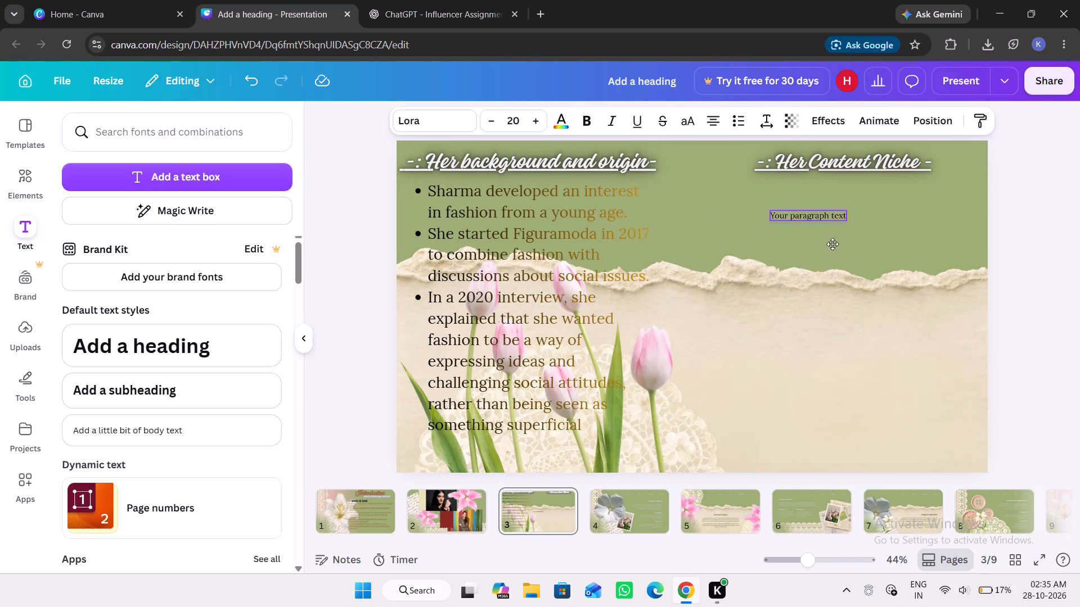
pyautogui.moveTo(832, 244); pyautogui.dragTo(841, 234)
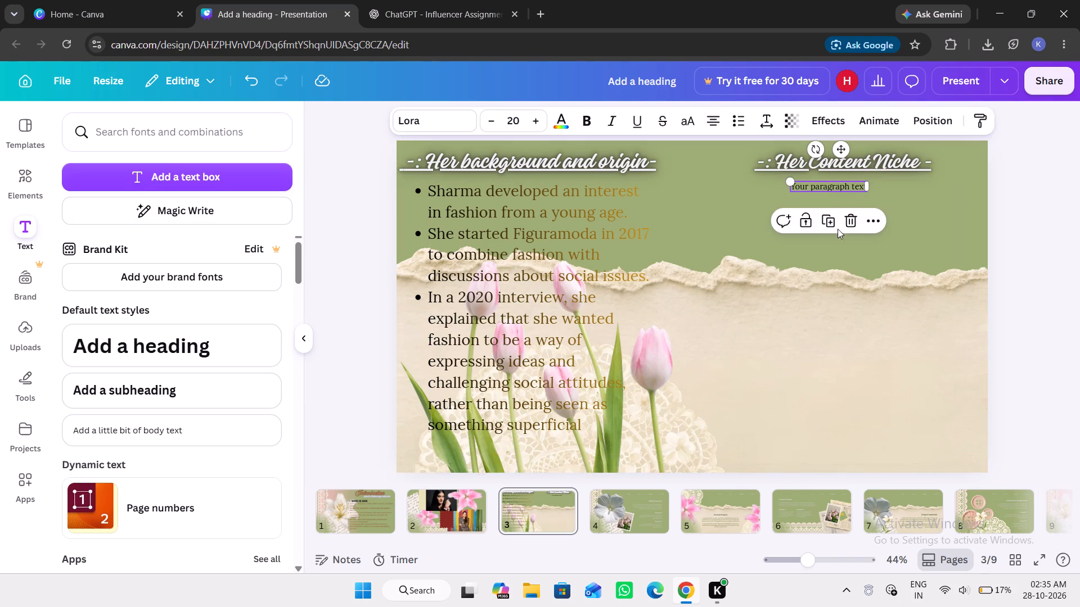
pyautogui.moveTo(867, 187); pyautogui.dragTo(924, 192)
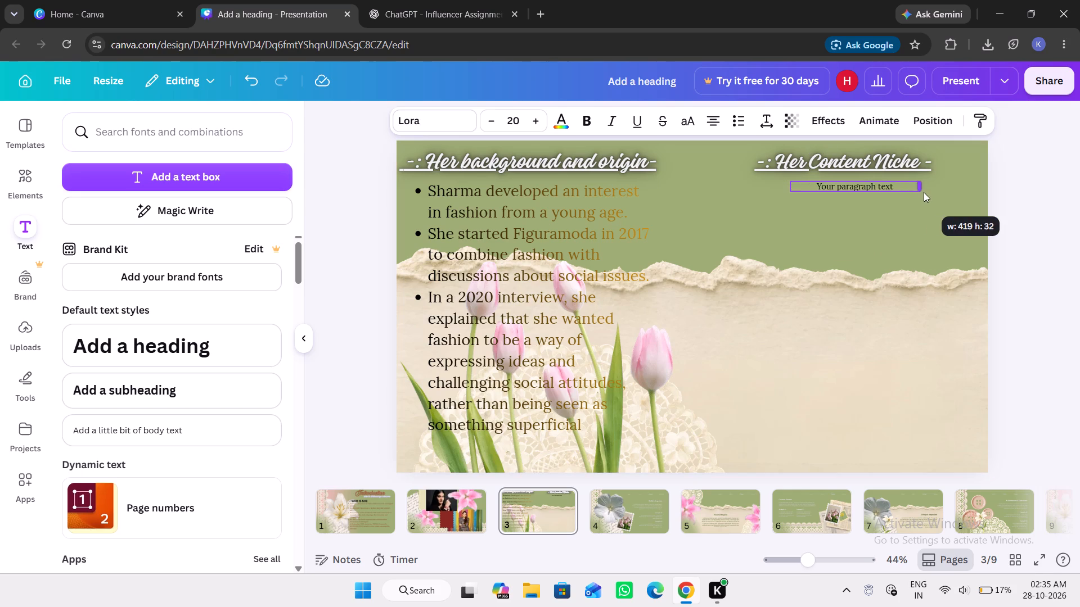
pyautogui.moveTo(924, 192); pyautogui.dragTo(933, 191)
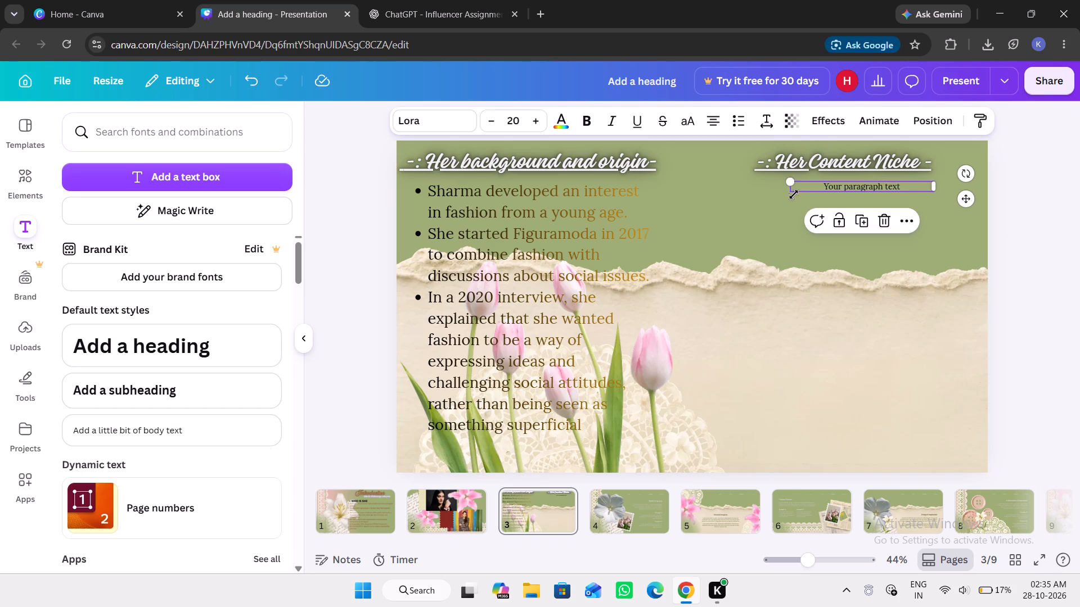
# Replace the new text box's placeholder with the copied content niche intro and four bullet points.
pyautogui.click(904, 184)
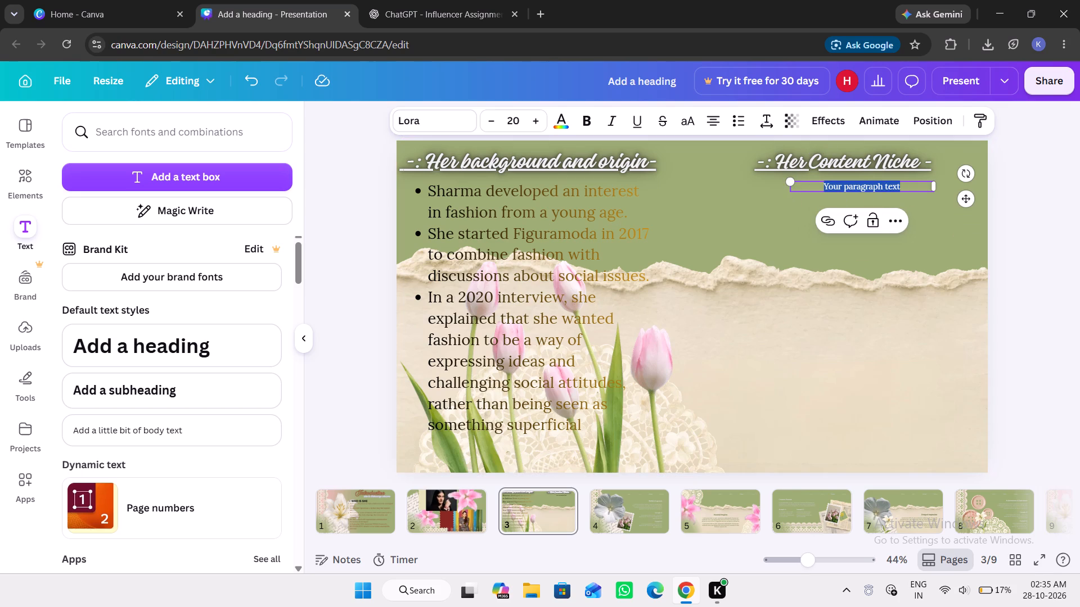
pyautogui.press('BackSpace')
pyautogui.press('BackSpace')
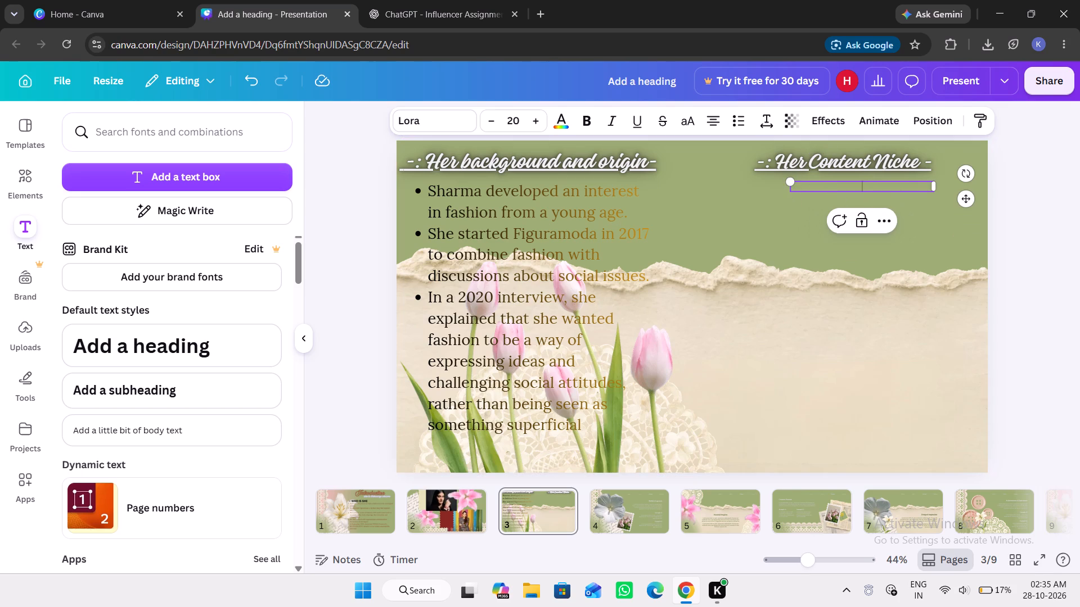
pyautogui.hotkey('ctrl', 'v')
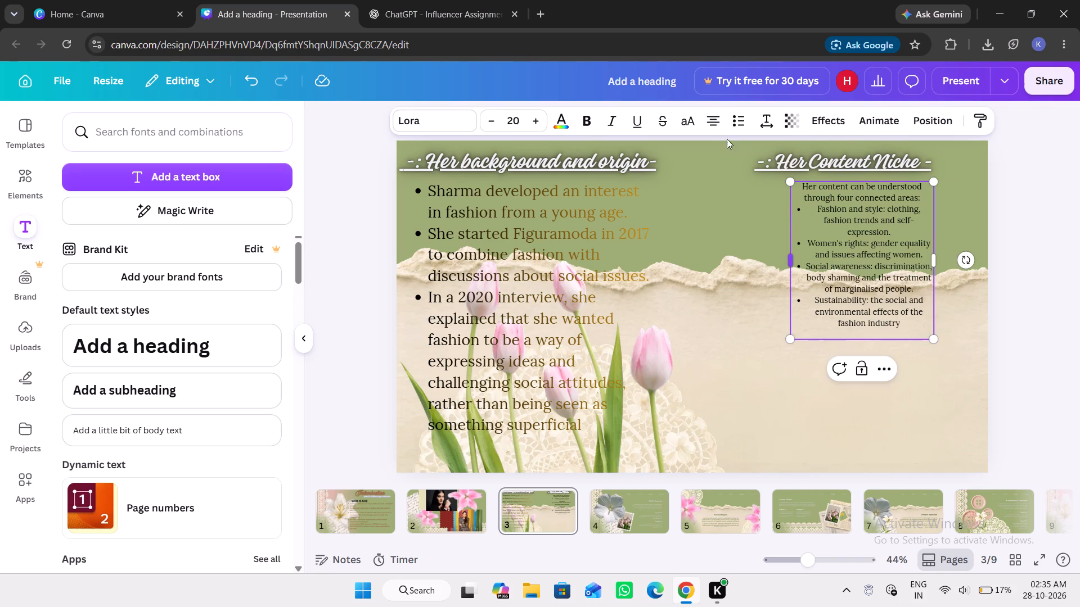
# Try to enlarge the content niche body text by raising its font size to 33.
pyautogui.click(533, 120)
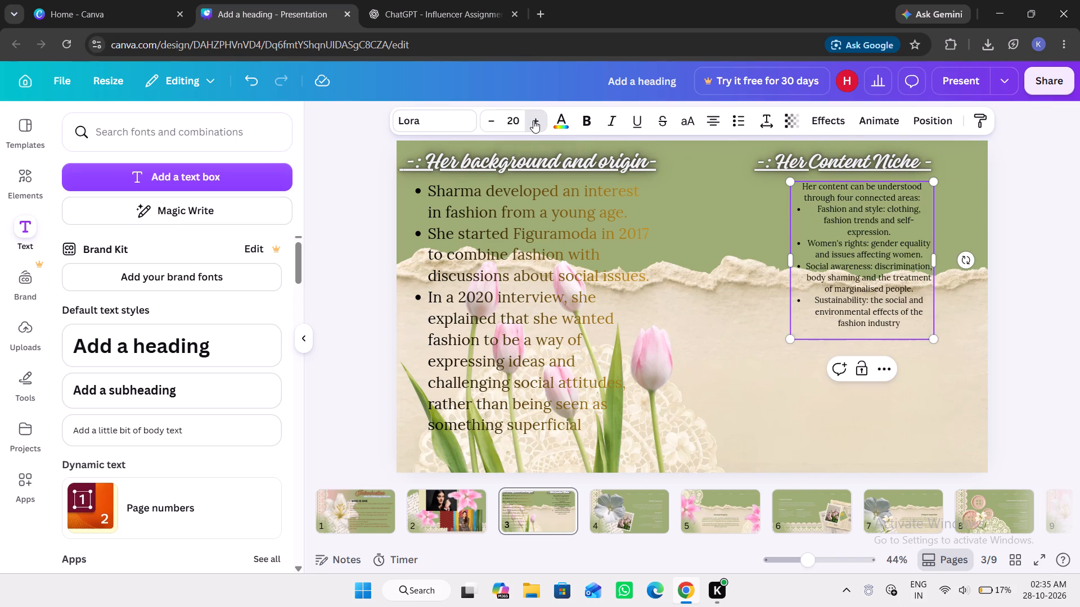
pyautogui.tripleClick(533, 120)
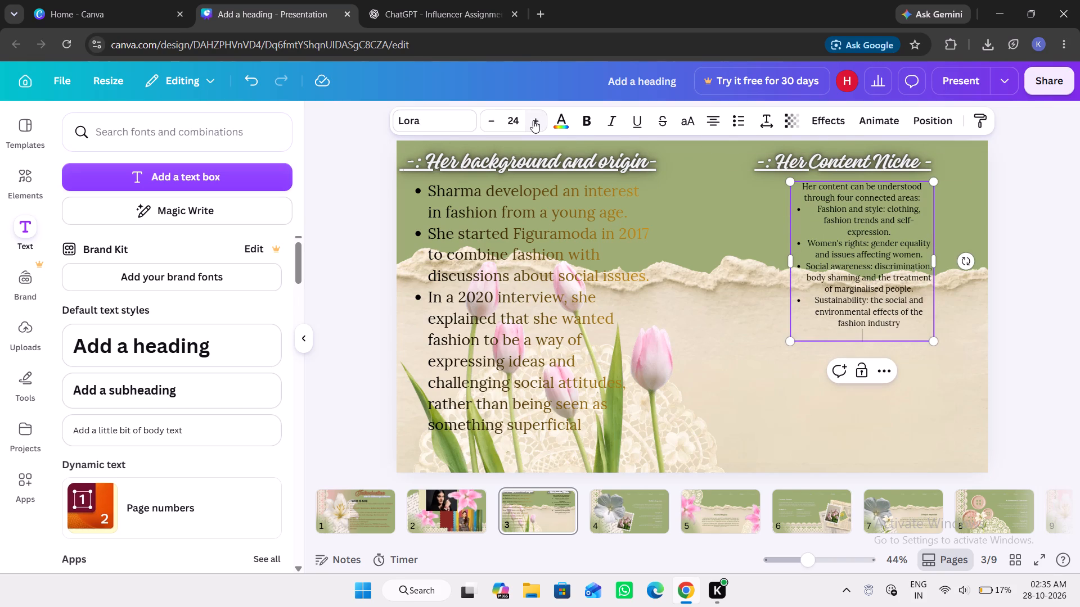
pyautogui.tripleClick(535, 120)
pyautogui.tripleClick(535, 120)
pyautogui.tripleClick(535, 120)
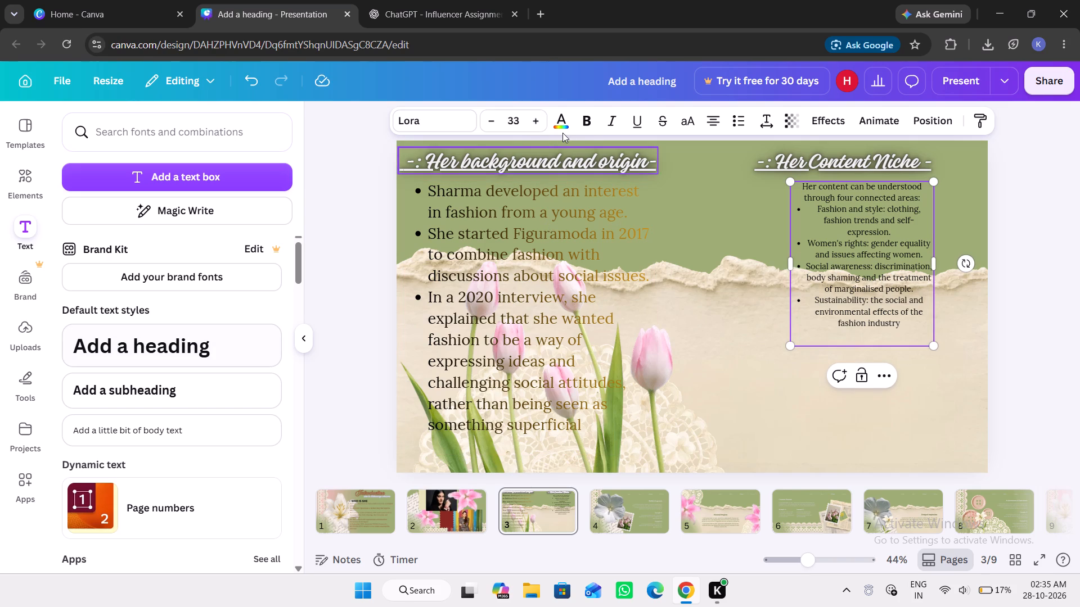
# Recolour the black content niche body text with the black-to-gold gradient, applying the colour change to the current page only.
pyautogui.click(561, 128)
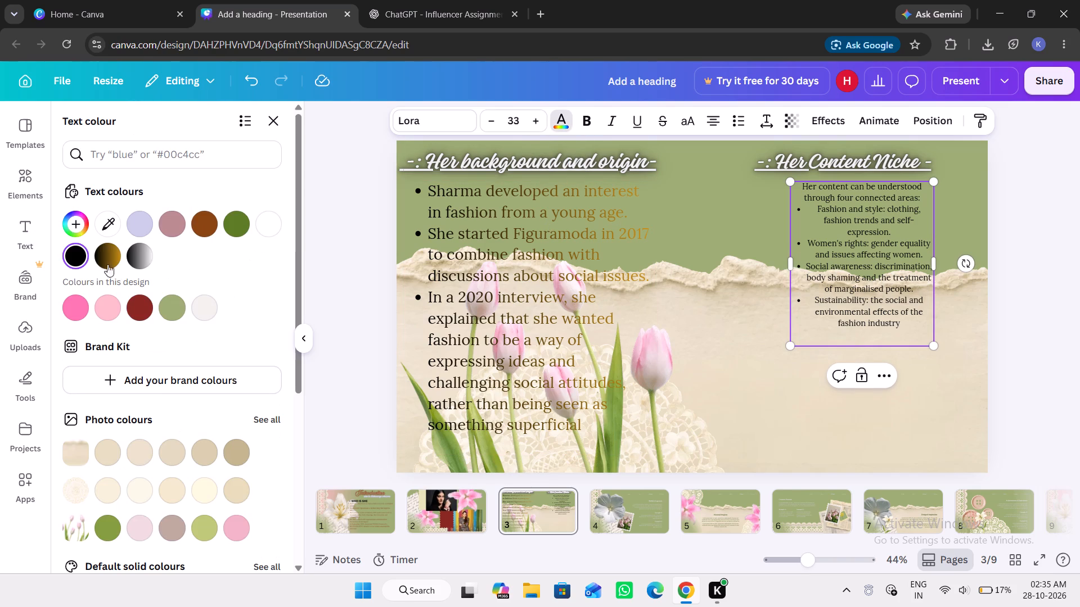
pyautogui.click(101, 259)
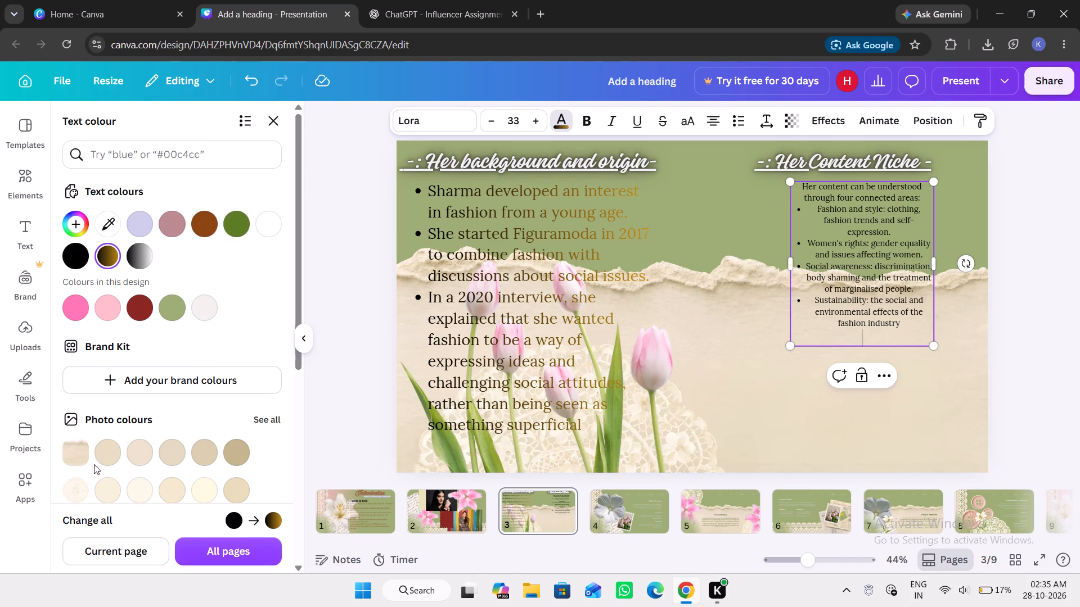
pyautogui.click(151, 546)
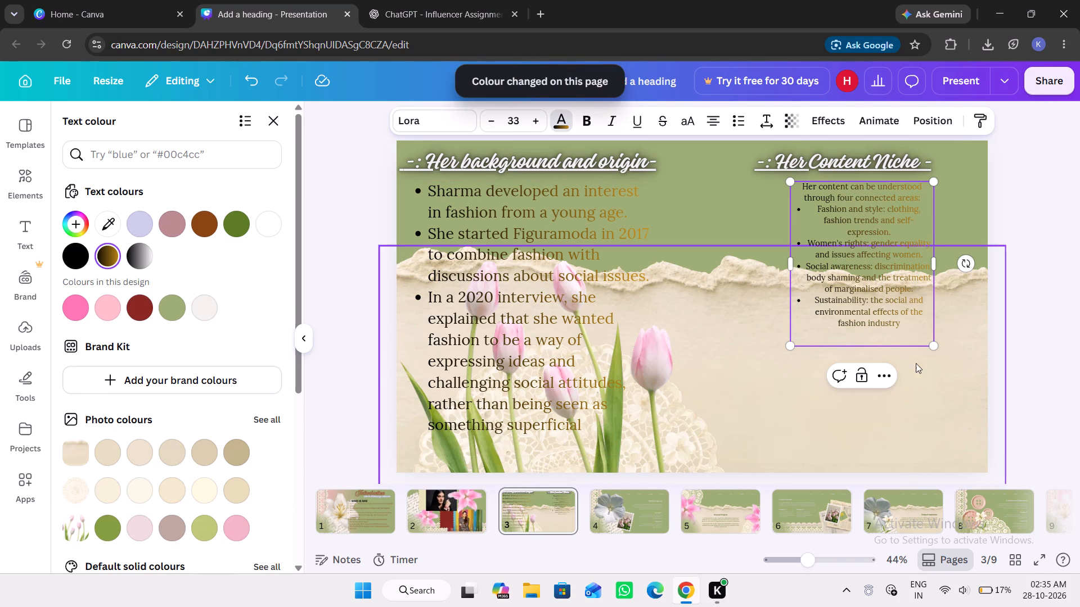
# Resize the content niche text box to a wider shape at font size 37.3, leaving a gap below its heading.
pyautogui.moveTo(934, 346); pyautogui.dragTo(982, 384)
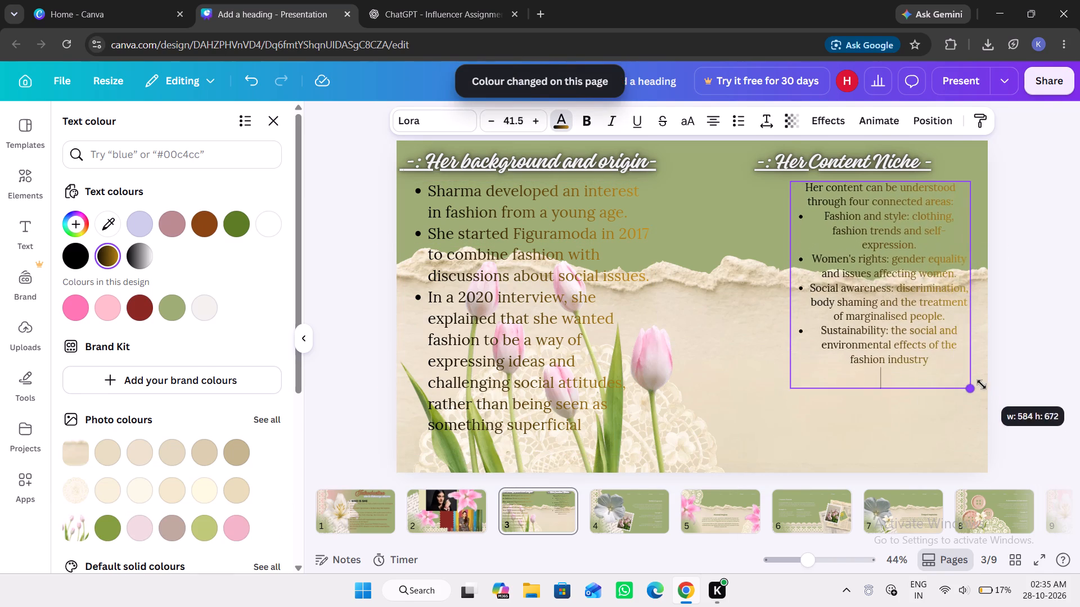
pyautogui.moveTo(982, 384); pyautogui.dragTo(990, 403)
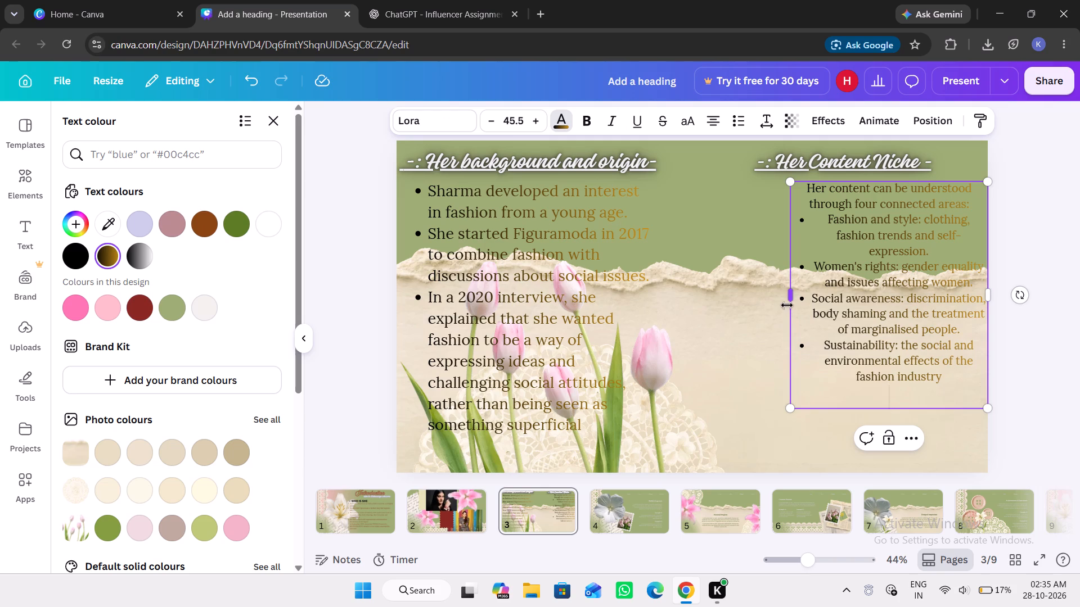
pyautogui.moveTo(787, 298); pyautogui.dragTo(728, 318)
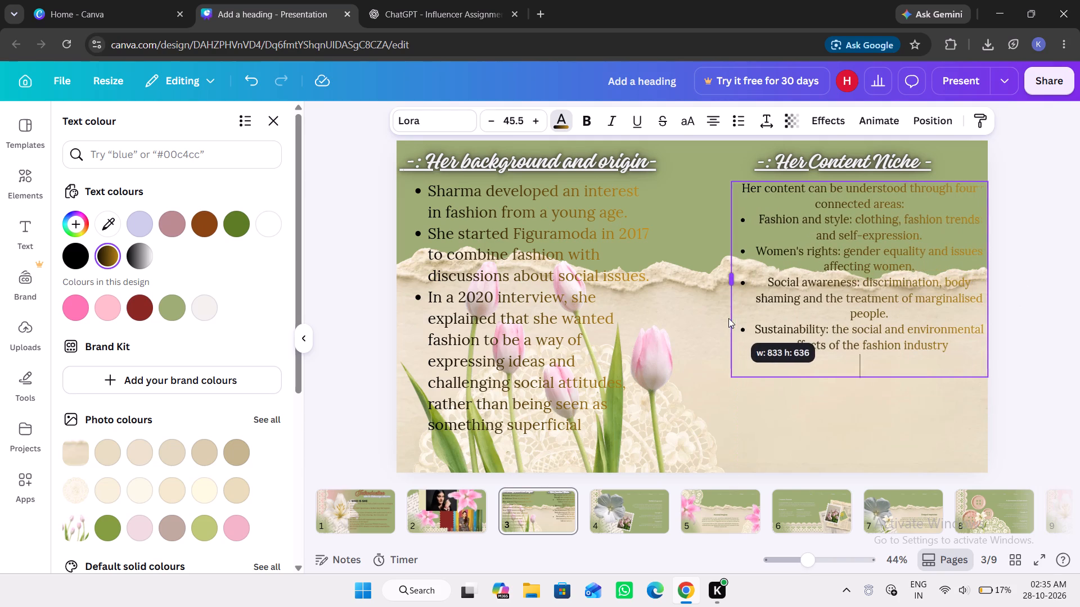
pyautogui.moveTo(987, 180); pyautogui.dragTo(967, 202)
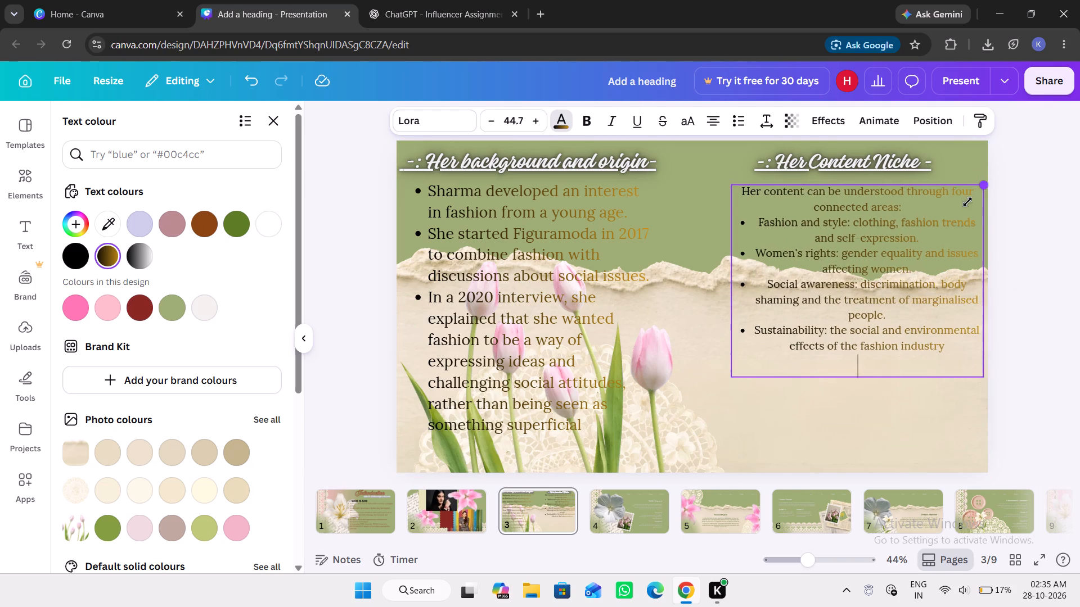
pyautogui.moveTo(967, 202); pyautogui.dragTo(940, 215)
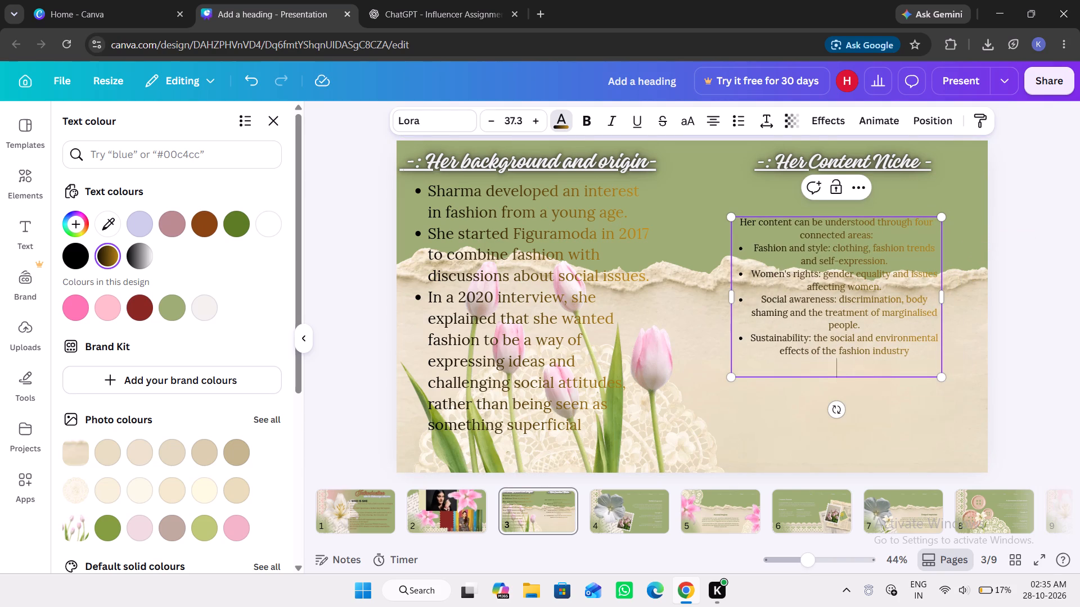
# Rebuild the "Fashion and style" and "Women's rights" items as left-aligned bullets in place of the centred ones.
pyautogui.click(751, 251)
pyautogui.press('BackSpace')
pyautogui.press('BackSpace')
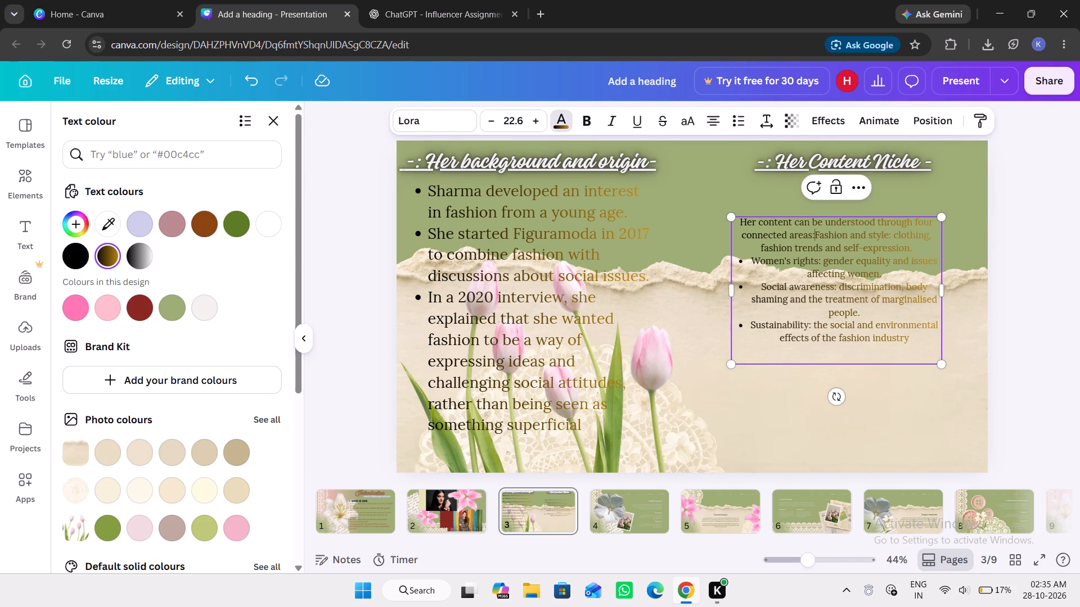
pyautogui.press('Return')
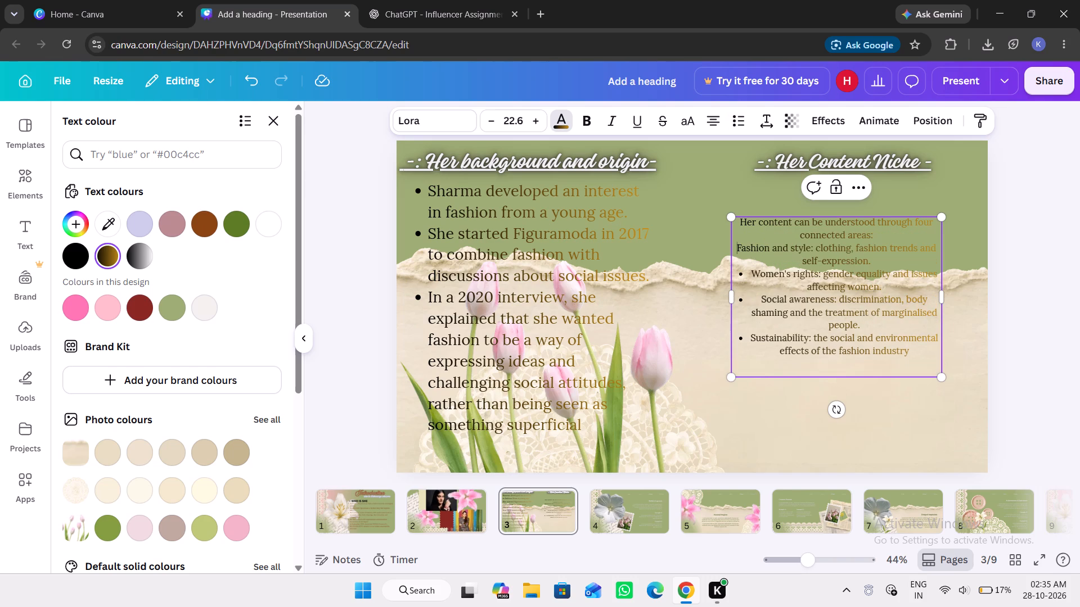
pyautogui.click(738, 125)
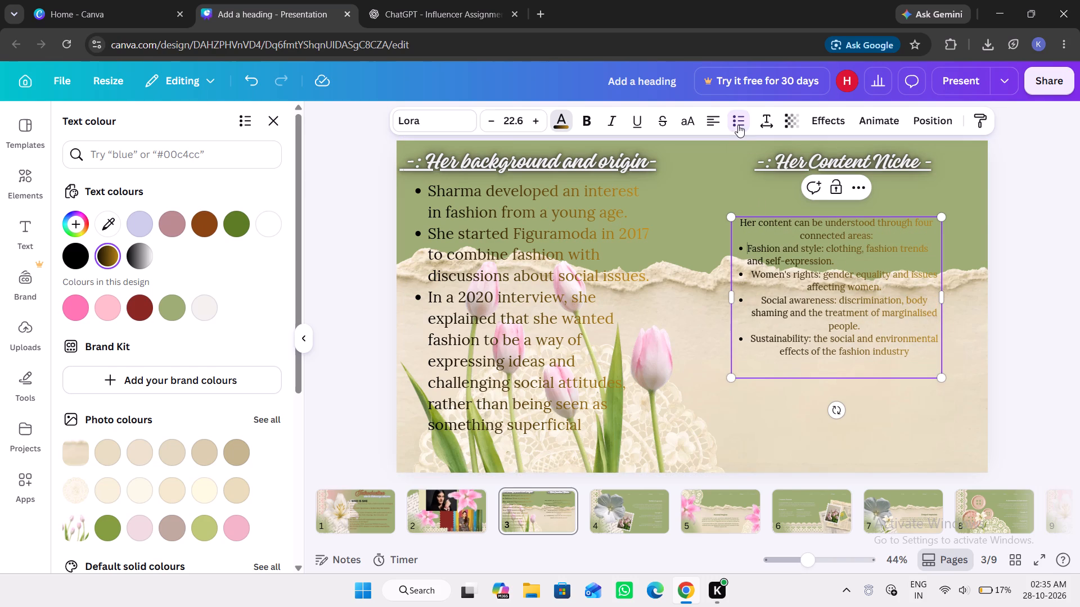
pyautogui.click(750, 282)
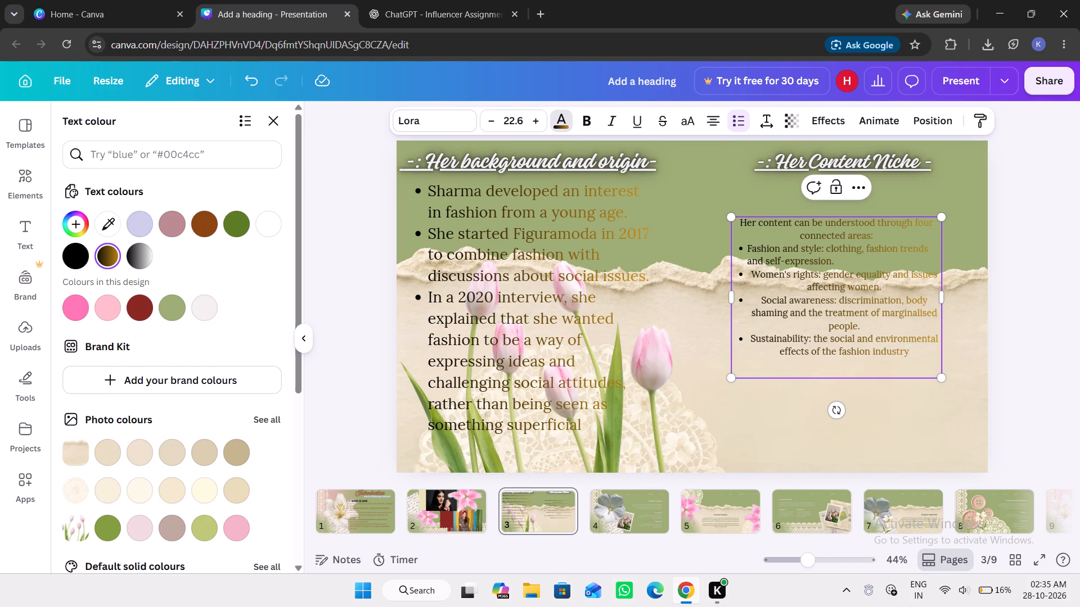
pyautogui.click(748, 274)
pyautogui.press('BackSpace')
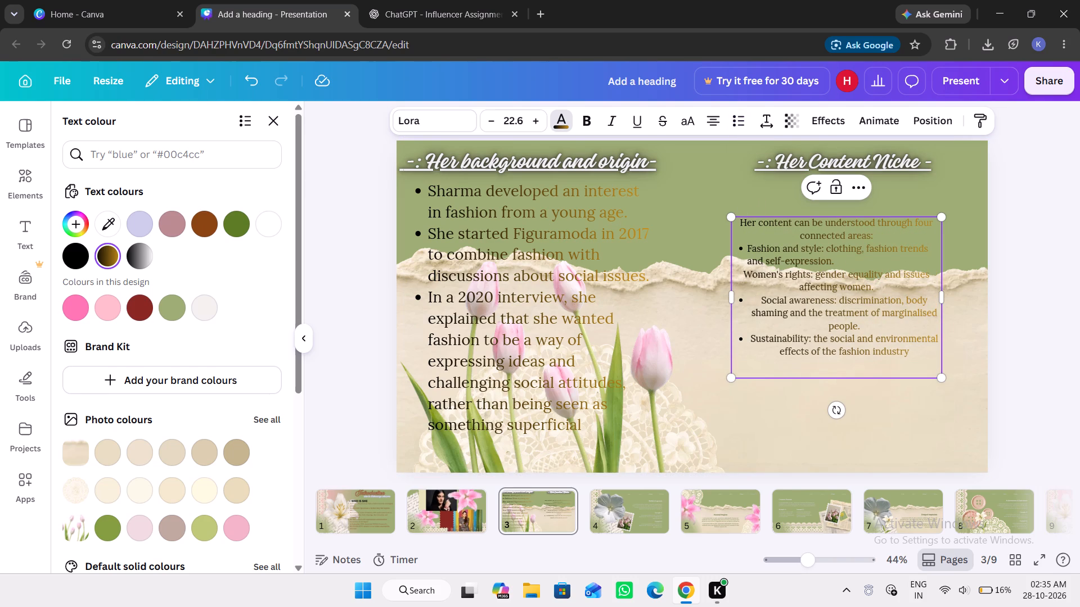
pyautogui.click(734, 124)
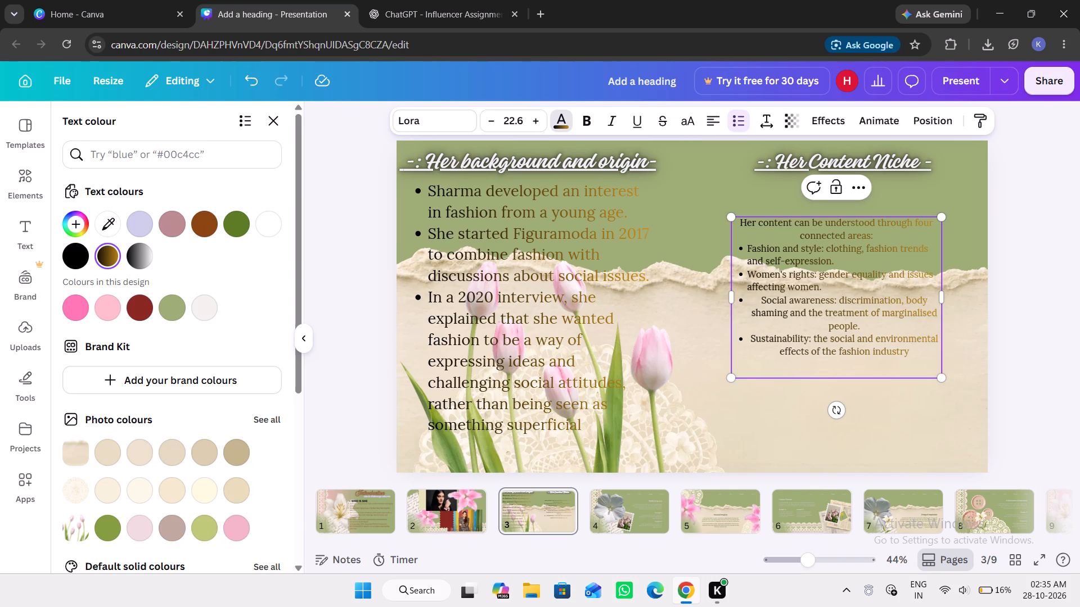
# Rebuild the "Social awareness" item as a left-aligned bullet, keeping a round bullet marker rather than a number.
pyautogui.click(758, 297)
pyautogui.press('BackSpace')
pyautogui.press('BackSpace')
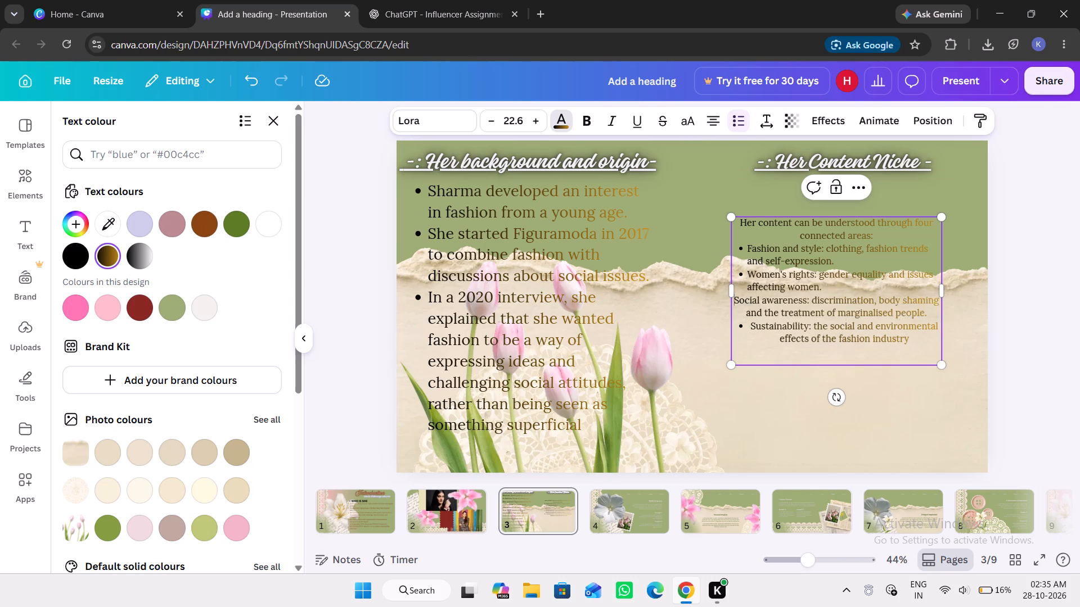
pyautogui.press('Return')
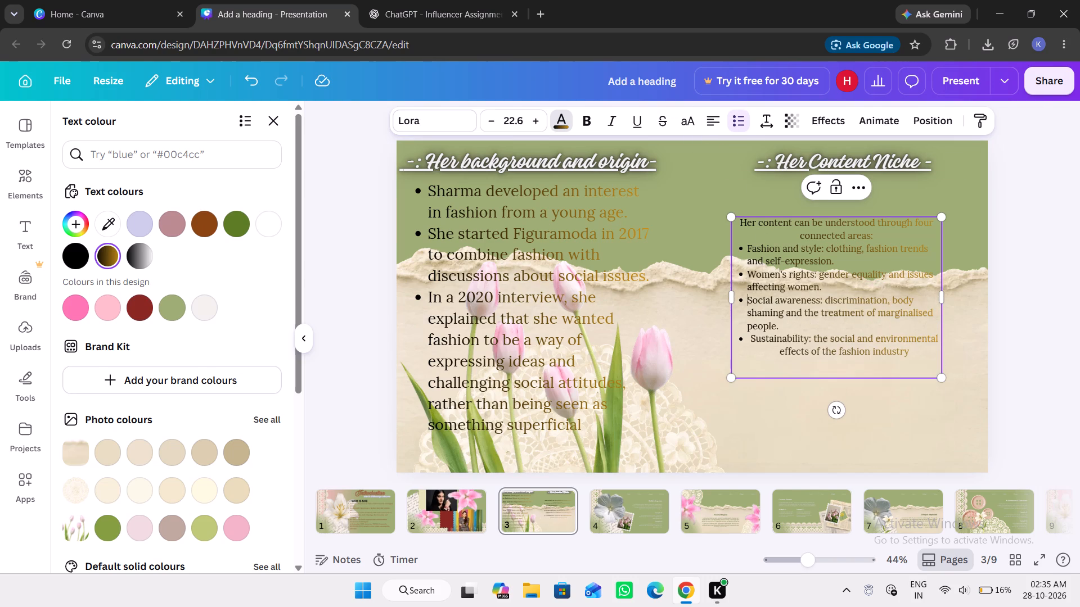
pyautogui.click(741, 126)
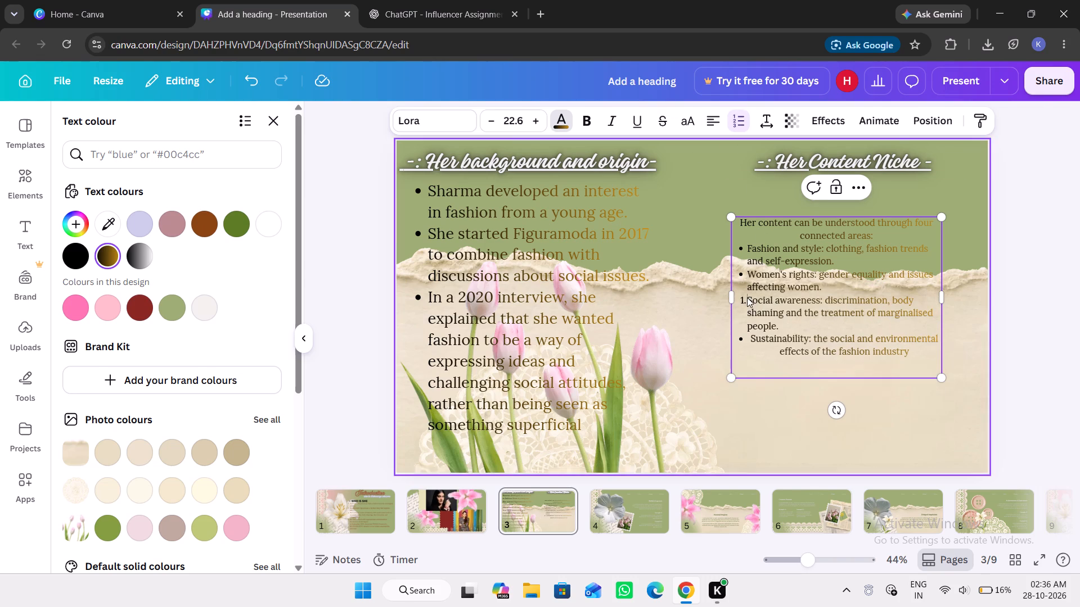
pyautogui.press('BackSpace')
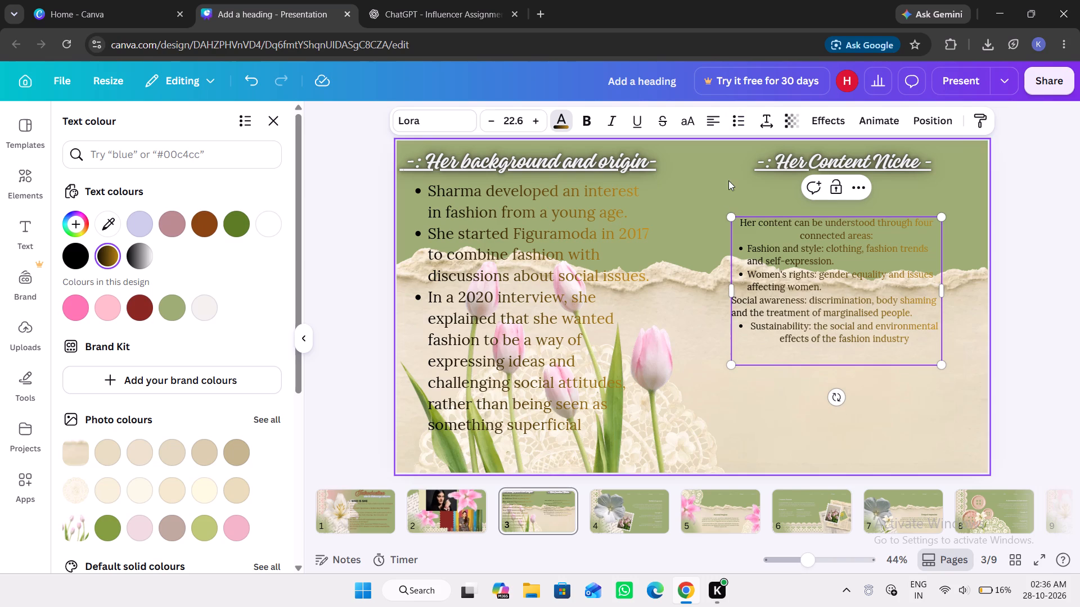
pyautogui.click(734, 111)
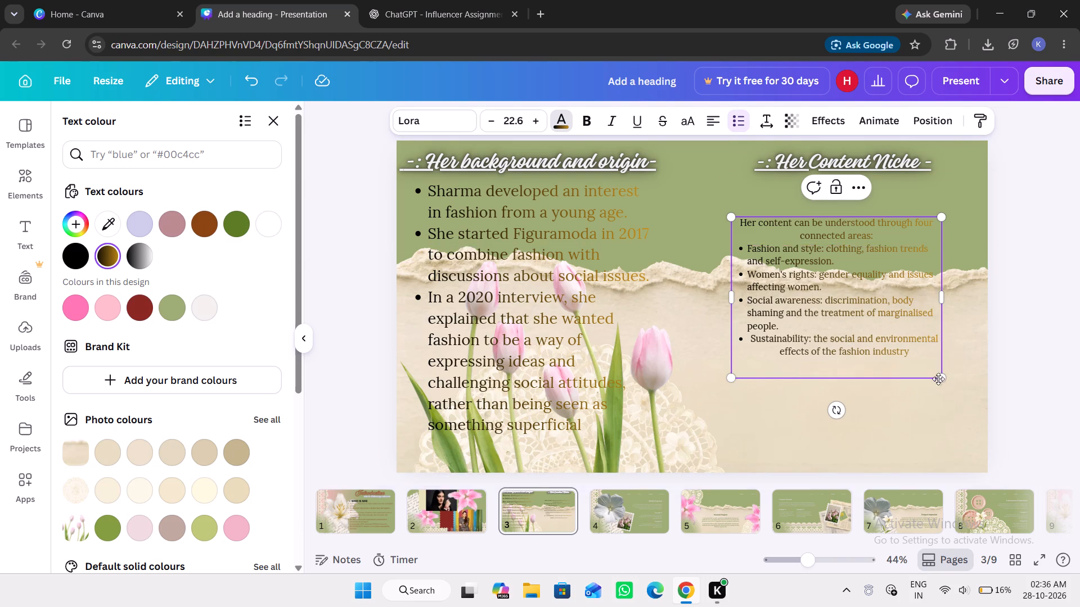
# Scale up the content niche text box proportionally until the bullet text reaches font size 24.8.
pyautogui.moveTo(943, 384); pyautogui.dragTo(966, 404)
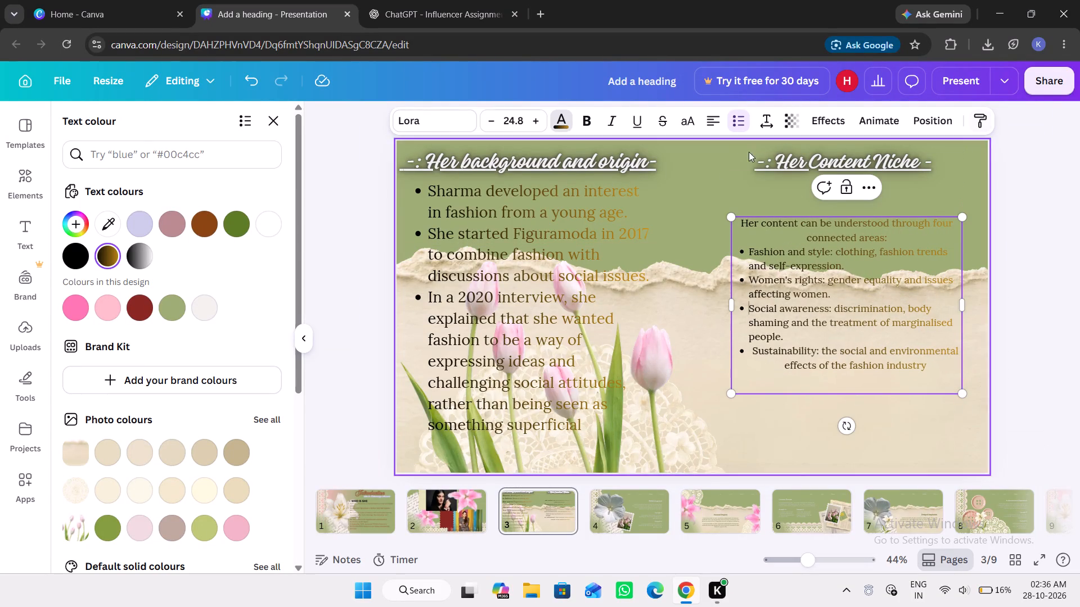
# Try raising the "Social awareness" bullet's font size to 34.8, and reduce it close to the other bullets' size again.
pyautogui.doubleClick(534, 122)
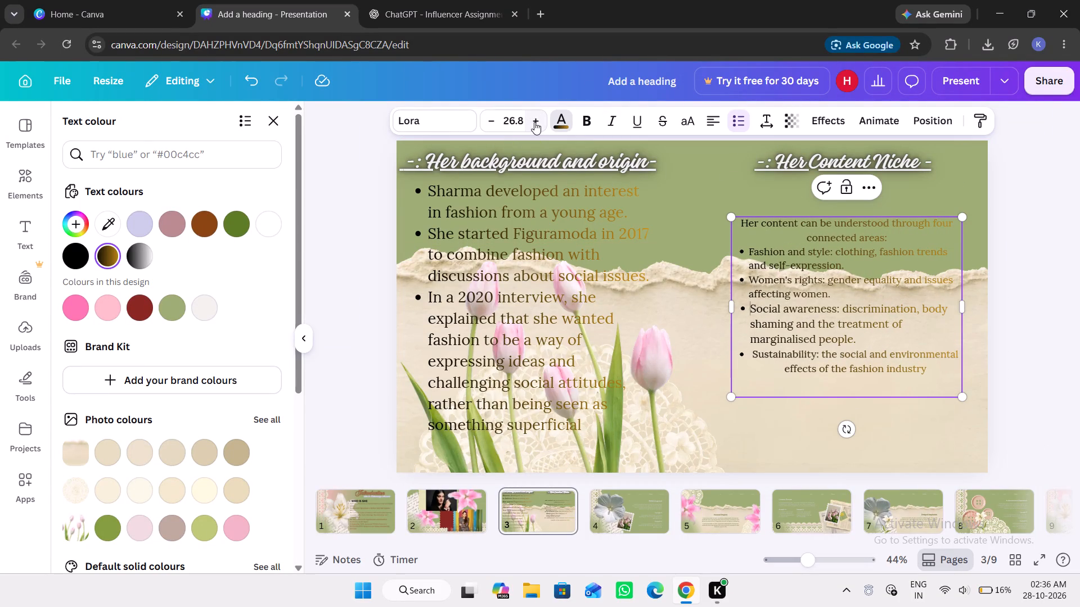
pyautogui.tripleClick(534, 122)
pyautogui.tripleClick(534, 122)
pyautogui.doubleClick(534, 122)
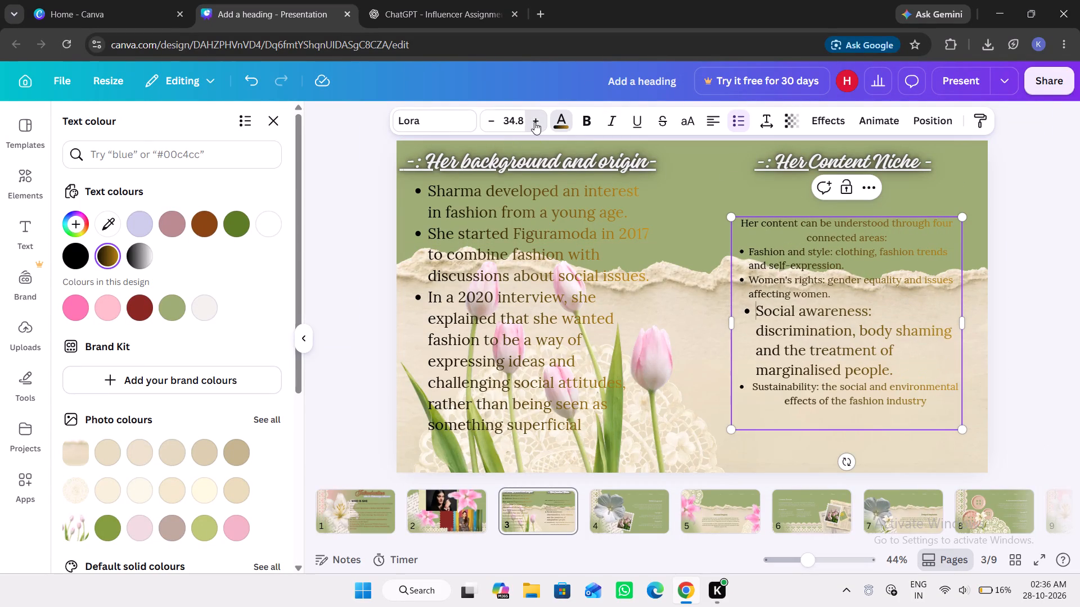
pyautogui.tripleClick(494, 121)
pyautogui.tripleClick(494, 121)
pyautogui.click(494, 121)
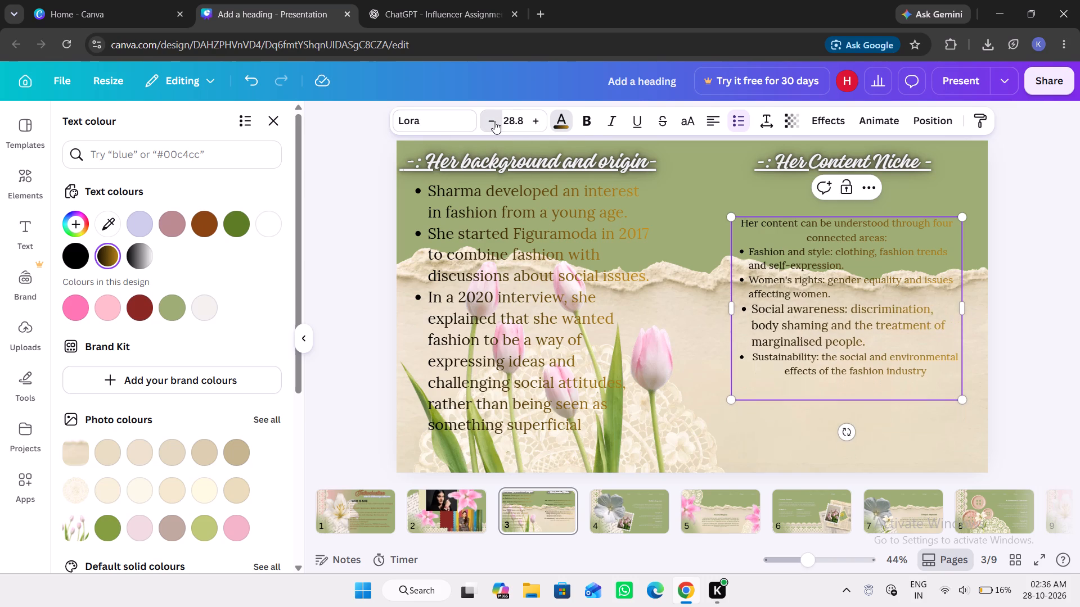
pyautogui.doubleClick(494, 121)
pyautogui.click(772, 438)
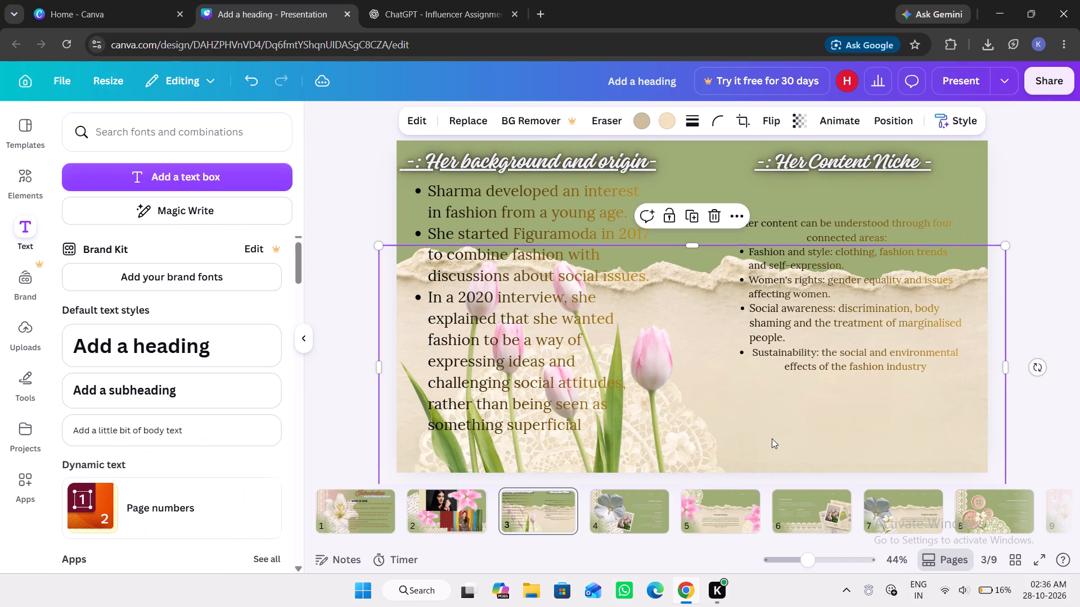
# Enlarge the whole content niche body text to about size 32 and move its box up directly beneath the heading.
pyautogui.click(838, 200)
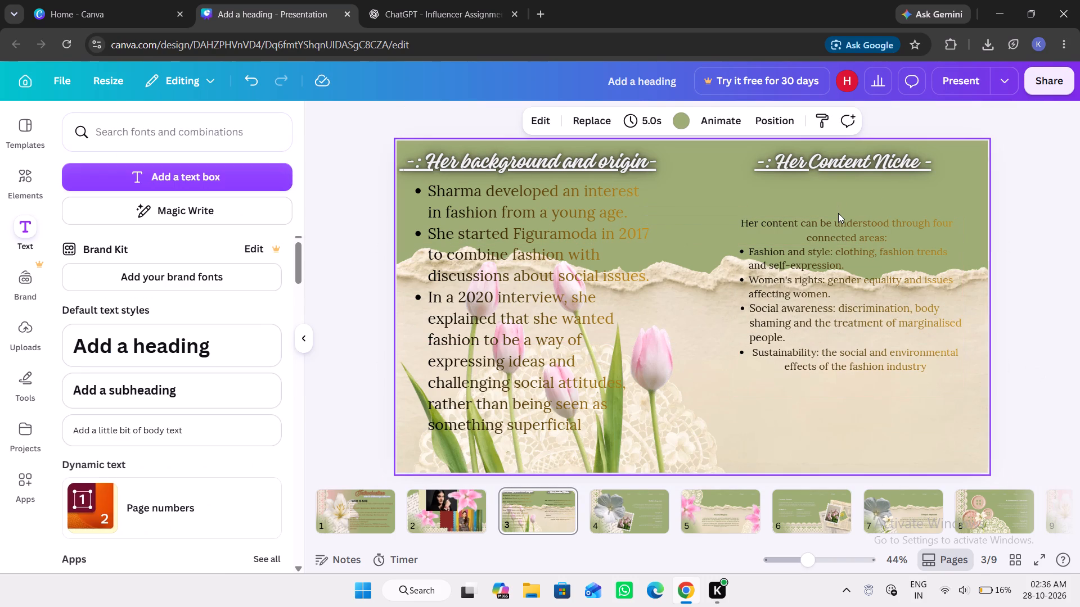
pyautogui.click(838, 213)
pyautogui.click(775, 173)
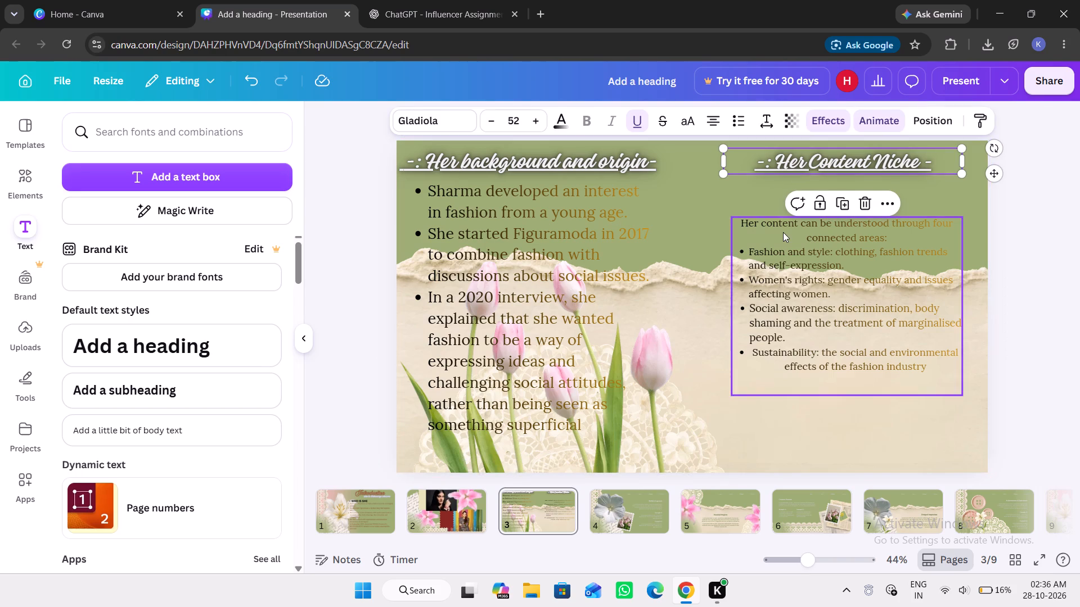
pyautogui.click(783, 232)
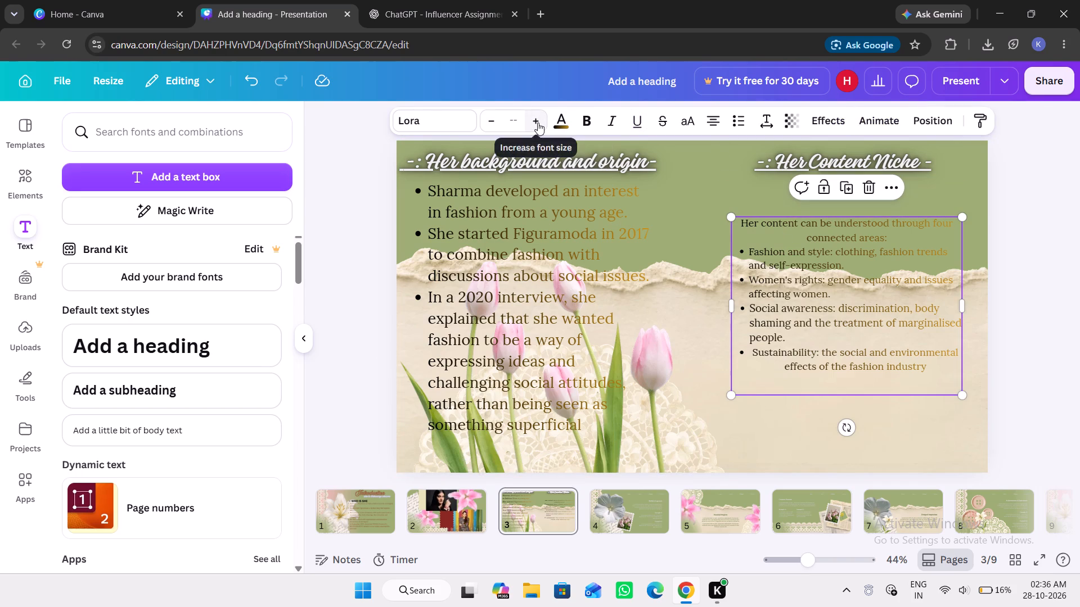
pyautogui.click(538, 123)
pyautogui.tripleClick(538, 123)
pyautogui.doubleClick(538, 123)
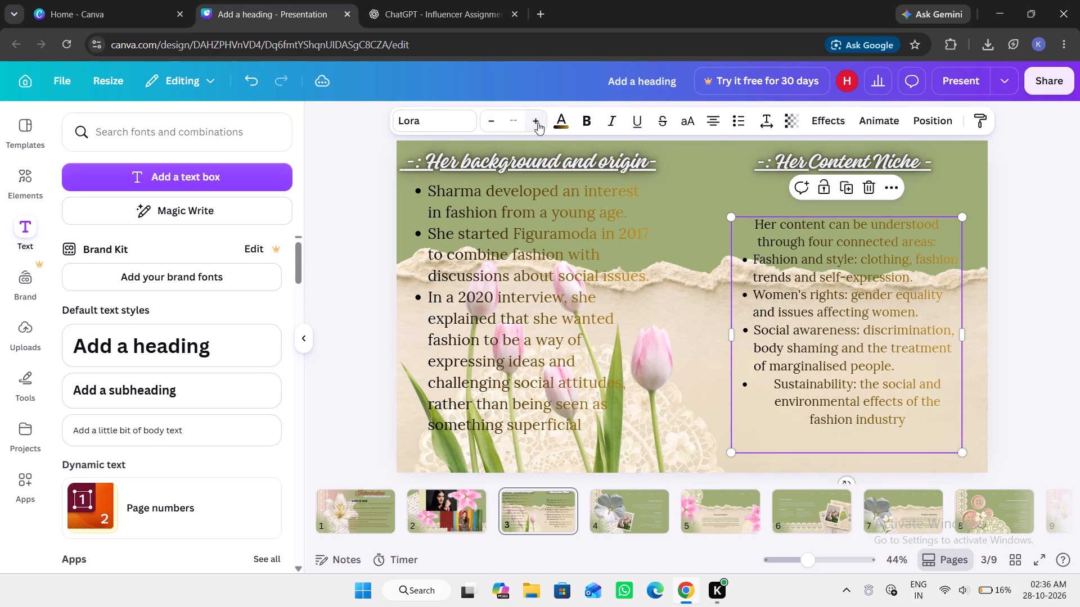
pyautogui.click(538, 123)
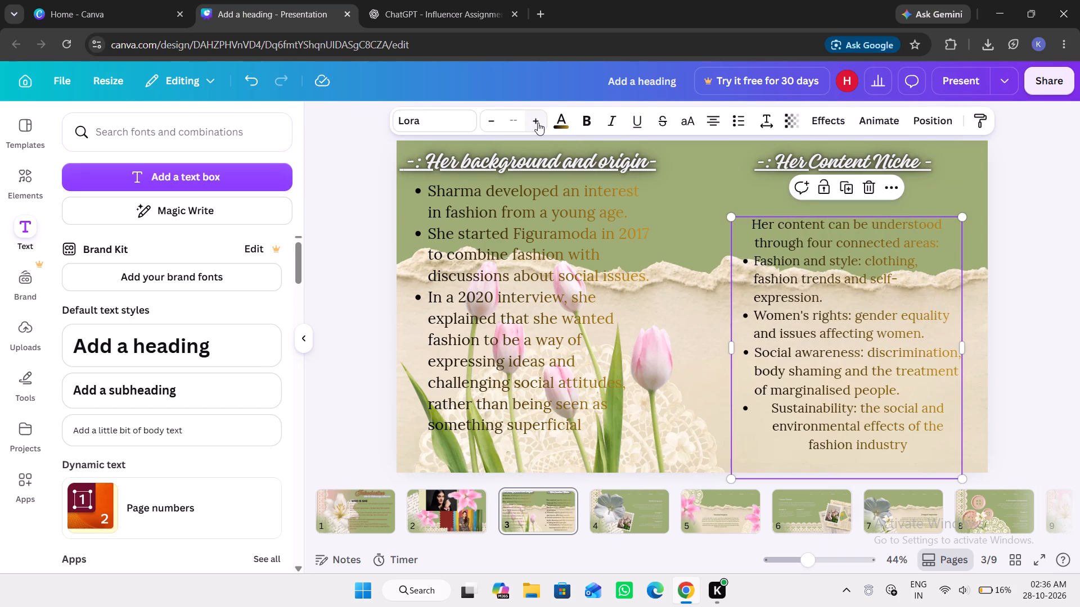
pyautogui.moveTo(839, 250); pyautogui.dragTo(829, 220)
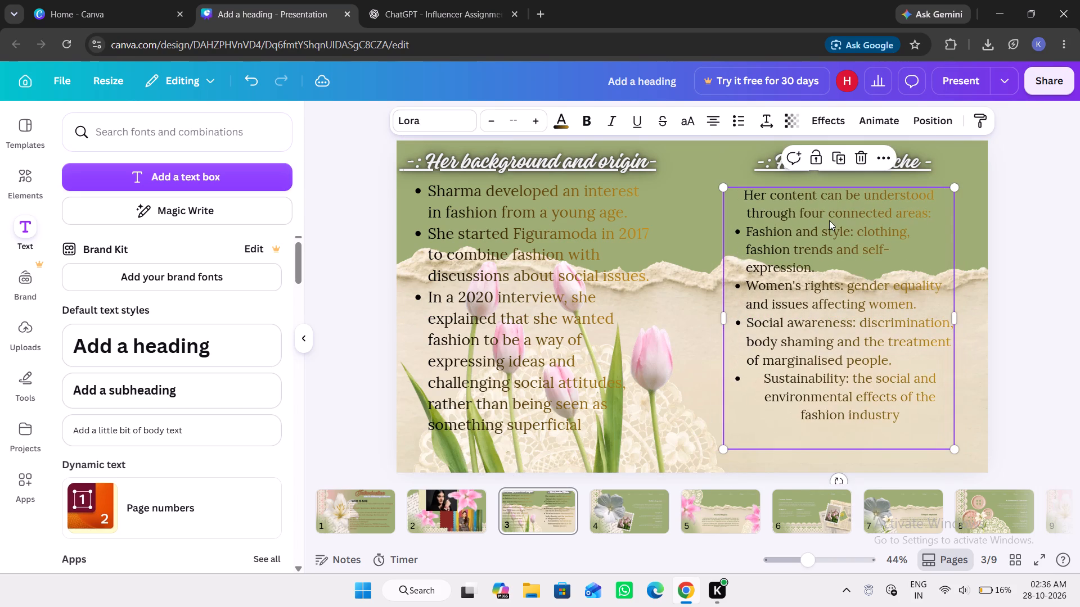
# Rebuild the "Sustainability" item as a left-aligned bullet on its own line, matching the other three bullets.
pyautogui.click(764, 377)
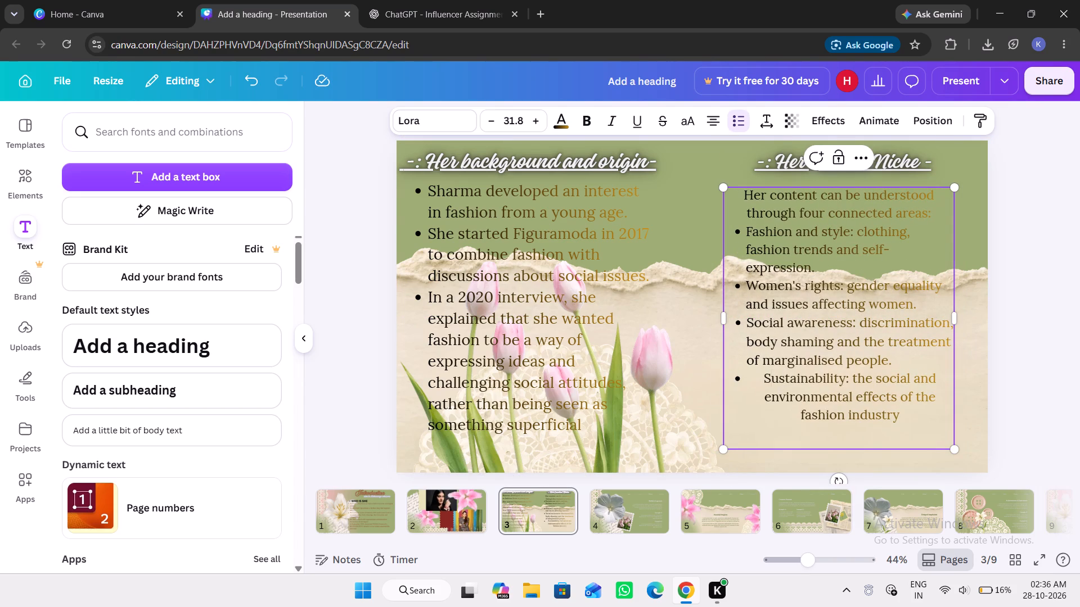
pyautogui.click(758, 377)
pyautogui.press('BackSpace')
pyautogui.press('BackSpace')
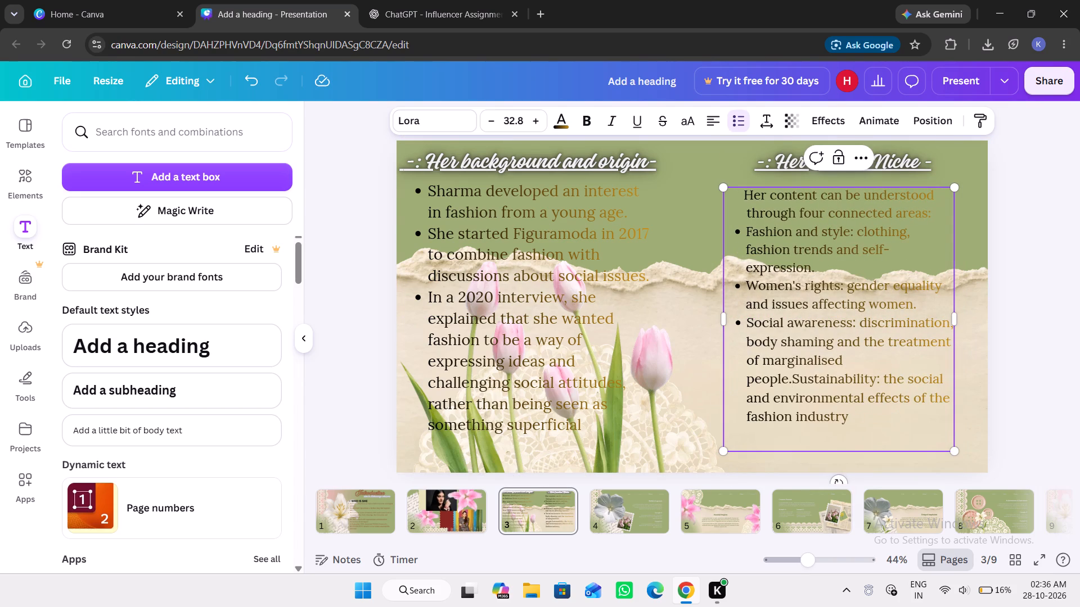
pyautogui.press('Return')
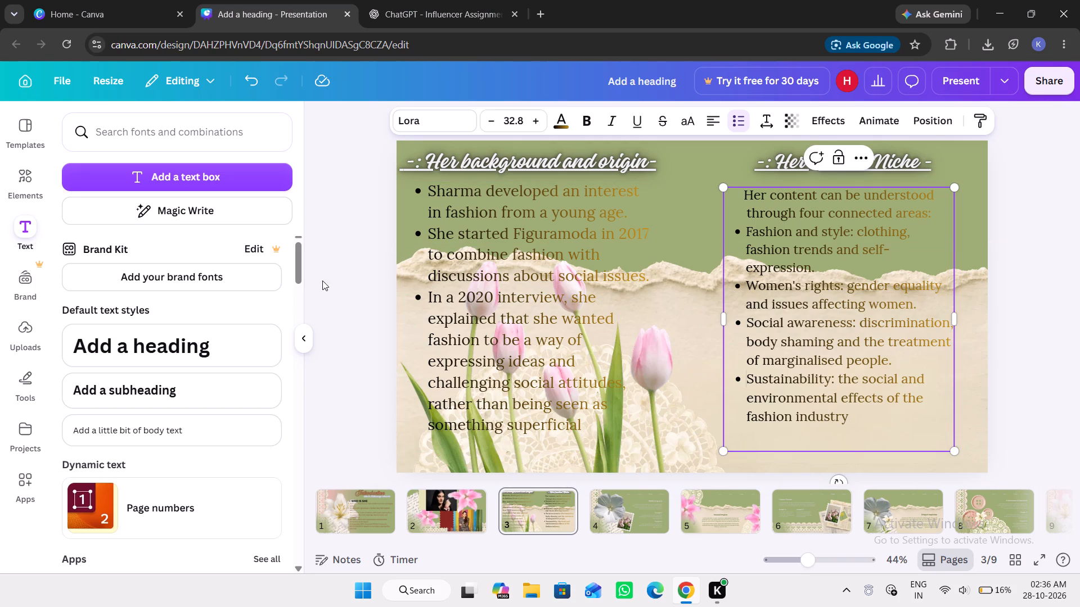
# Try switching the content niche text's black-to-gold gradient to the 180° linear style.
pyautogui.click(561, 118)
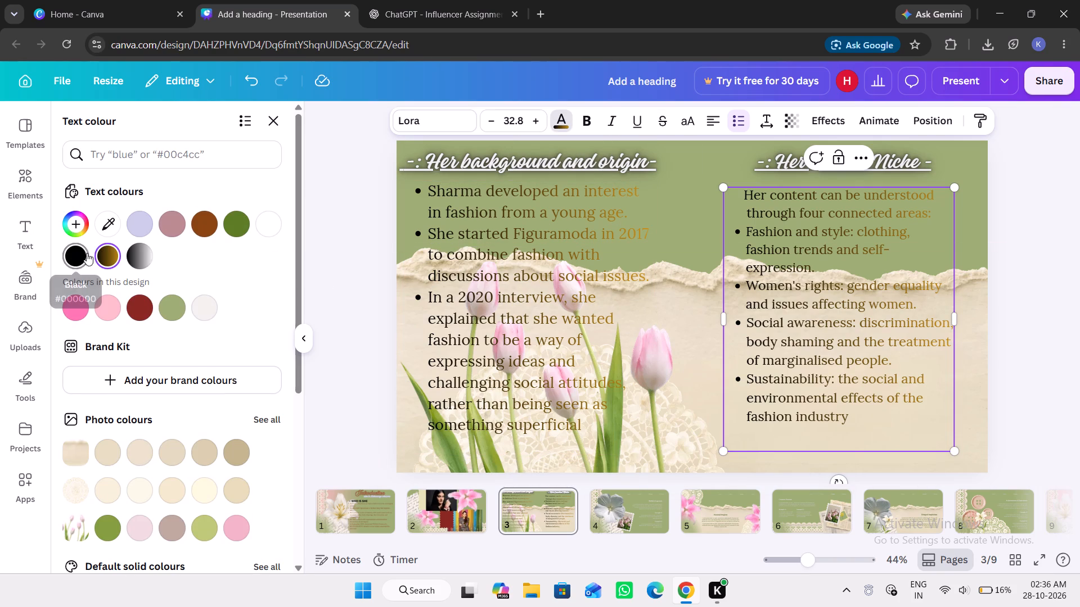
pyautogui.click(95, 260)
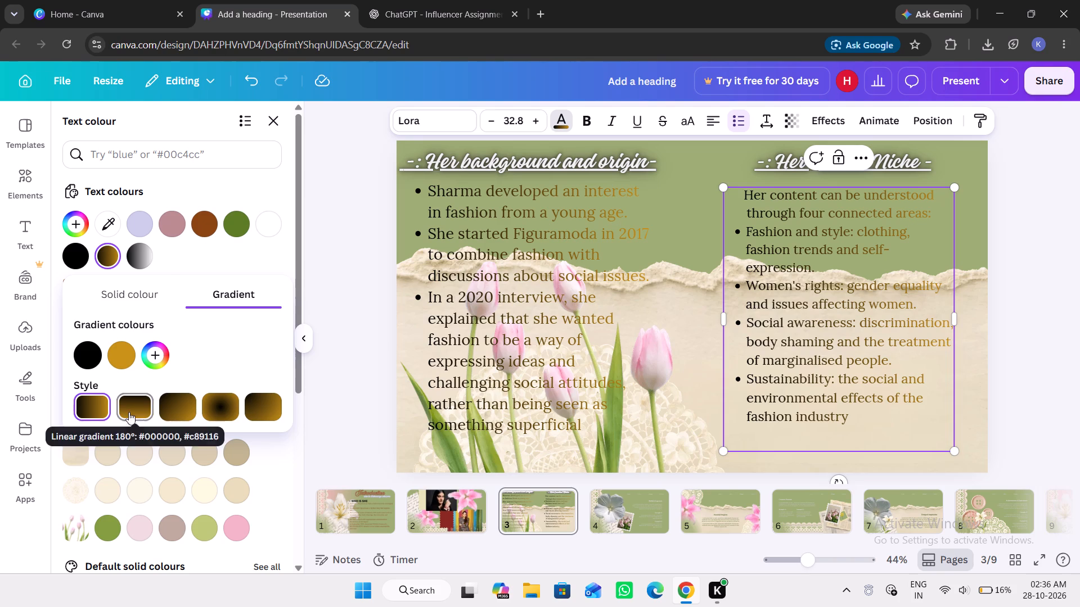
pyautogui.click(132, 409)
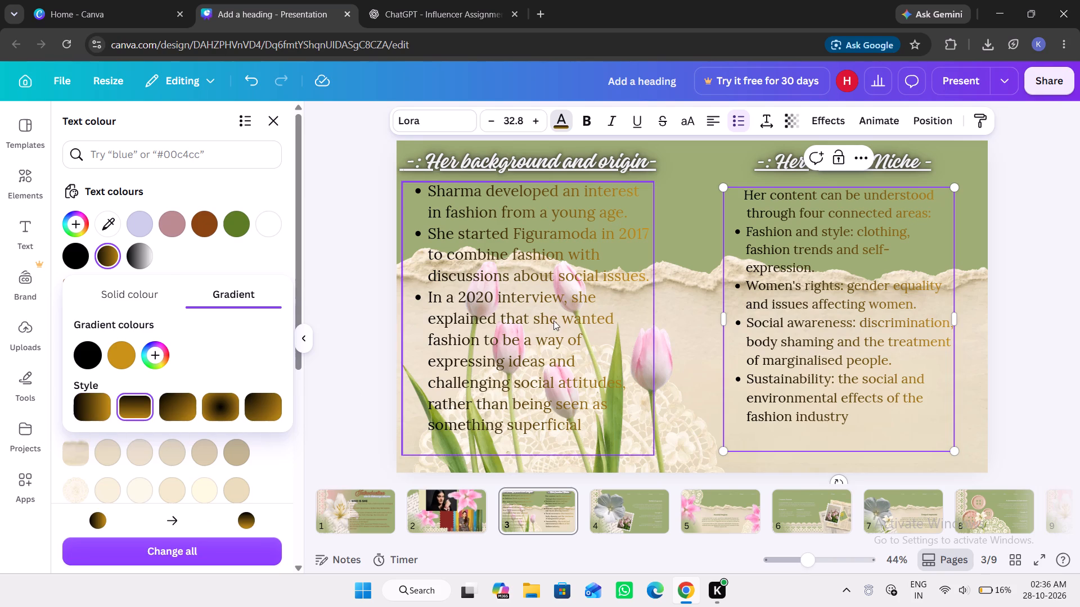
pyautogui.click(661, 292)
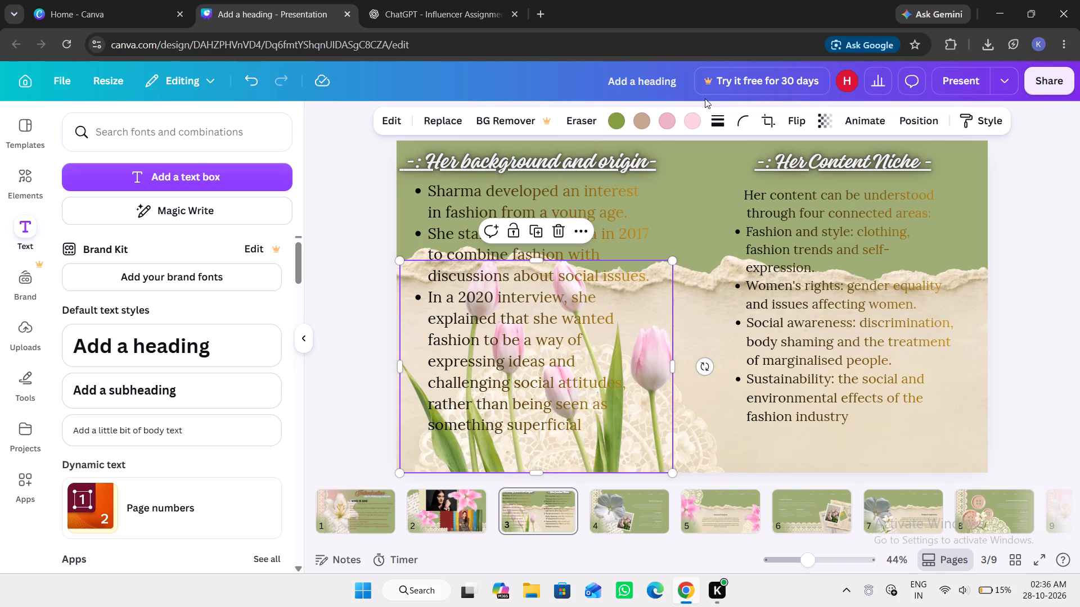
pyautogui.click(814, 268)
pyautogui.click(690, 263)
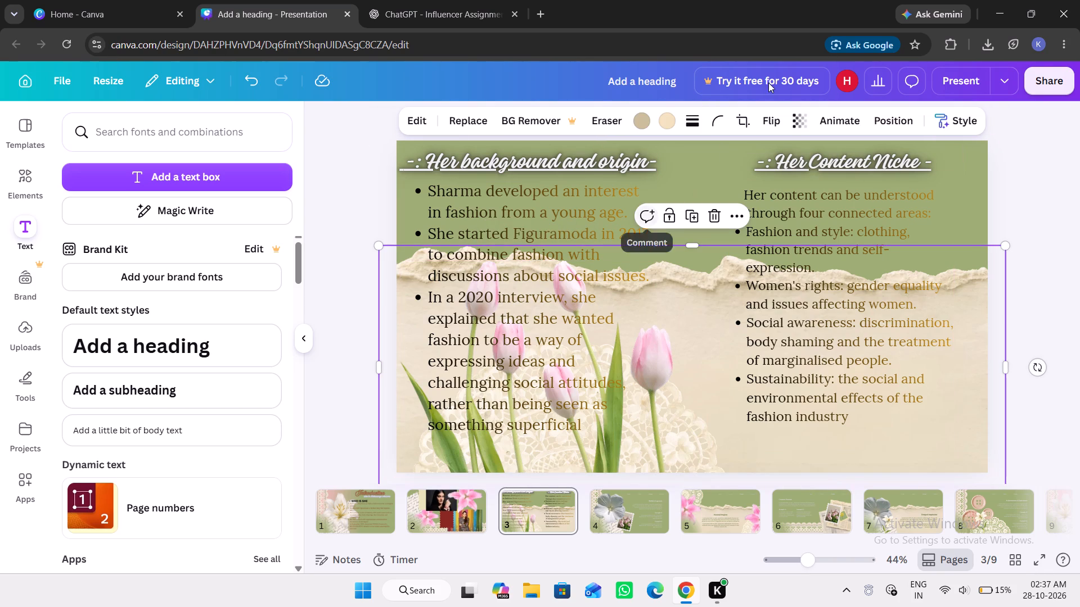
# Increase the font size of the whole content niche body text by one increment.
pyautogui.click(821, 224)
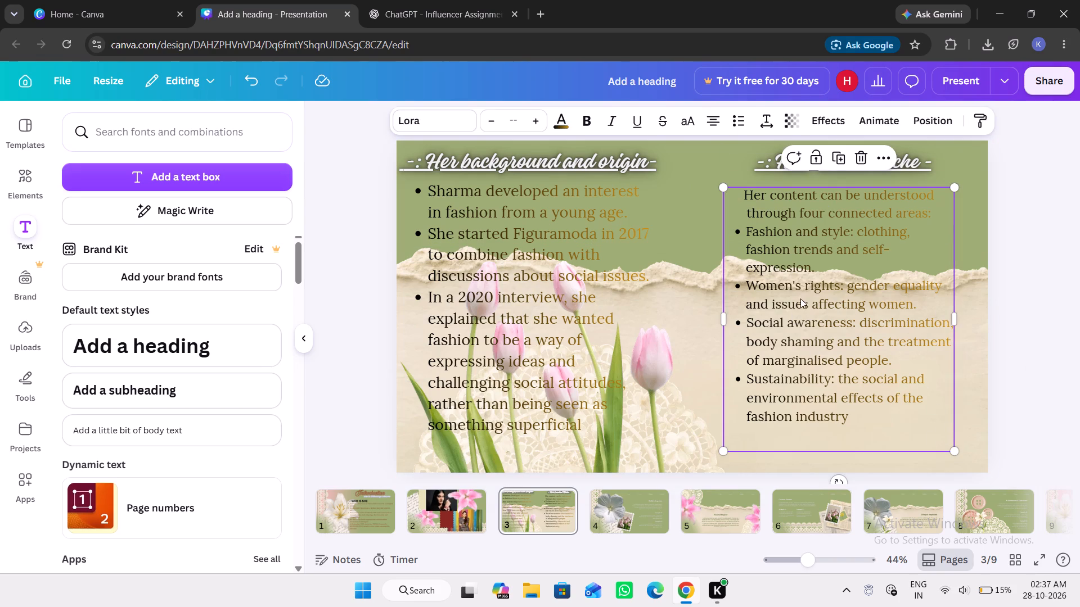
pyautogui.click(537, 123)
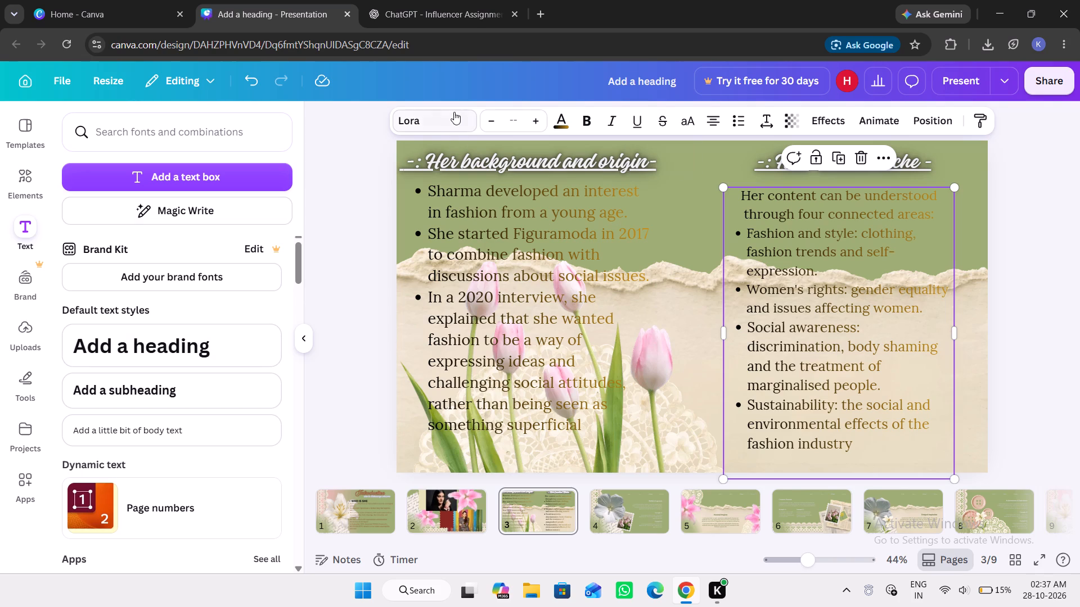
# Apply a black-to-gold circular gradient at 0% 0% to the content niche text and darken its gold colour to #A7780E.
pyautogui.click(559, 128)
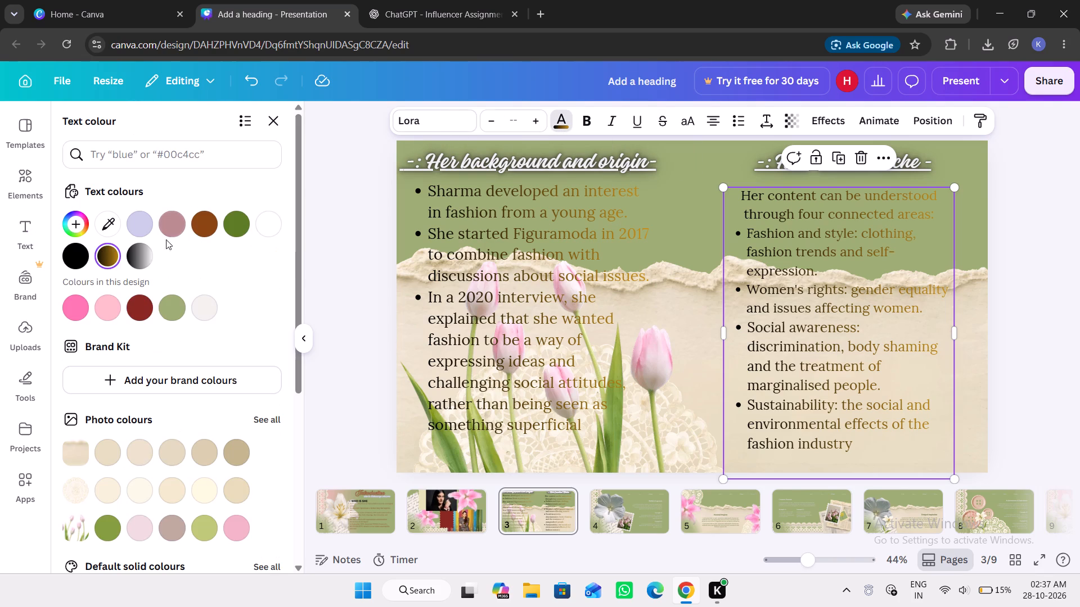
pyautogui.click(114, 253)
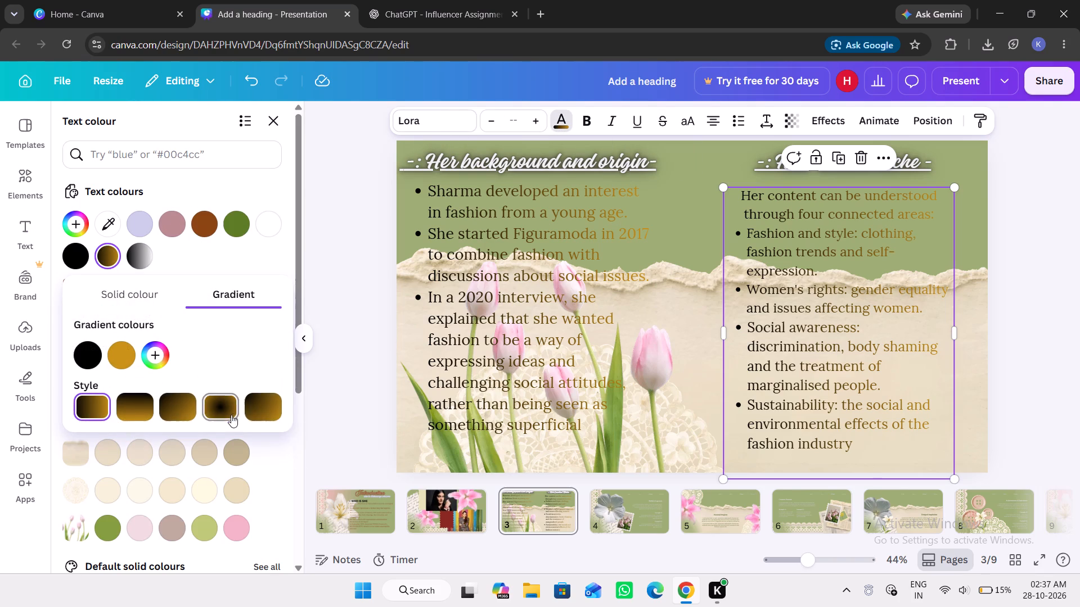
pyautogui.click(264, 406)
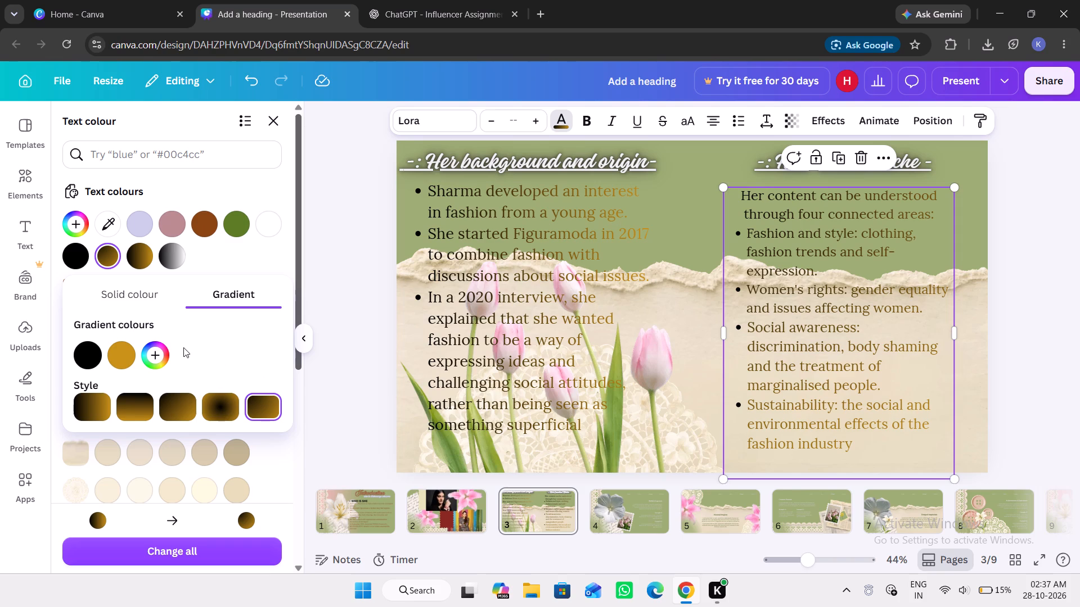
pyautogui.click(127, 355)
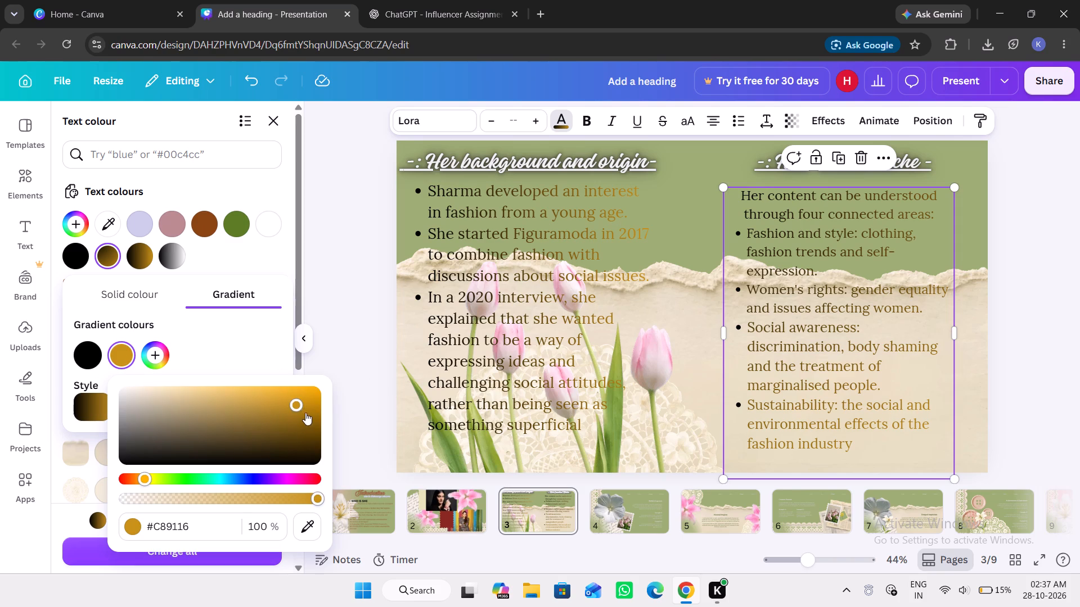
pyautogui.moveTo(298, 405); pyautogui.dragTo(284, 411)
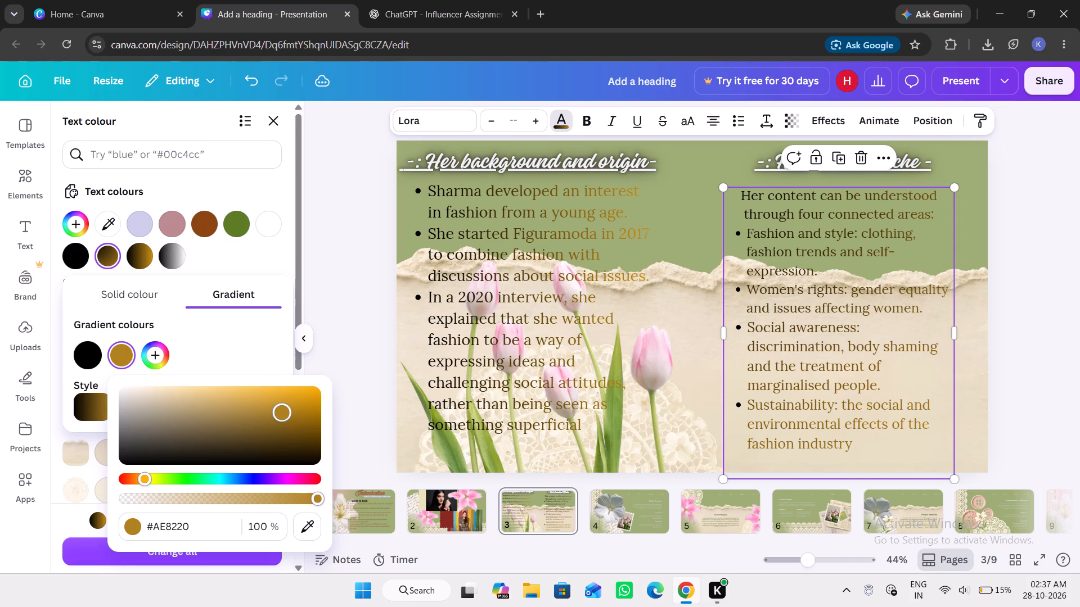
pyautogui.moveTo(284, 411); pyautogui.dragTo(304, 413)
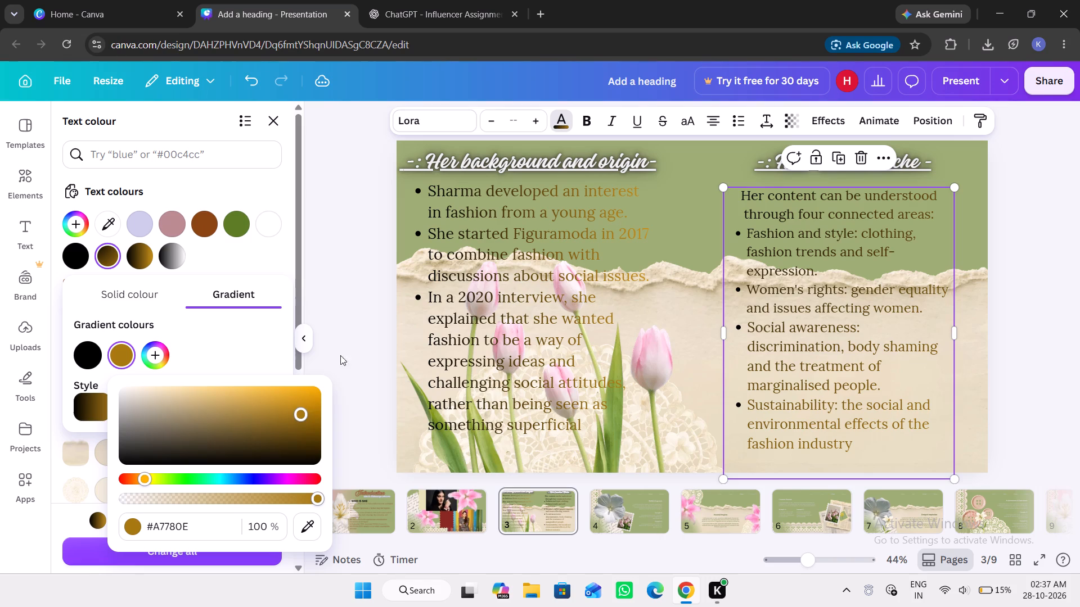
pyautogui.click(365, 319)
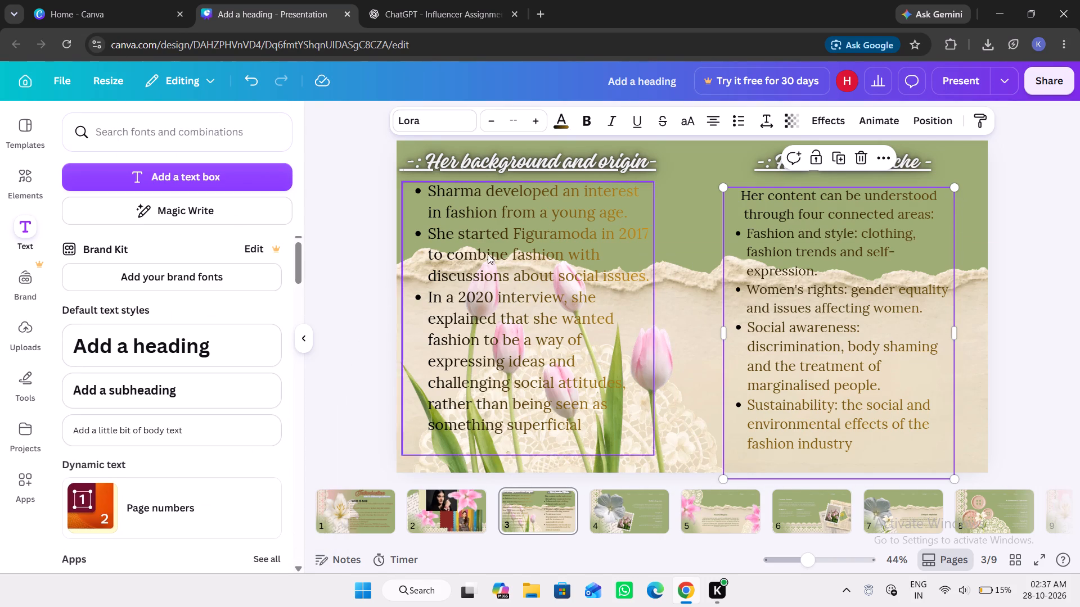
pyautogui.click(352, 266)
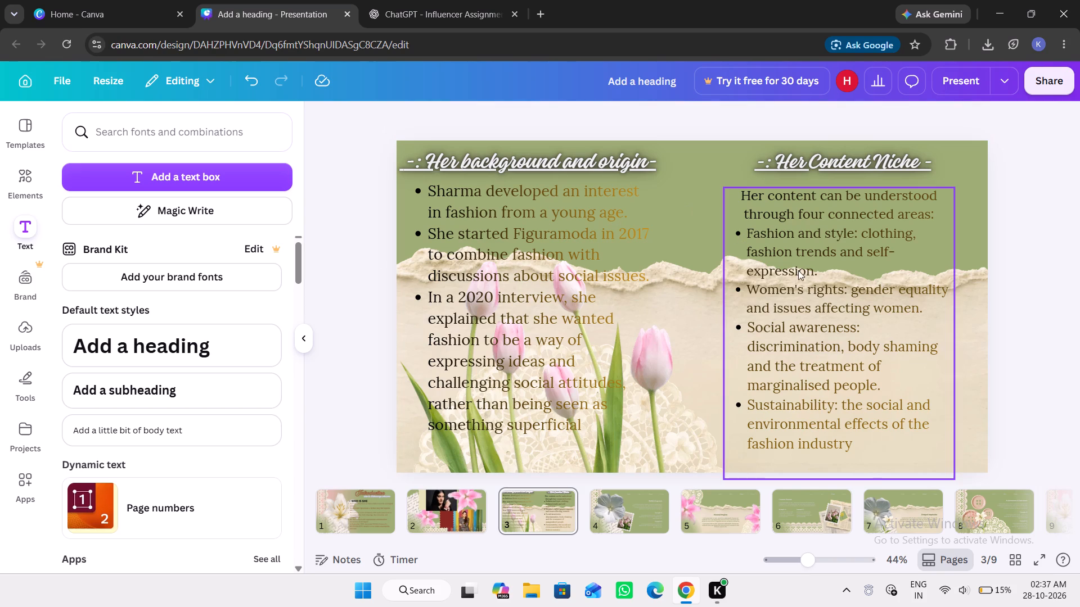
# Move the content niche text box slightly up and right, level with the top of the background and origin text box.
pyautogui.moveTo(803, 276); pyautogui.dragTo(808, 259)
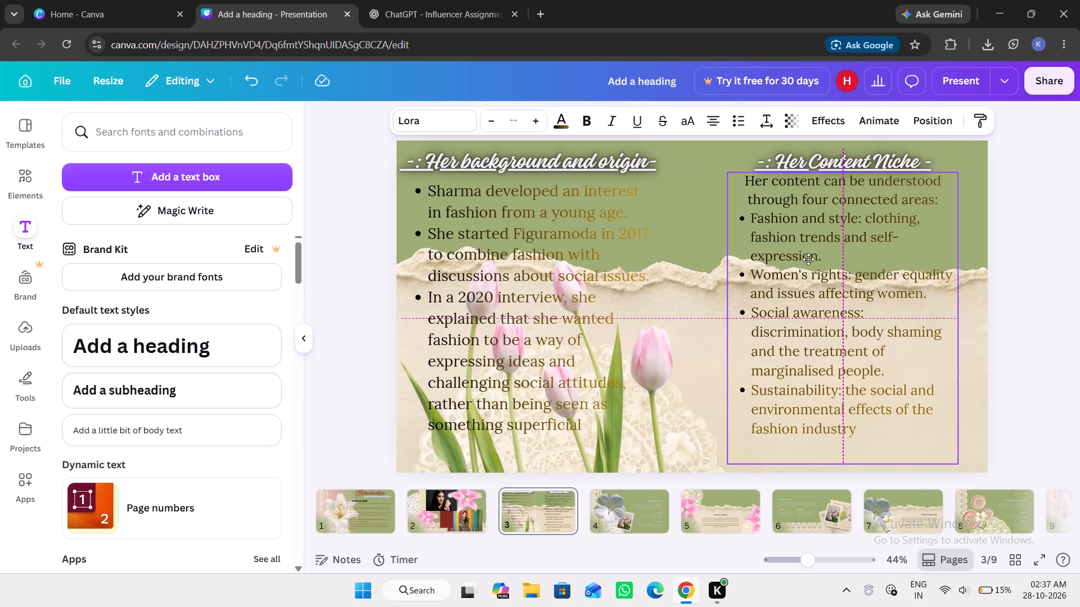
pyautogui.moveTo(808, 259); pyautogui.dragTo(809, 268)
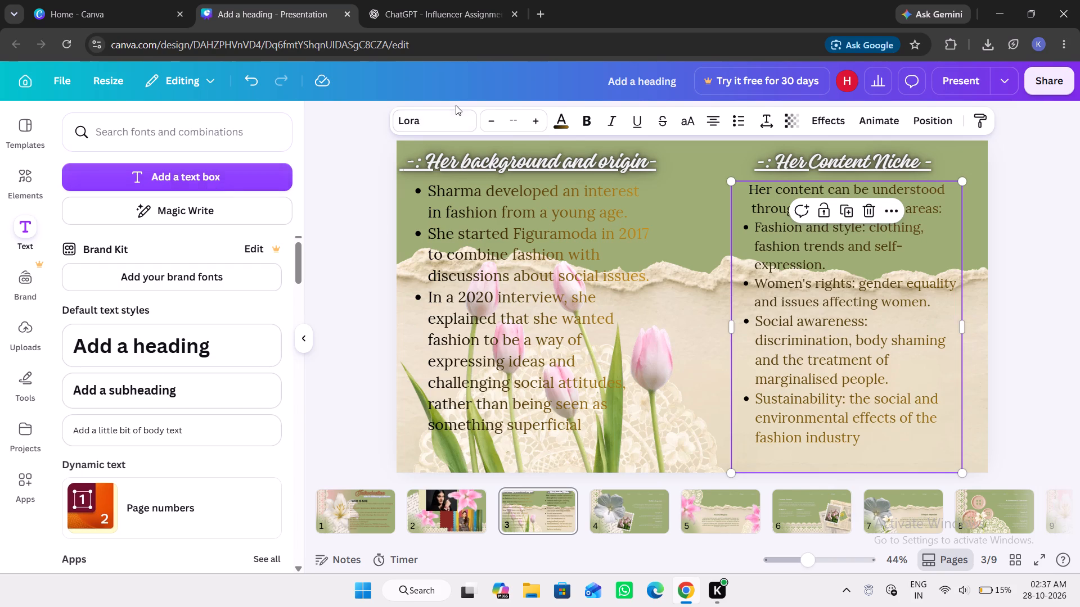
# Recolour the content niche text with a circular gradient at 0% 0% from #000000 to #C89116.
pyautogui.click(561, 117)
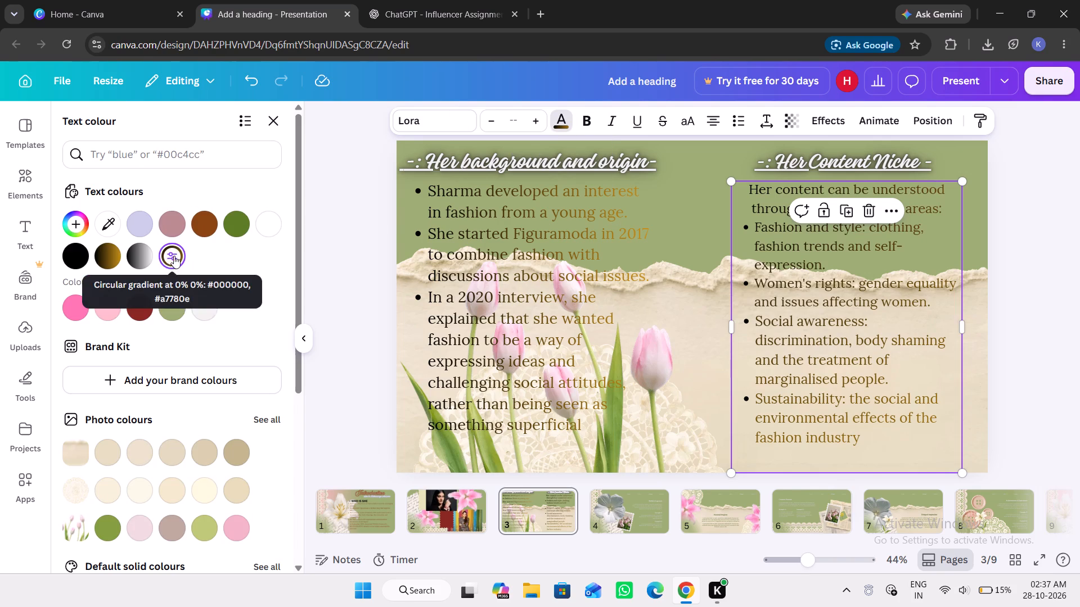
pyautogui.click(123, 260)
pyautogui.click(112, 260)
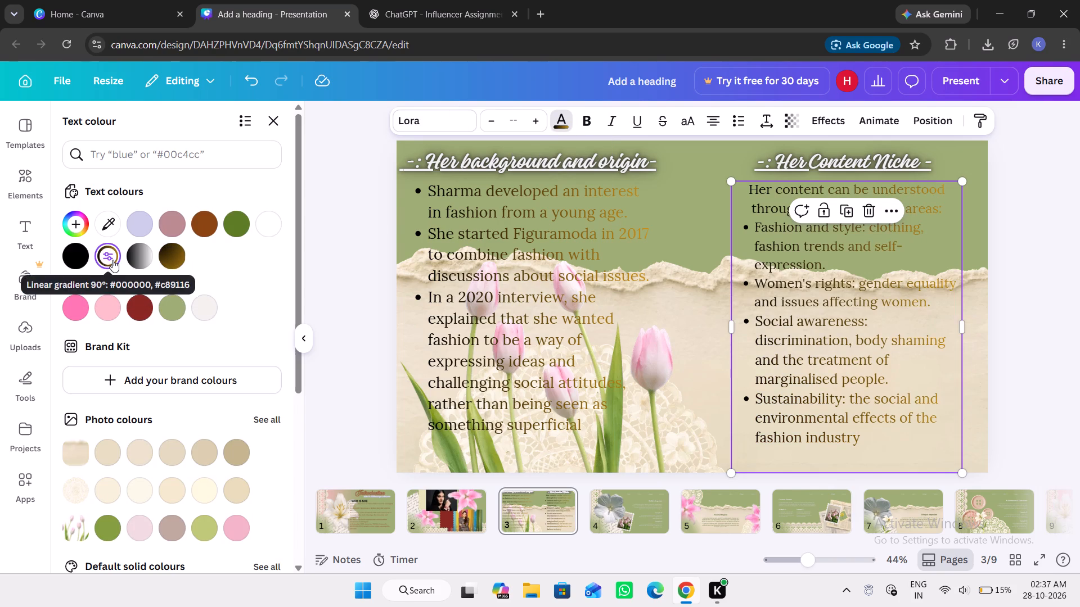
pyautogui.click(112, 260)
pyautogui.hscroll(-1, 262, 401)
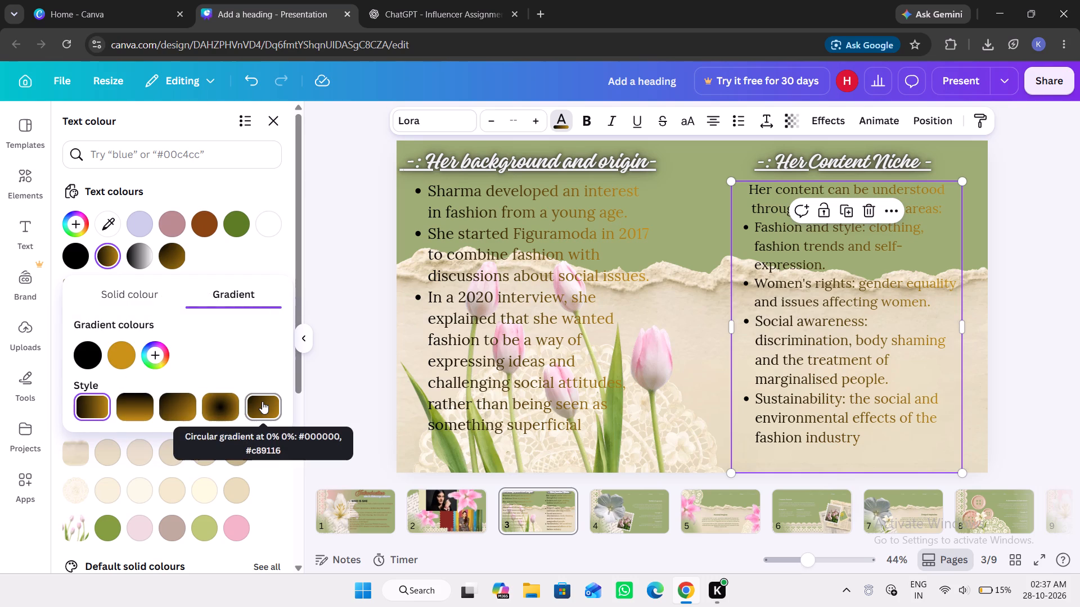
pyautogui.click(246, 410)
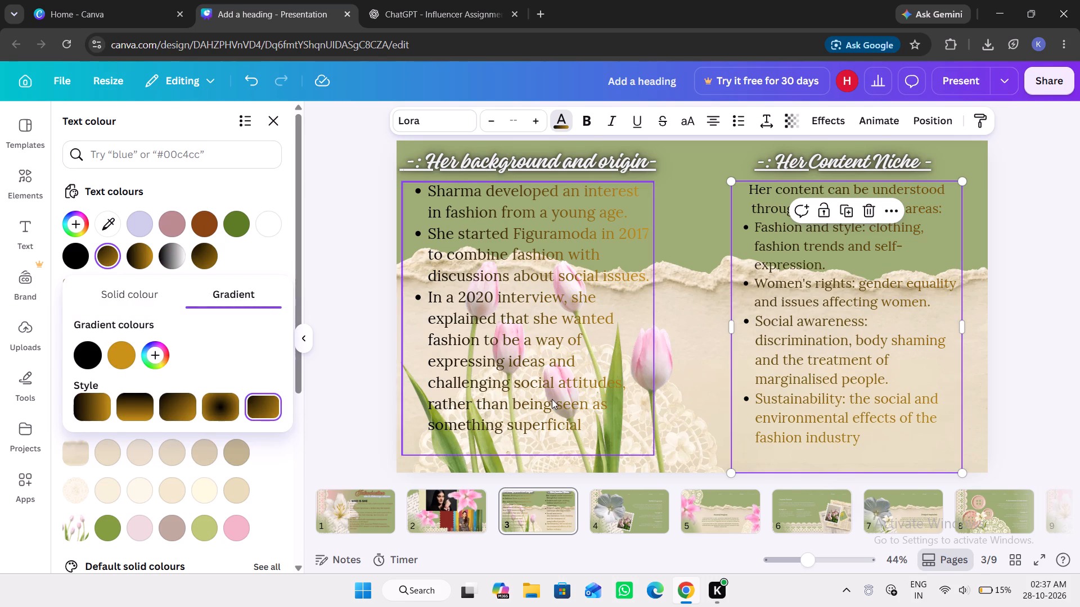
pyautogui.click(346, 348)
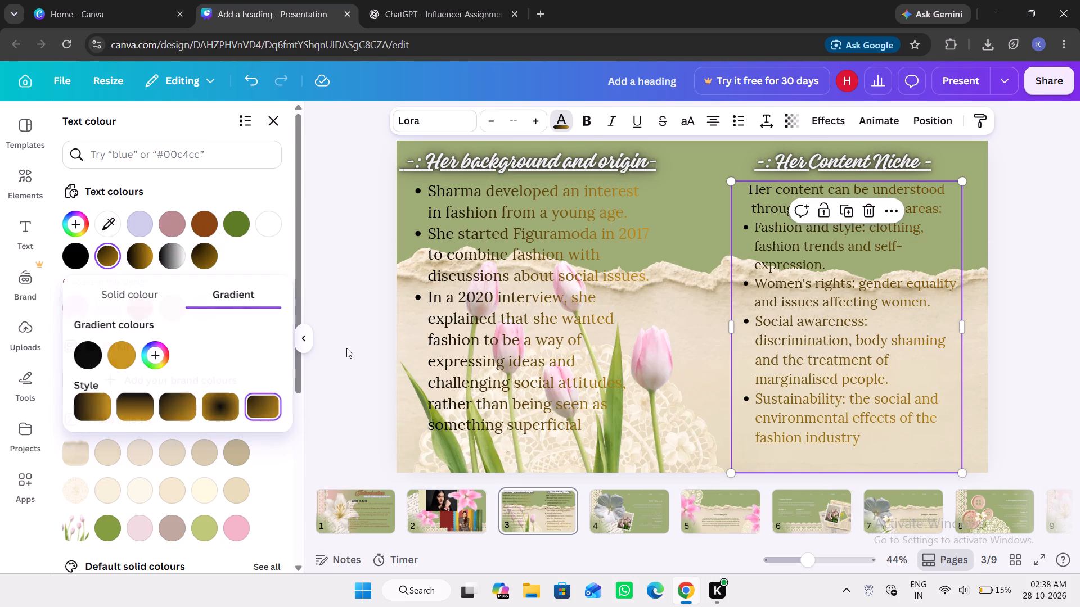
pyautogui.click(708, 239)
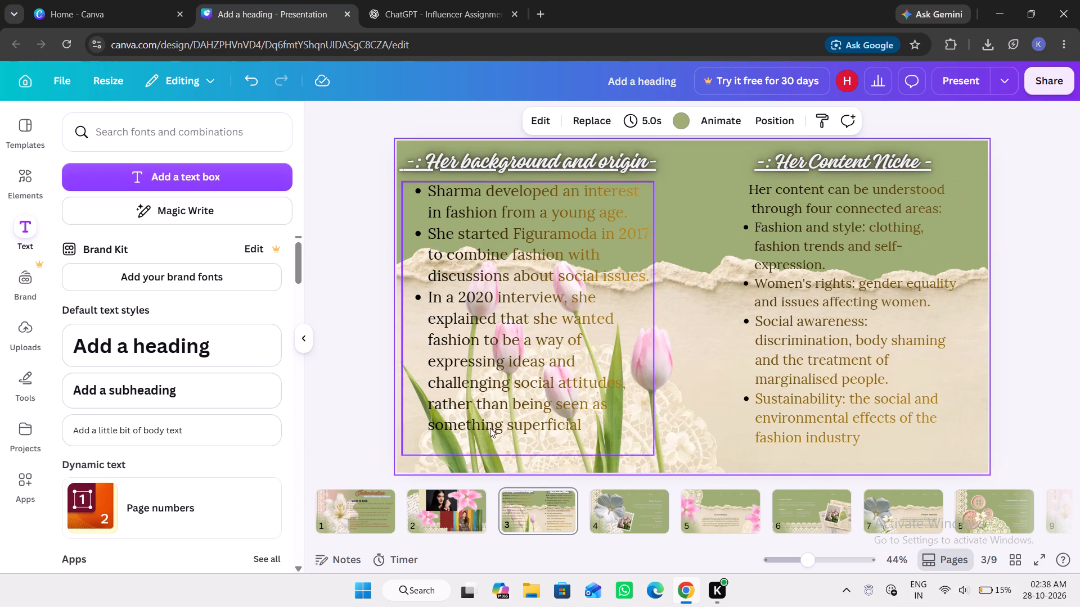
# Go to slide 4 and delete its Home, About, Project and Contact navigation labels.
pyautogui.click(608, 518)
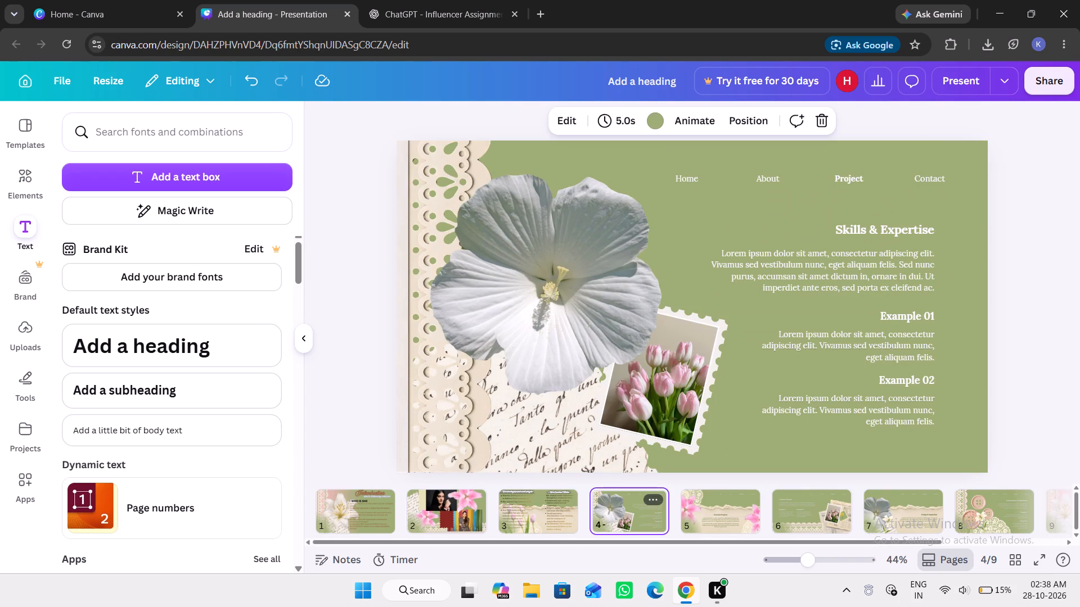
pyautogui.click(688, 176)
pyautogui.click(708, 210)
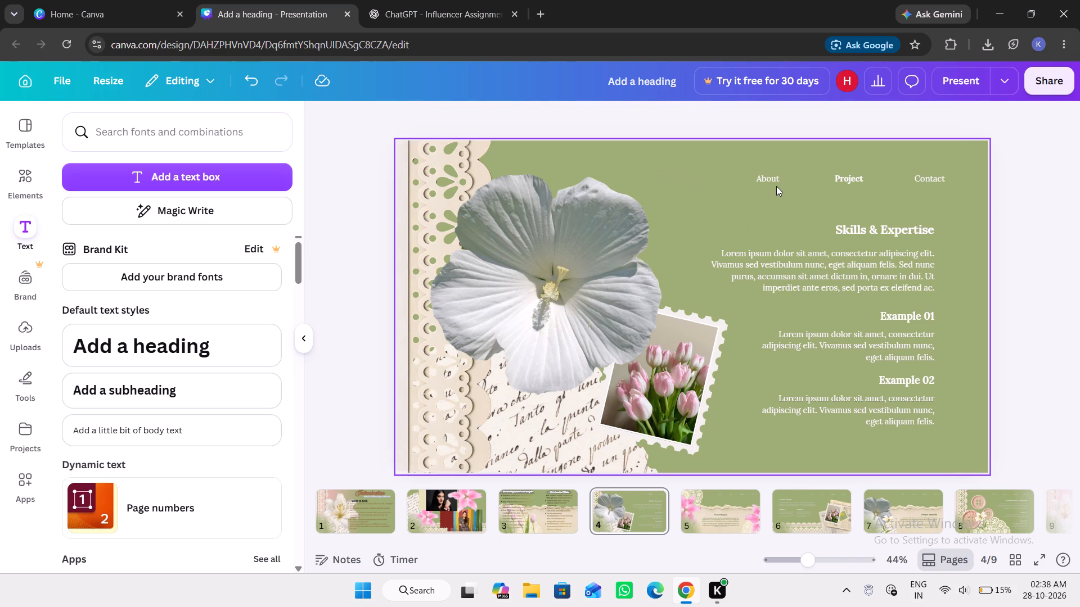
pyautogui.click(775, 184)
pyautogui.click(787, 214)
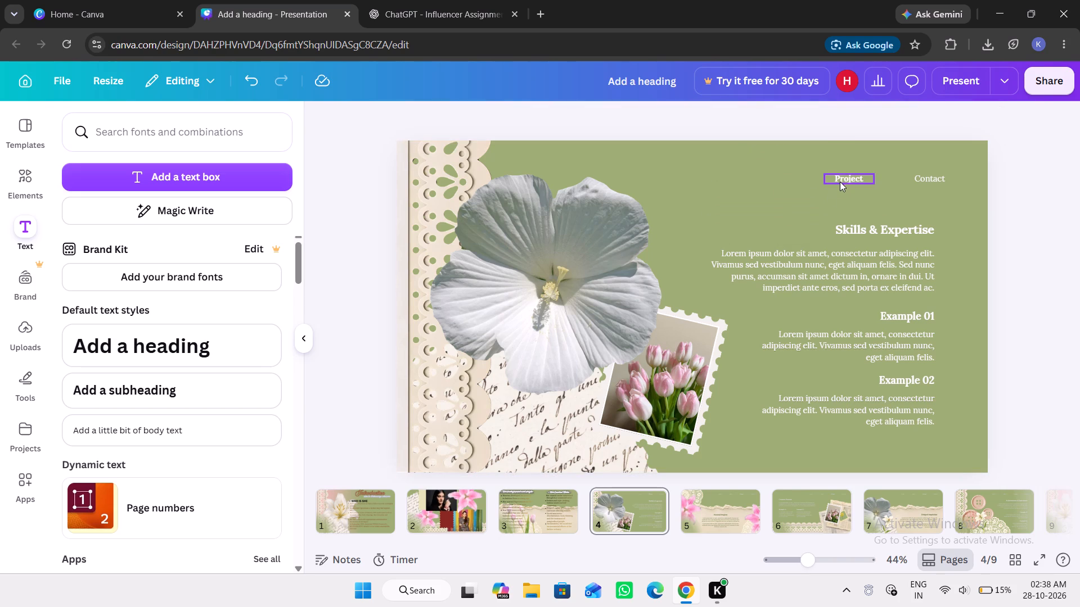
pyautogui.moveTo(840, 181); pyautogui.dragTo(876, 214)
pyautogui.click(876, 214)
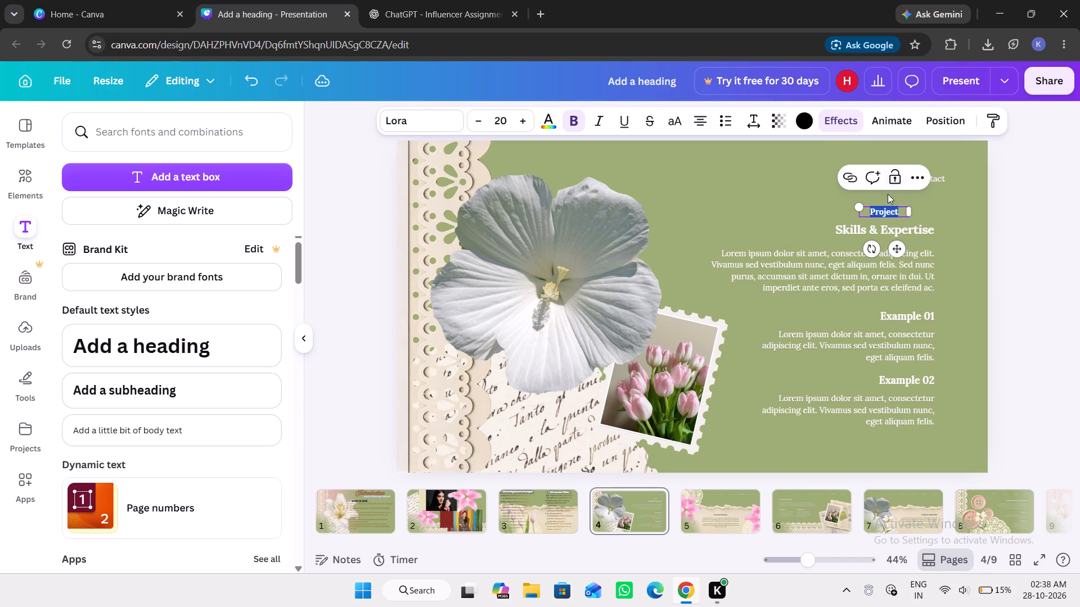
pyautogui.click(885, 206)
pyautogui.click(875, 206)
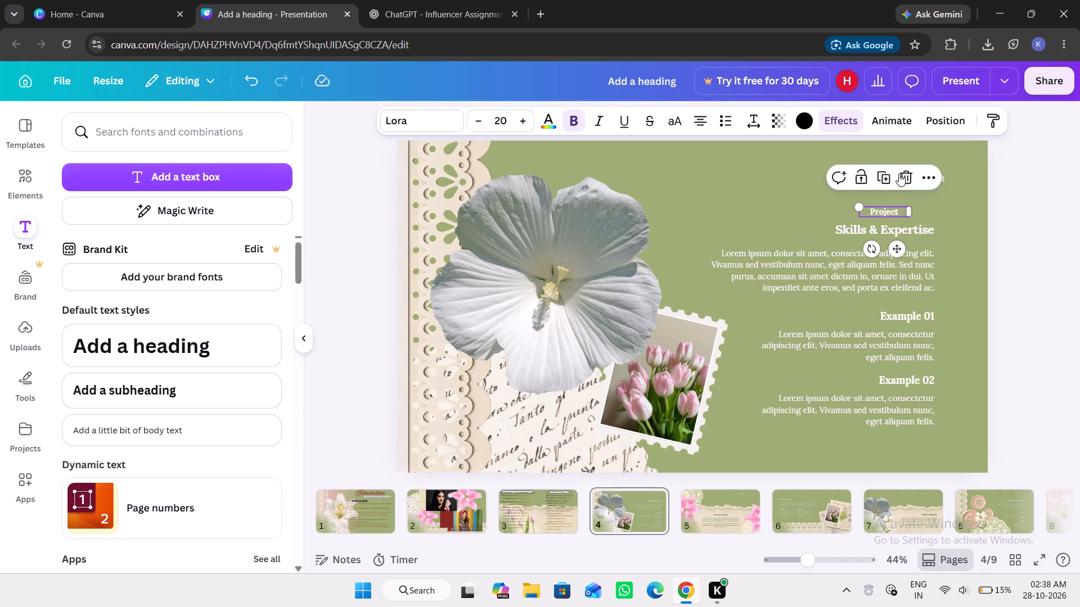
pyautogui.click(903, 173)
pyautogui.click(925, 176)
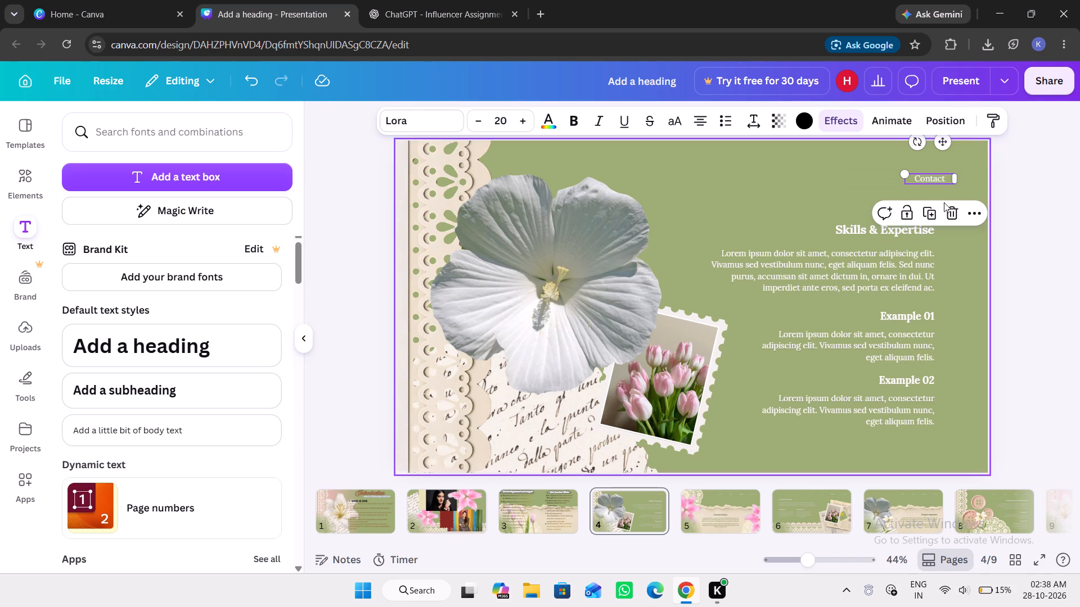
pyautogui.click(950, 212)
# Delete the "Skills & Expertise" heading and the placeholder paragraph beneath it on slide 4.
pyautogui.click(893, 236)
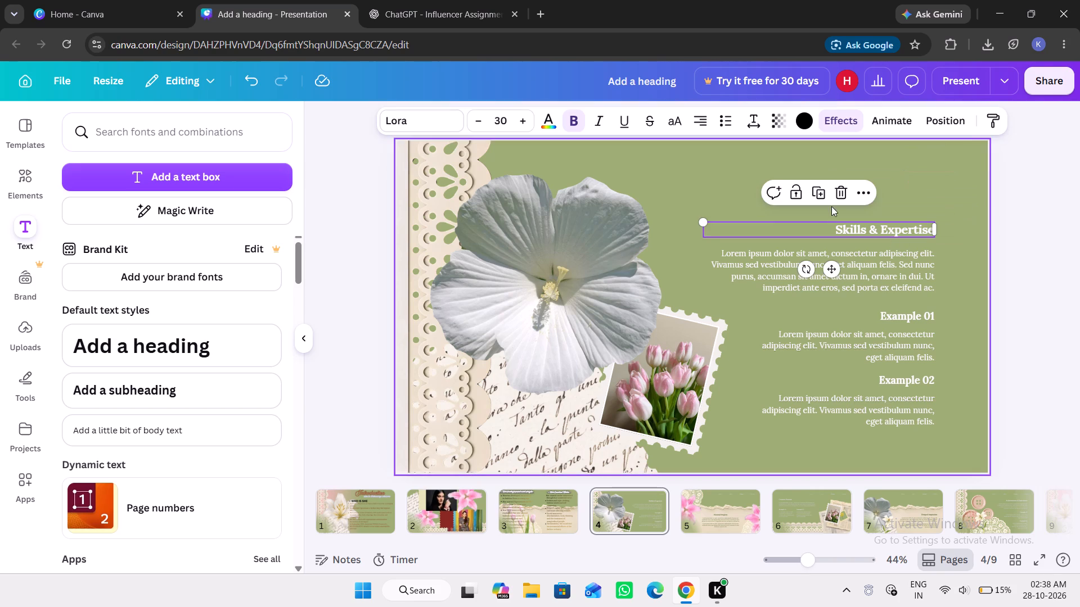
pyautogui.click(838, 198)
pyautogui.click(859, 262)
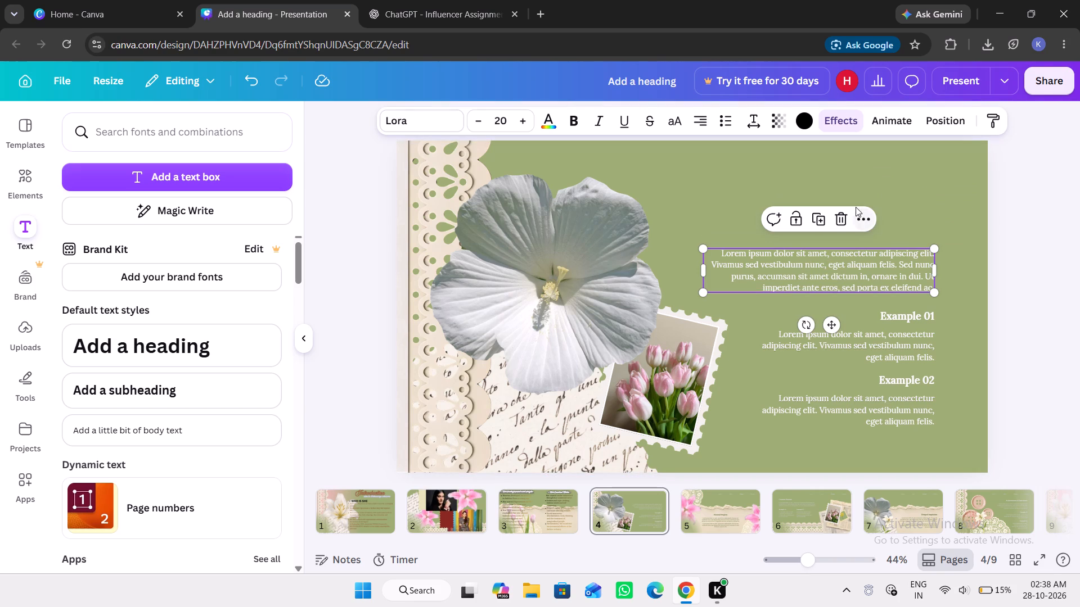
pyautogui.click(841, 216)
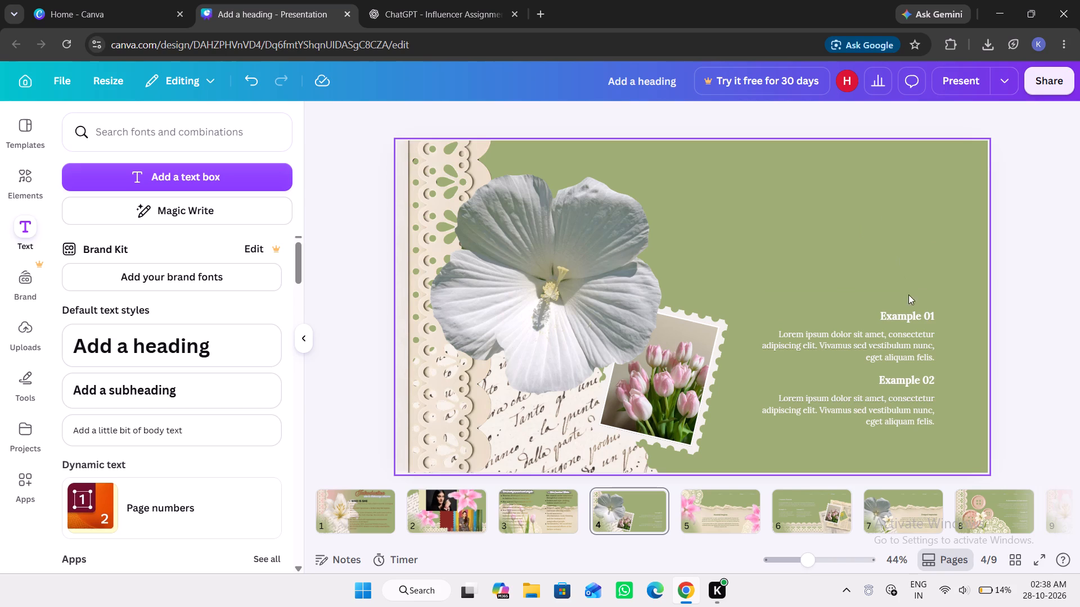
# Delete the "Example 01" and "Example 02" headings and the placeholder paragraph under each on slide 4.
pyautogui.click(908, 316)
pyautogui.click(865, 284)
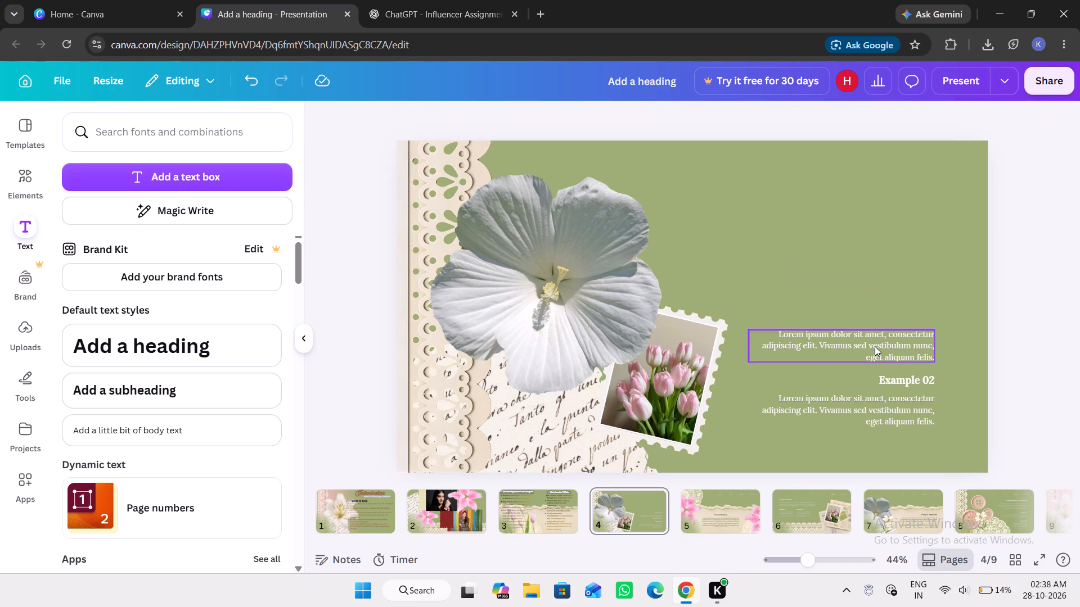
pyautogui.click(875, 346)
pyautogui.click(862, 295)
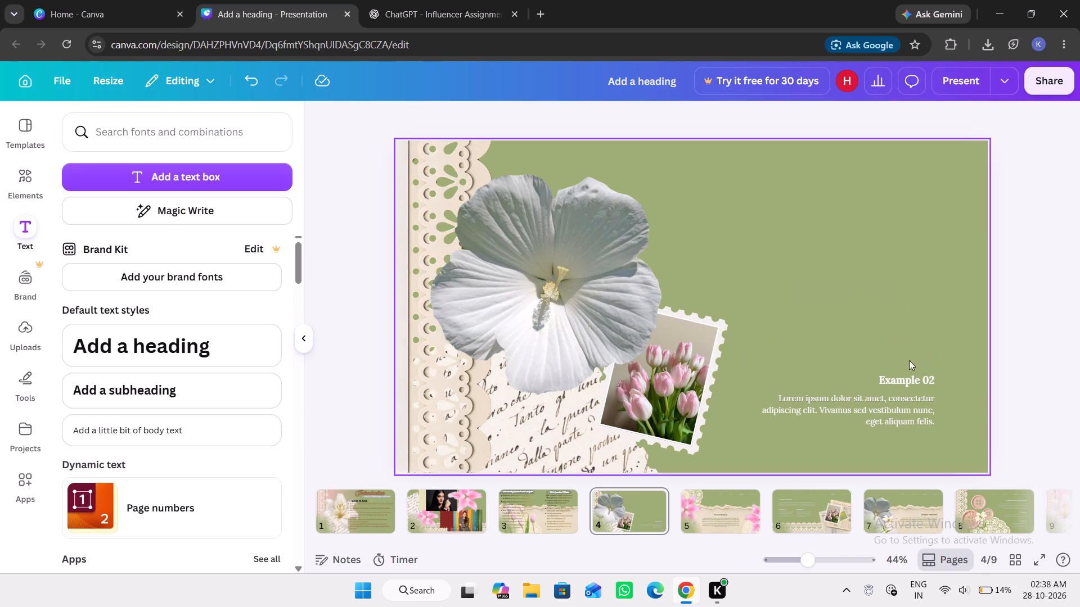
pyautogui.click(907, 381)
pyautogui.click(866, 341)
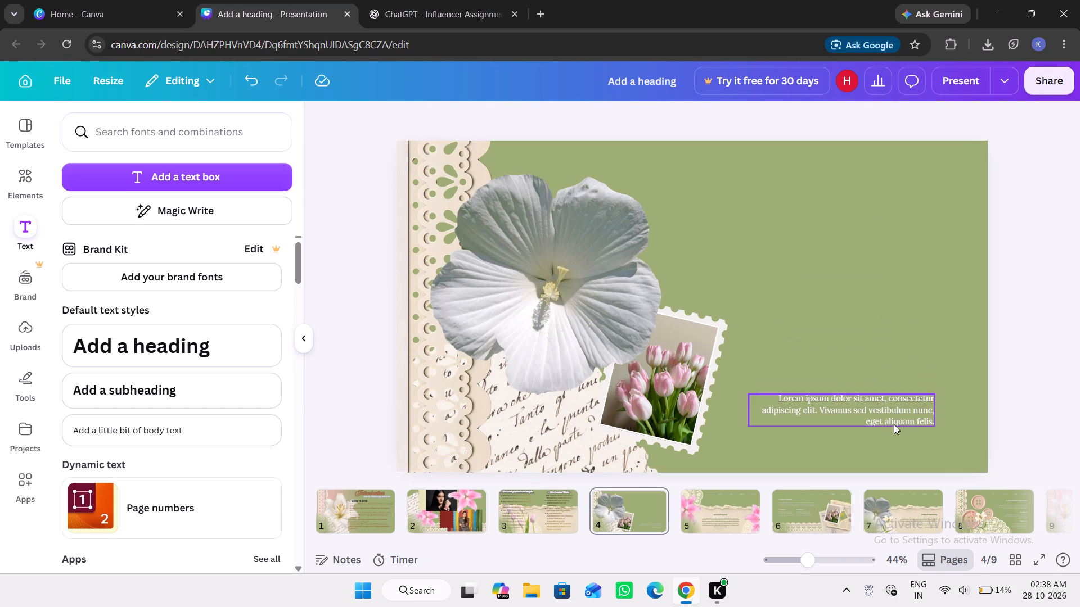
pyautogui.click(894, 424)
pyautogui.click(865, 366)
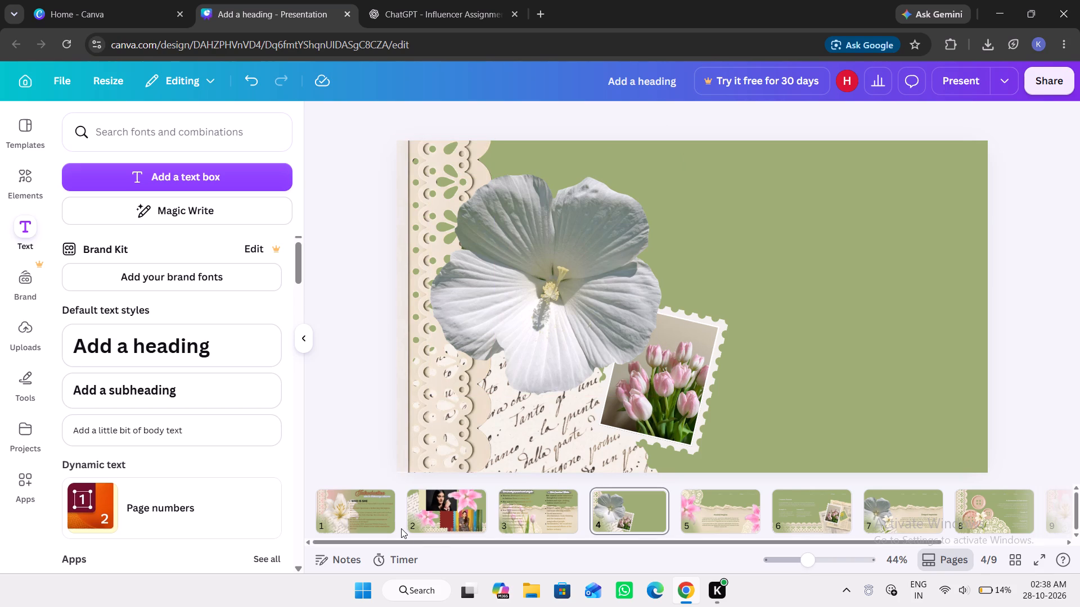
# On slide 4, move the white flower slightly up and left, and shift the tulip stamp photo slightly left.
pyautogui.click(377, 515)
pyautogui.click(412, 515)
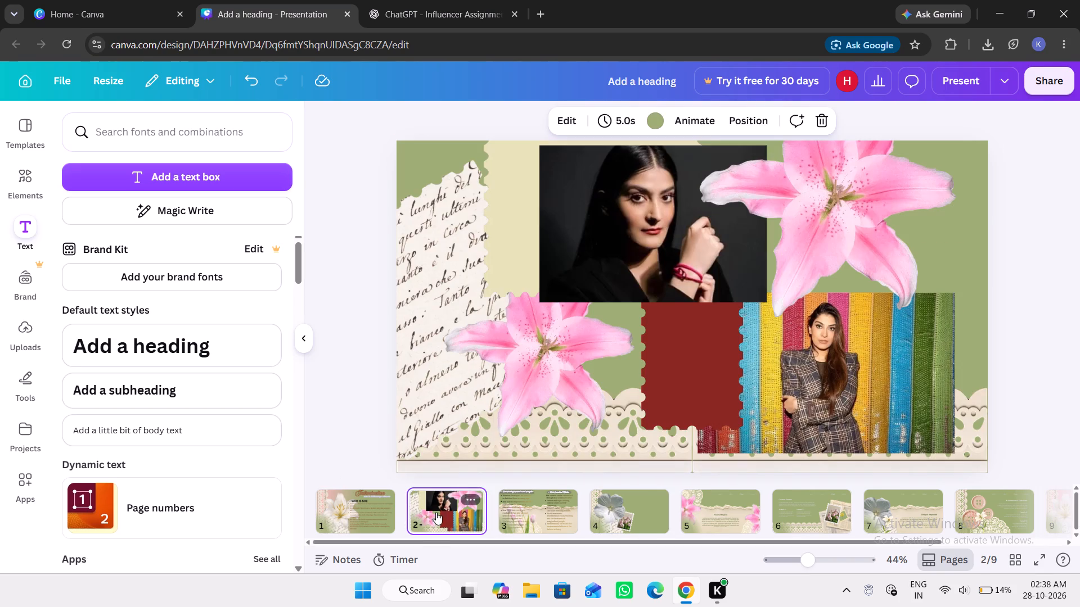
pyautogui.click(528, 507)
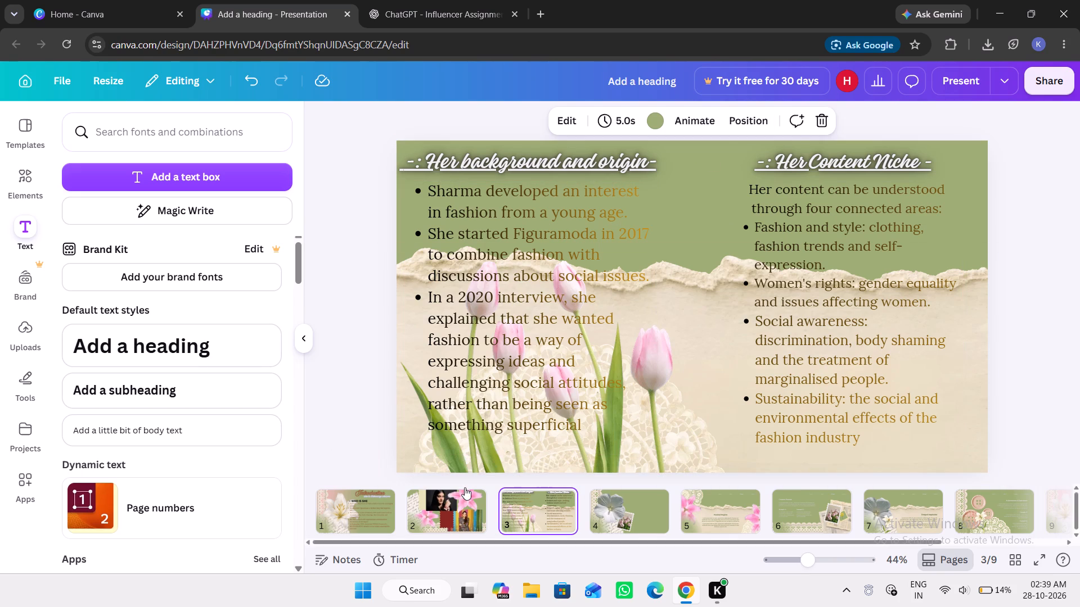
pyautogui.click(609, 518)
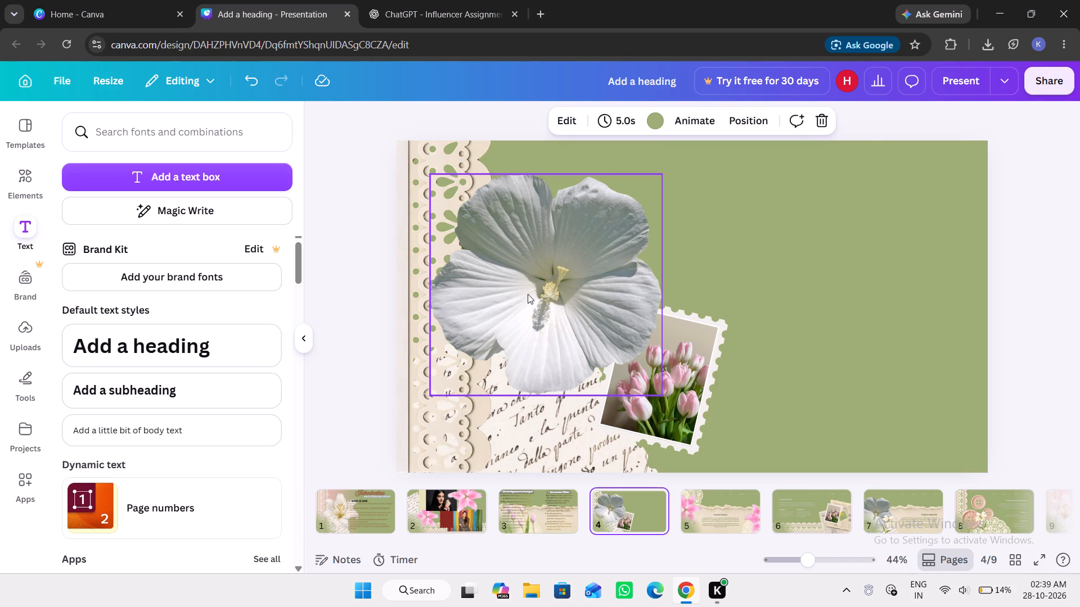
pyautogui.moveTo(528, 294); pyautogui.dragTo(511, 273)
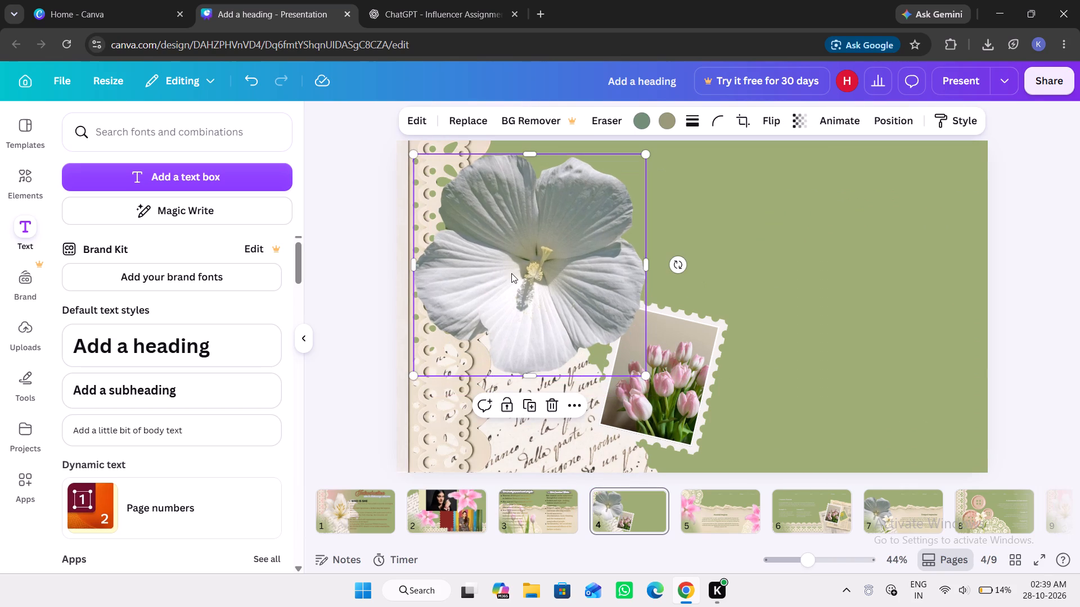
pyautogui.moveTo(675, 384); pyautogui.dragTo(652, 387)
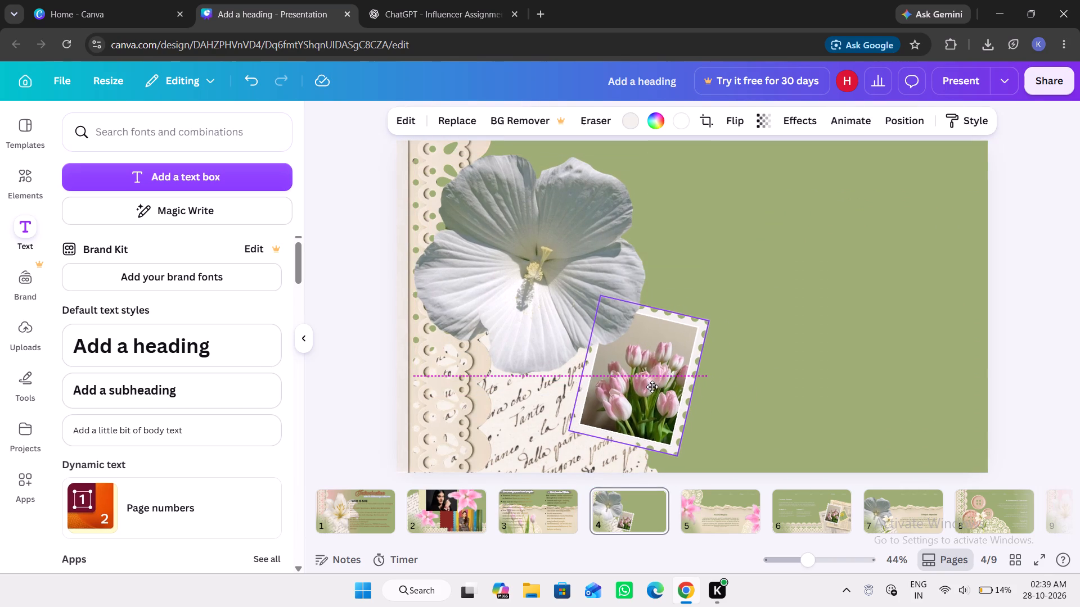
pyautogui.moveTo(652, 387); pyautogui.dragTo(652, 387)
pyautogui.click(748, 255)
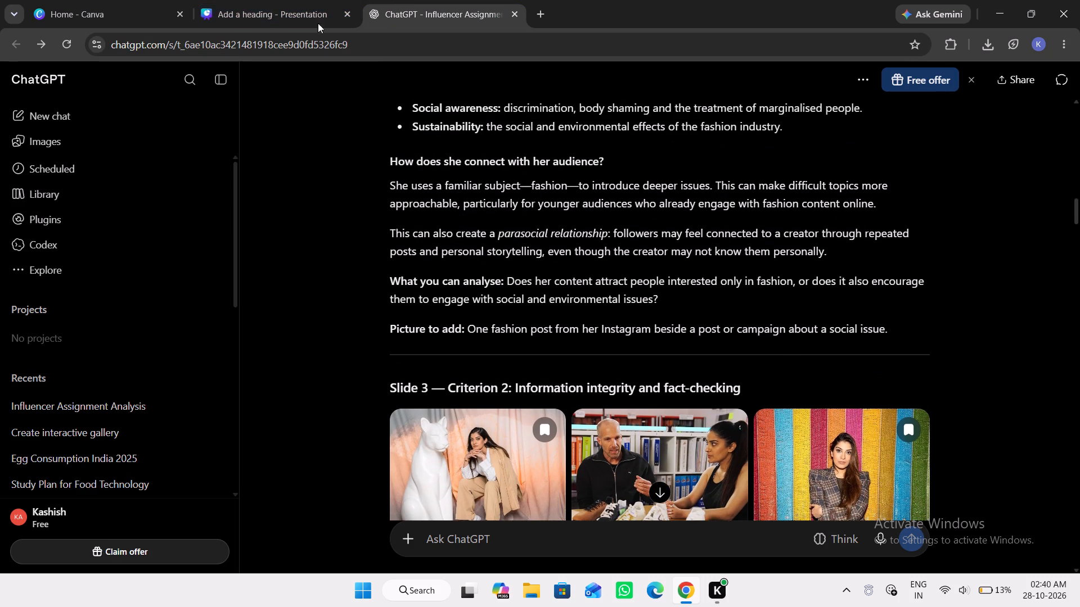
pyautogui.click(323, 0)
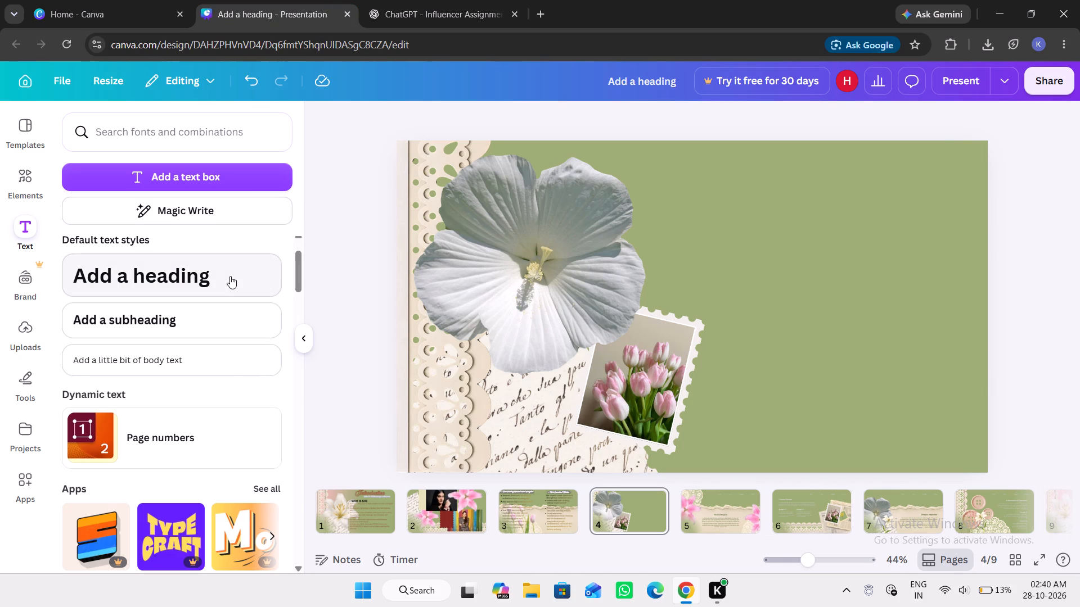
pyautogui.click(230, 276)
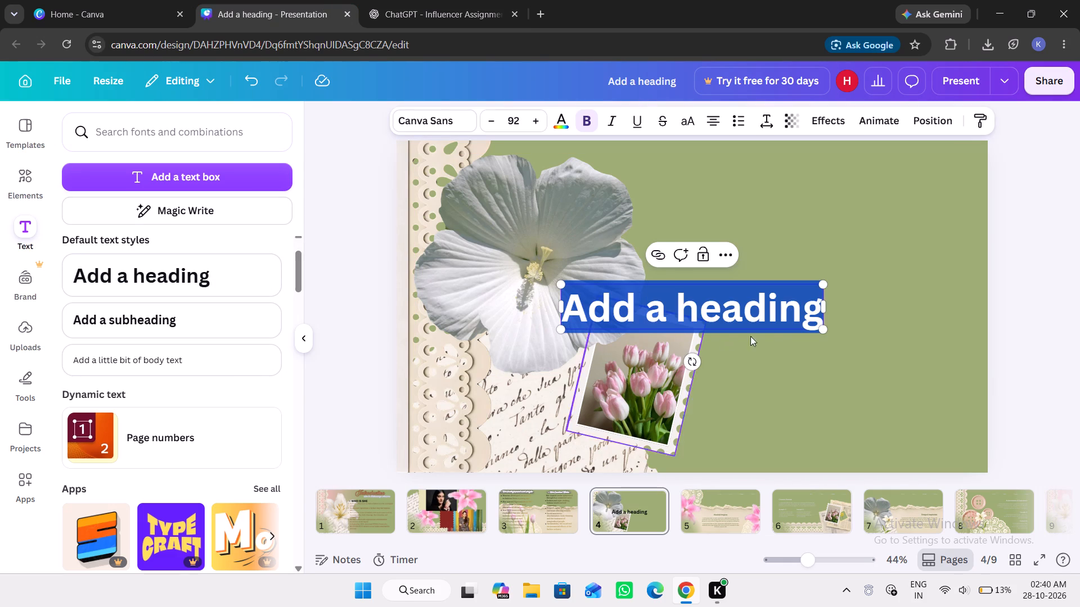
pyautogui.moveTo(822, 310); pyautogui.dragTo(853, 300)
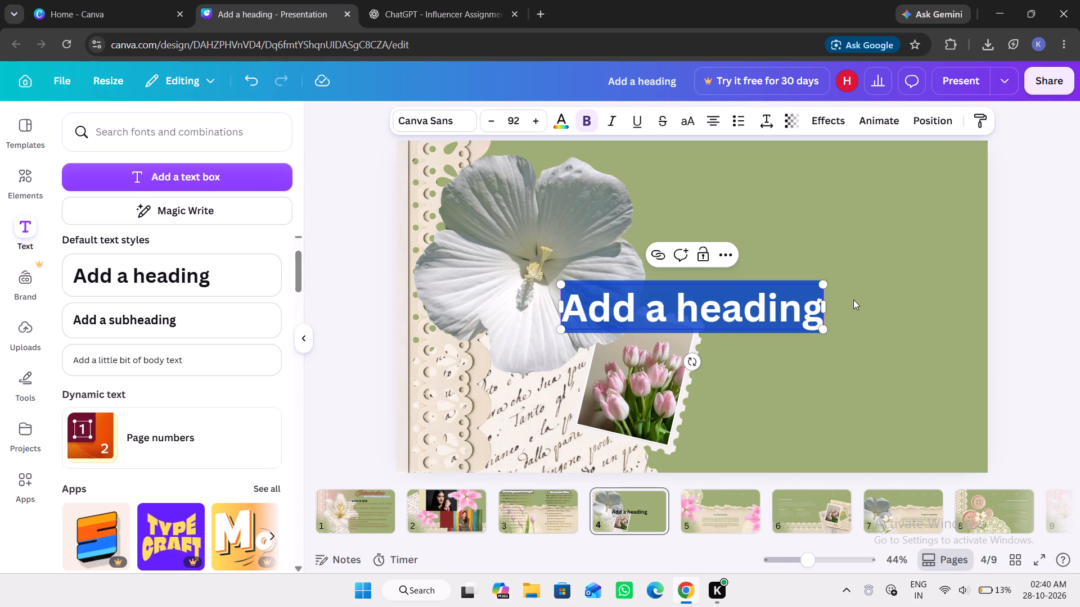
pyautogui.moveTo(853, 300); pyautogui.dragTo(821, 303)
pyautogui.moveTo(821, 303); pyautogui.dragTo(858, 302)
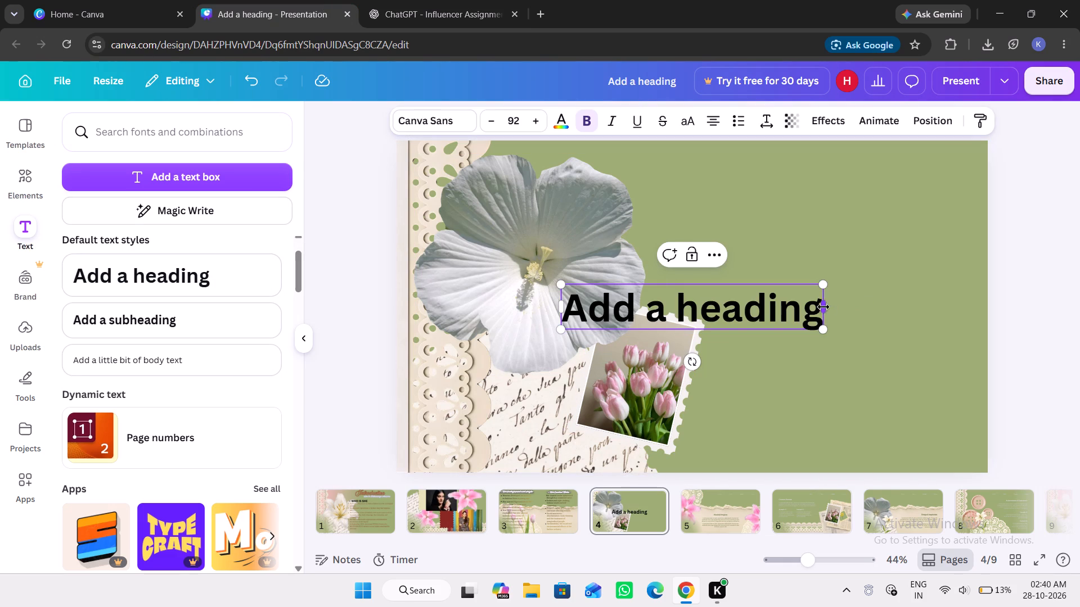
pyautogui.moveTo(823, 301); pyautogui.dragTo(916, 277)
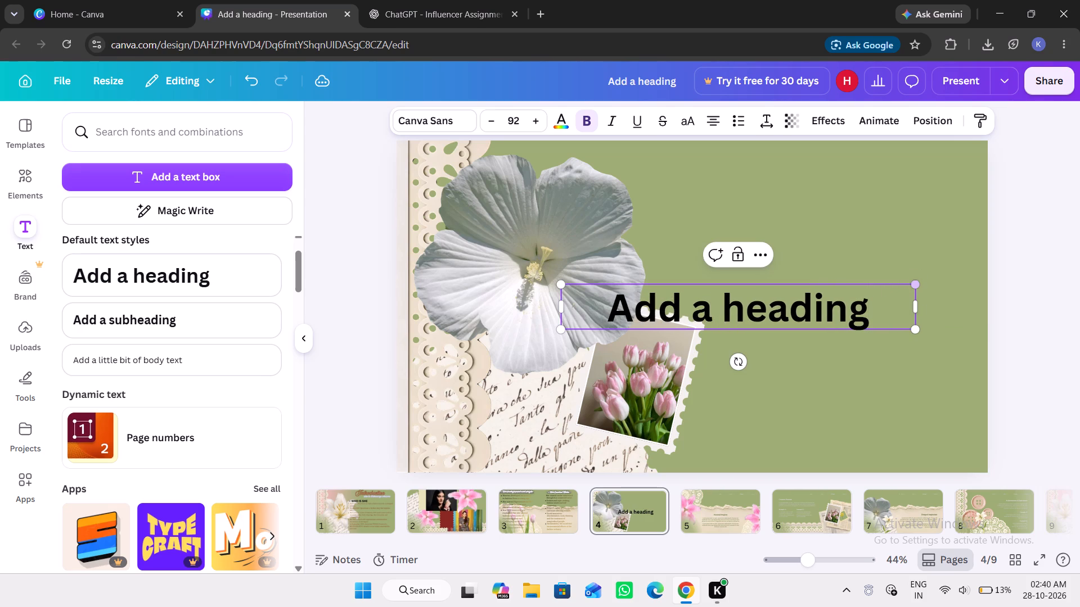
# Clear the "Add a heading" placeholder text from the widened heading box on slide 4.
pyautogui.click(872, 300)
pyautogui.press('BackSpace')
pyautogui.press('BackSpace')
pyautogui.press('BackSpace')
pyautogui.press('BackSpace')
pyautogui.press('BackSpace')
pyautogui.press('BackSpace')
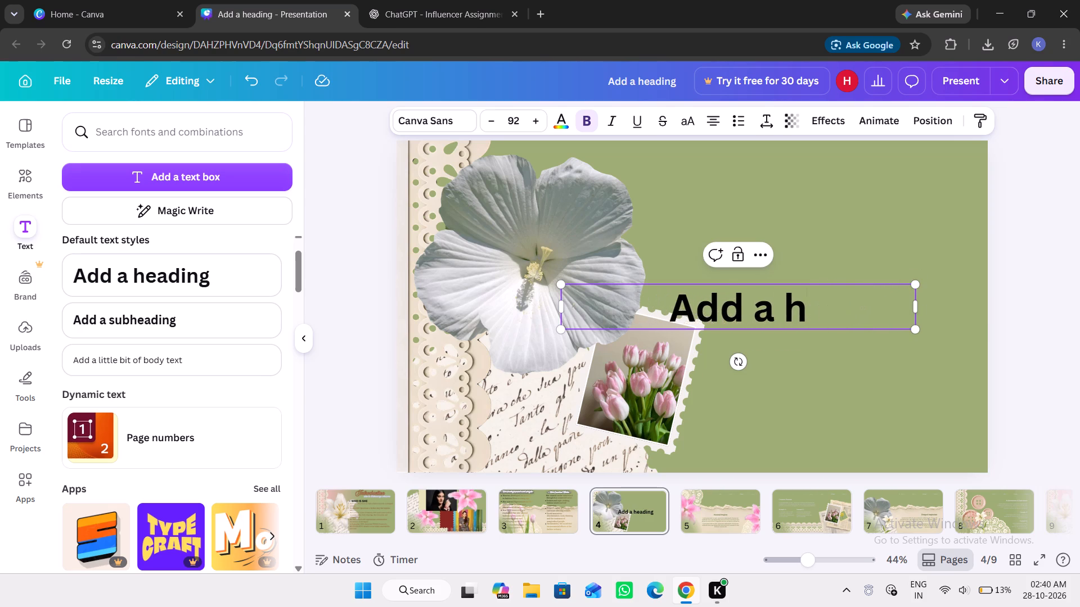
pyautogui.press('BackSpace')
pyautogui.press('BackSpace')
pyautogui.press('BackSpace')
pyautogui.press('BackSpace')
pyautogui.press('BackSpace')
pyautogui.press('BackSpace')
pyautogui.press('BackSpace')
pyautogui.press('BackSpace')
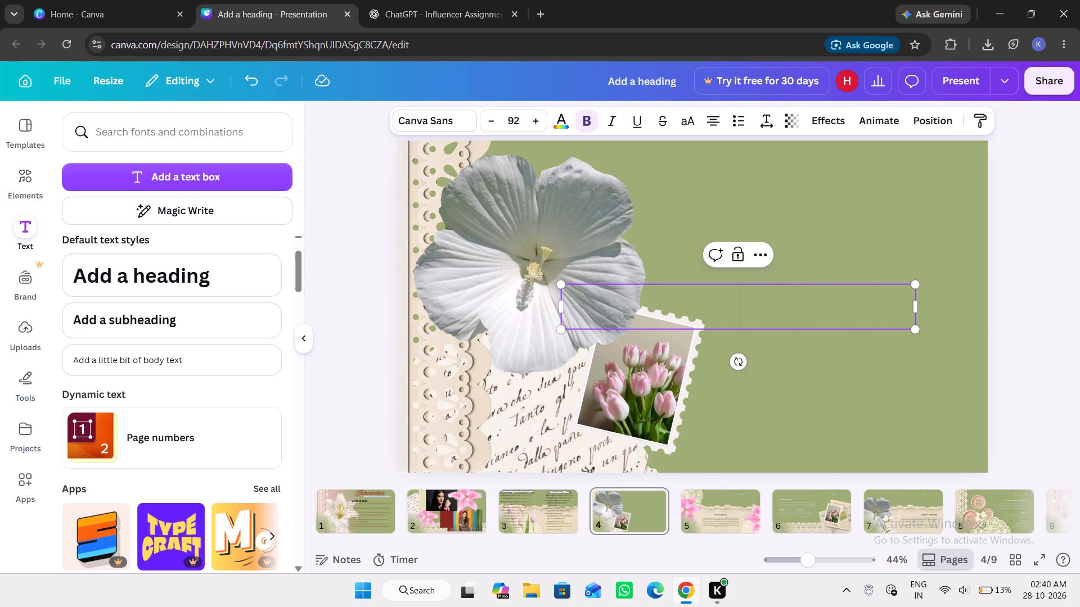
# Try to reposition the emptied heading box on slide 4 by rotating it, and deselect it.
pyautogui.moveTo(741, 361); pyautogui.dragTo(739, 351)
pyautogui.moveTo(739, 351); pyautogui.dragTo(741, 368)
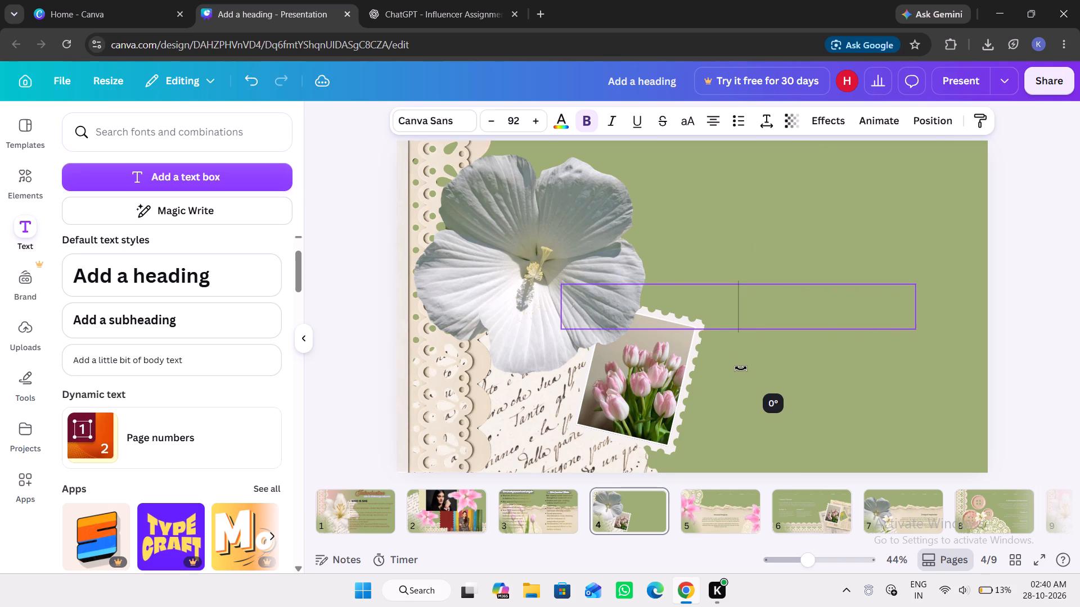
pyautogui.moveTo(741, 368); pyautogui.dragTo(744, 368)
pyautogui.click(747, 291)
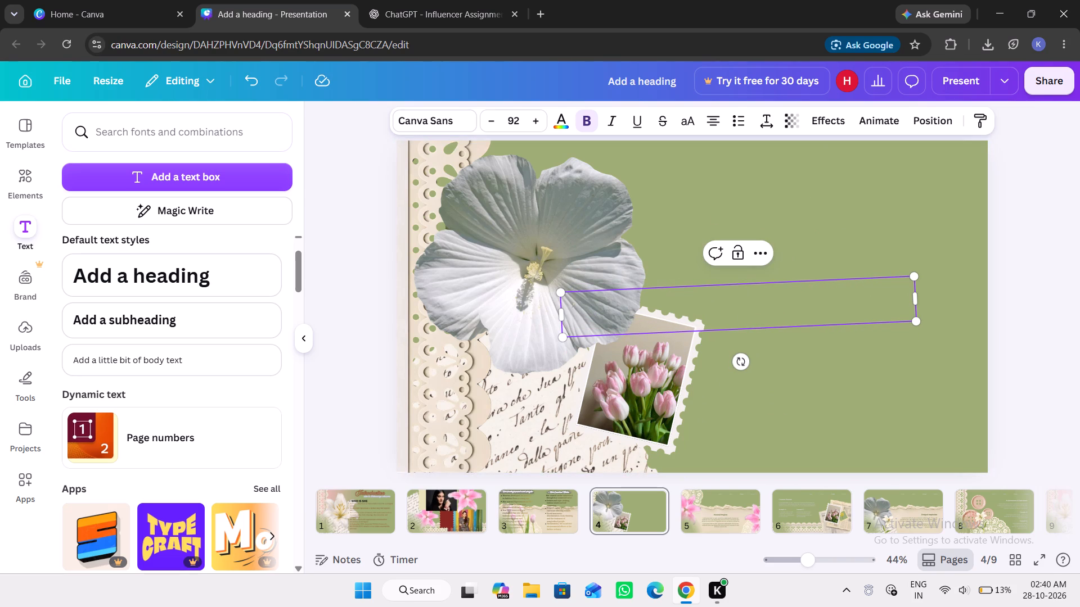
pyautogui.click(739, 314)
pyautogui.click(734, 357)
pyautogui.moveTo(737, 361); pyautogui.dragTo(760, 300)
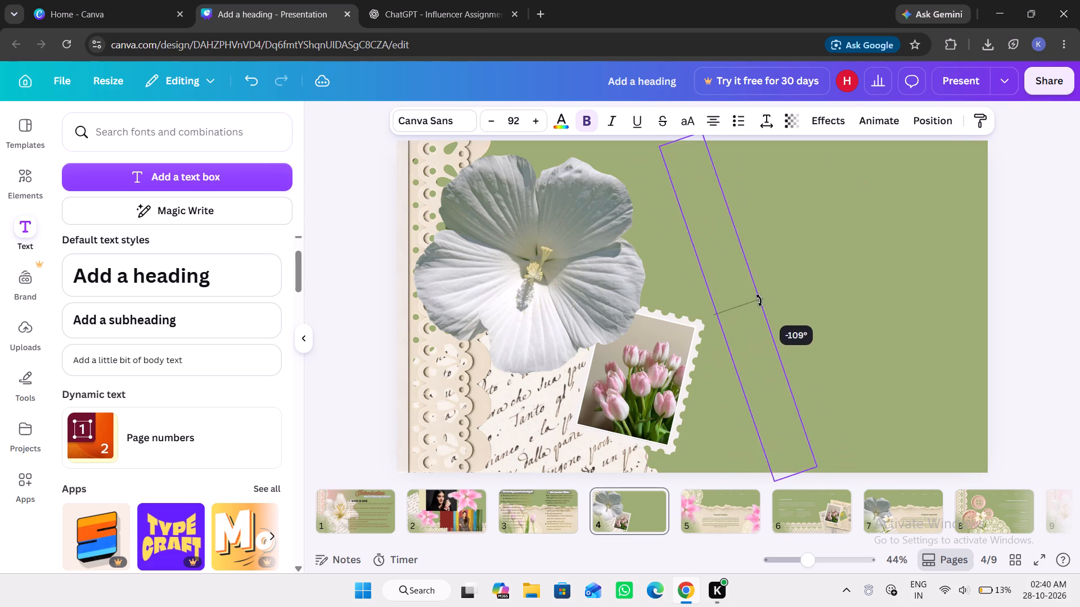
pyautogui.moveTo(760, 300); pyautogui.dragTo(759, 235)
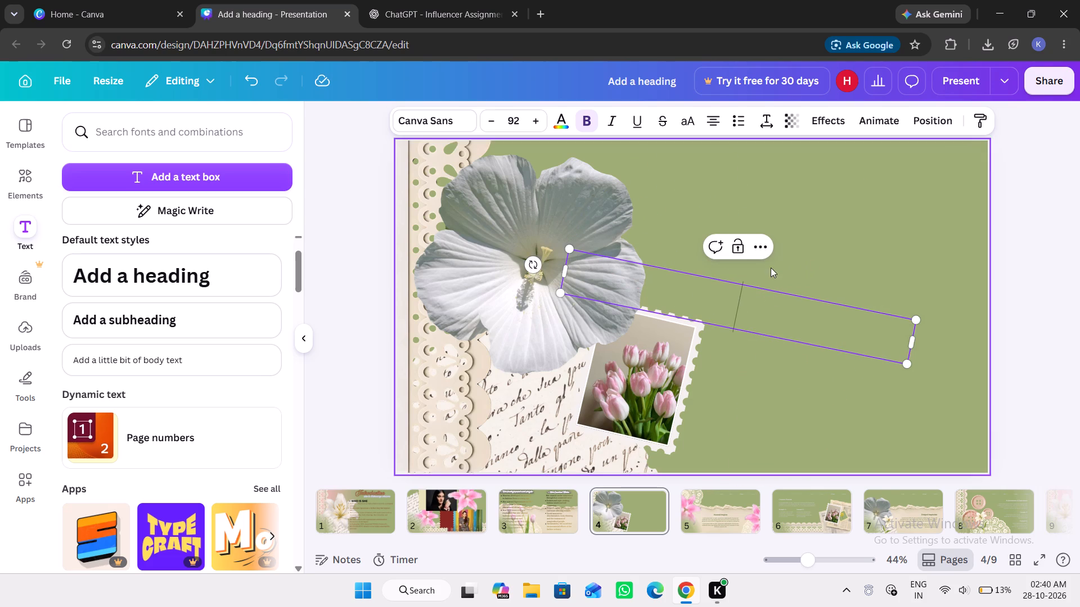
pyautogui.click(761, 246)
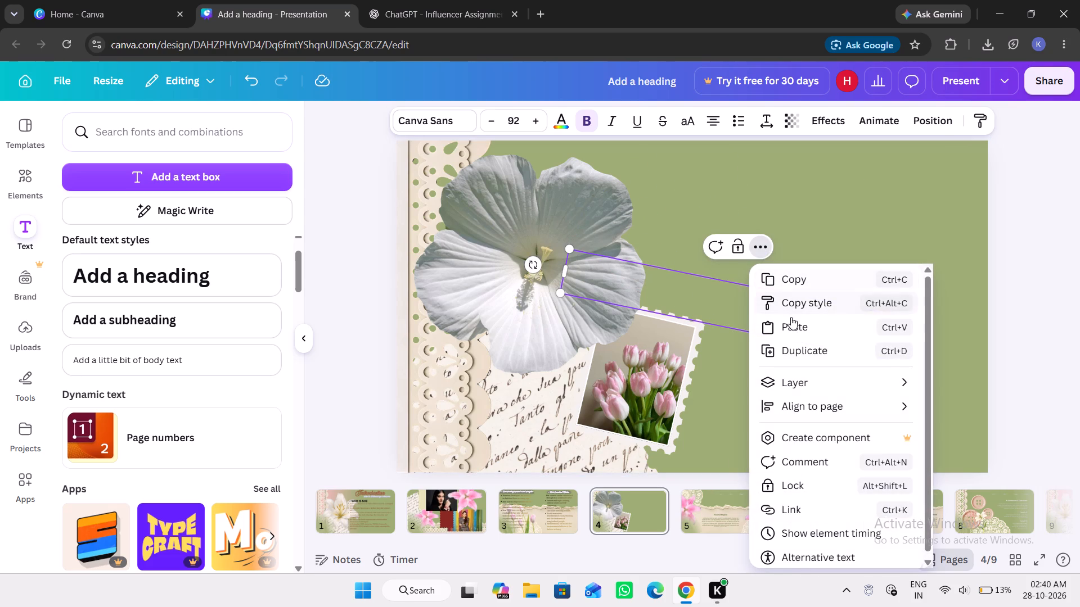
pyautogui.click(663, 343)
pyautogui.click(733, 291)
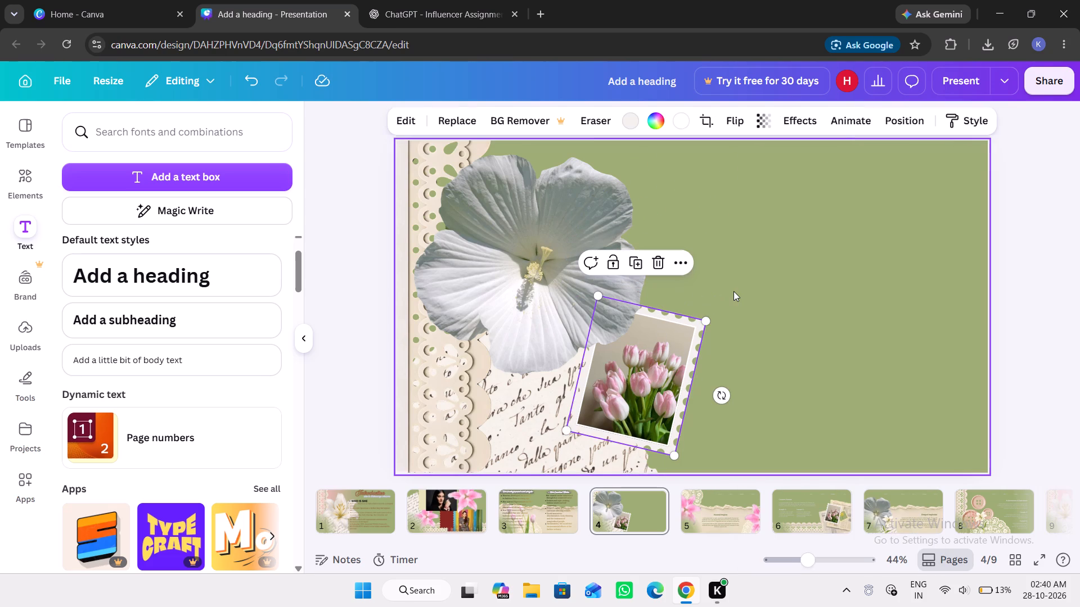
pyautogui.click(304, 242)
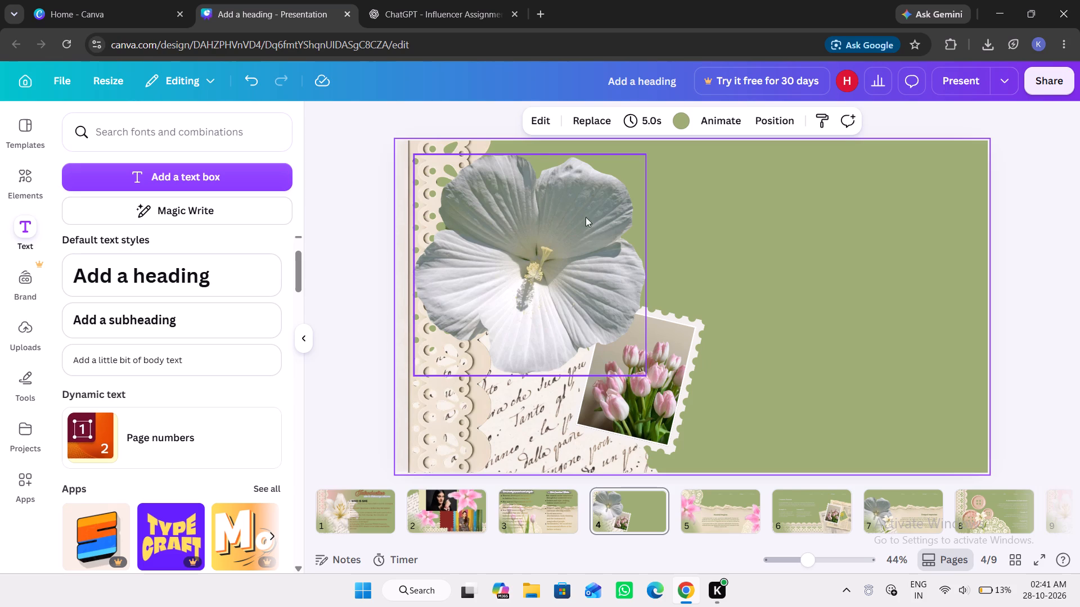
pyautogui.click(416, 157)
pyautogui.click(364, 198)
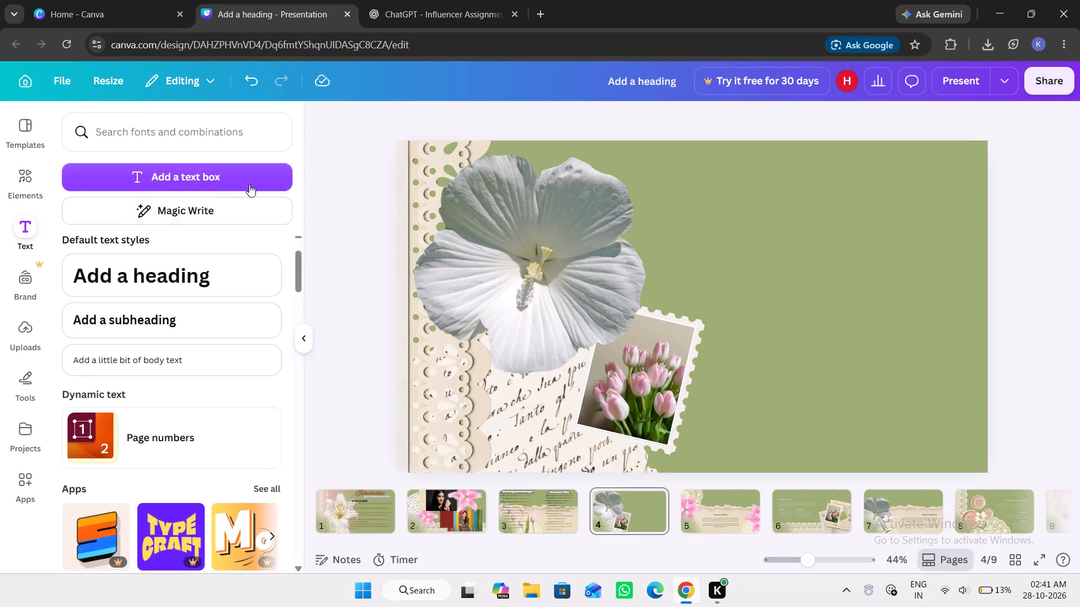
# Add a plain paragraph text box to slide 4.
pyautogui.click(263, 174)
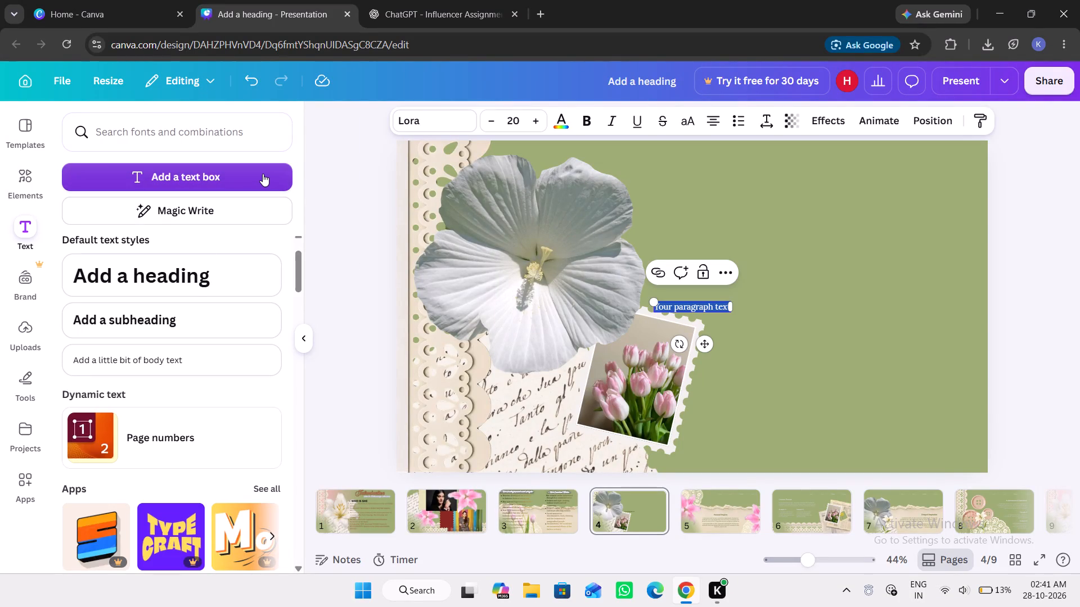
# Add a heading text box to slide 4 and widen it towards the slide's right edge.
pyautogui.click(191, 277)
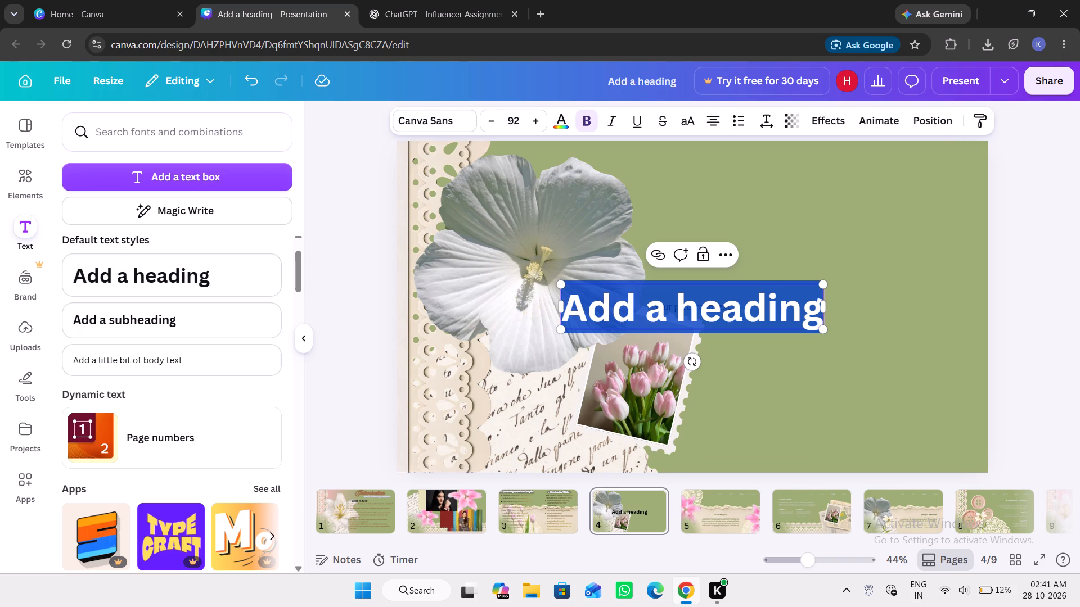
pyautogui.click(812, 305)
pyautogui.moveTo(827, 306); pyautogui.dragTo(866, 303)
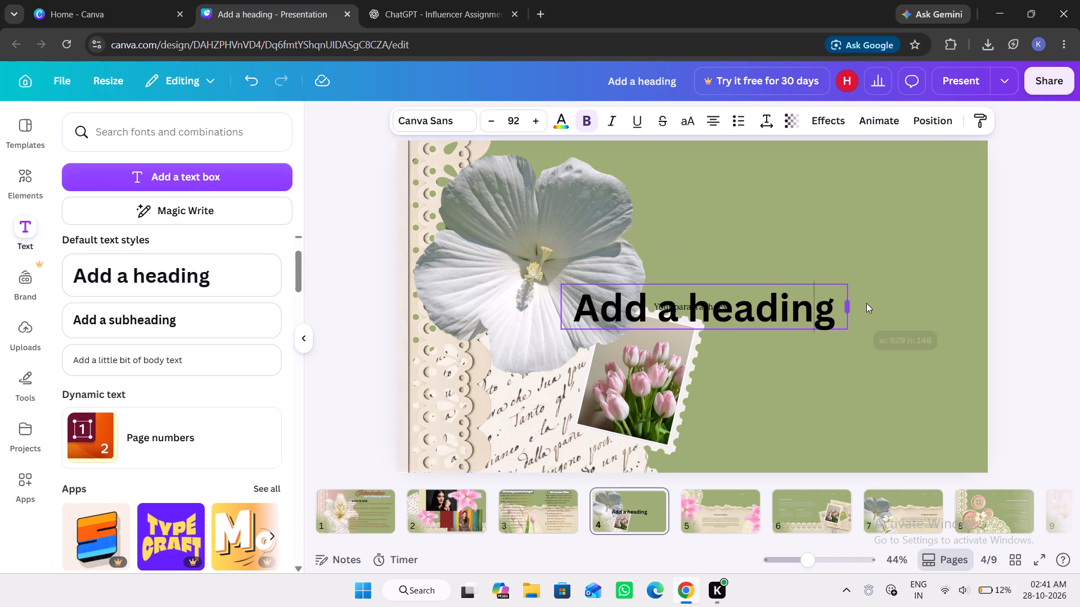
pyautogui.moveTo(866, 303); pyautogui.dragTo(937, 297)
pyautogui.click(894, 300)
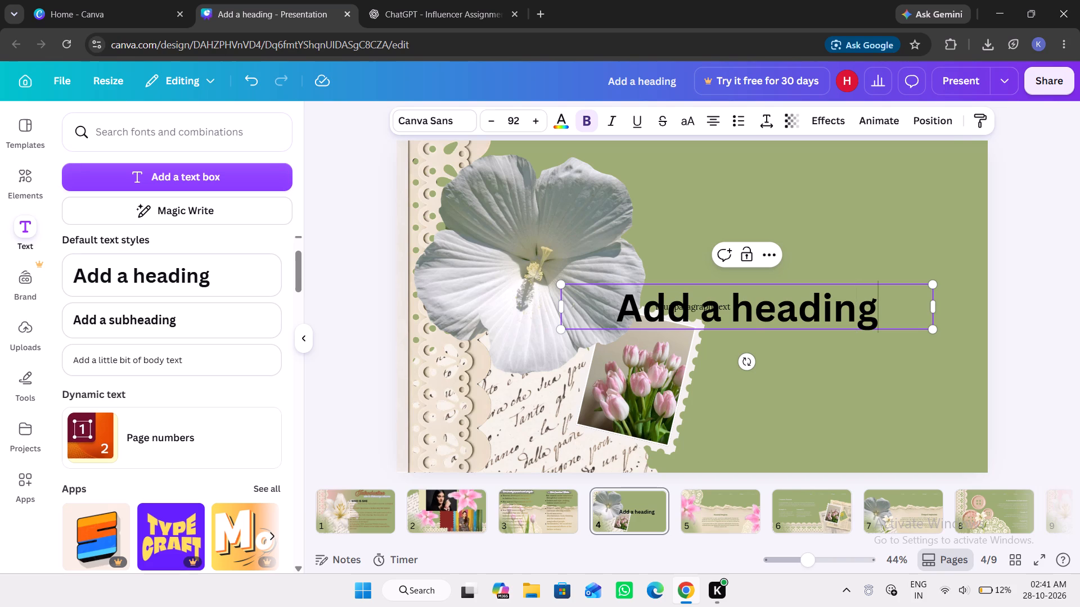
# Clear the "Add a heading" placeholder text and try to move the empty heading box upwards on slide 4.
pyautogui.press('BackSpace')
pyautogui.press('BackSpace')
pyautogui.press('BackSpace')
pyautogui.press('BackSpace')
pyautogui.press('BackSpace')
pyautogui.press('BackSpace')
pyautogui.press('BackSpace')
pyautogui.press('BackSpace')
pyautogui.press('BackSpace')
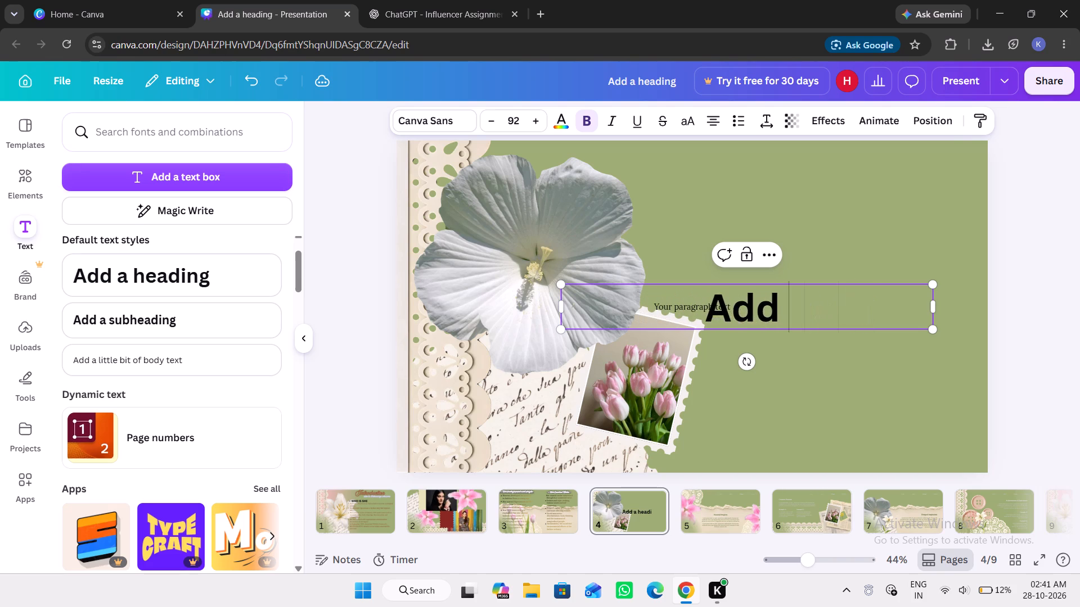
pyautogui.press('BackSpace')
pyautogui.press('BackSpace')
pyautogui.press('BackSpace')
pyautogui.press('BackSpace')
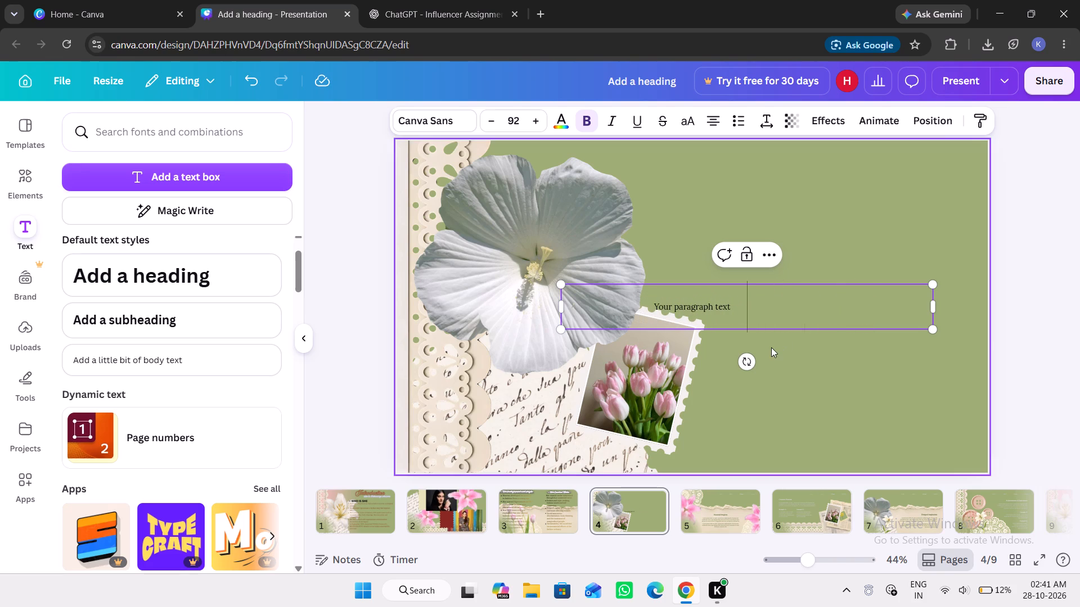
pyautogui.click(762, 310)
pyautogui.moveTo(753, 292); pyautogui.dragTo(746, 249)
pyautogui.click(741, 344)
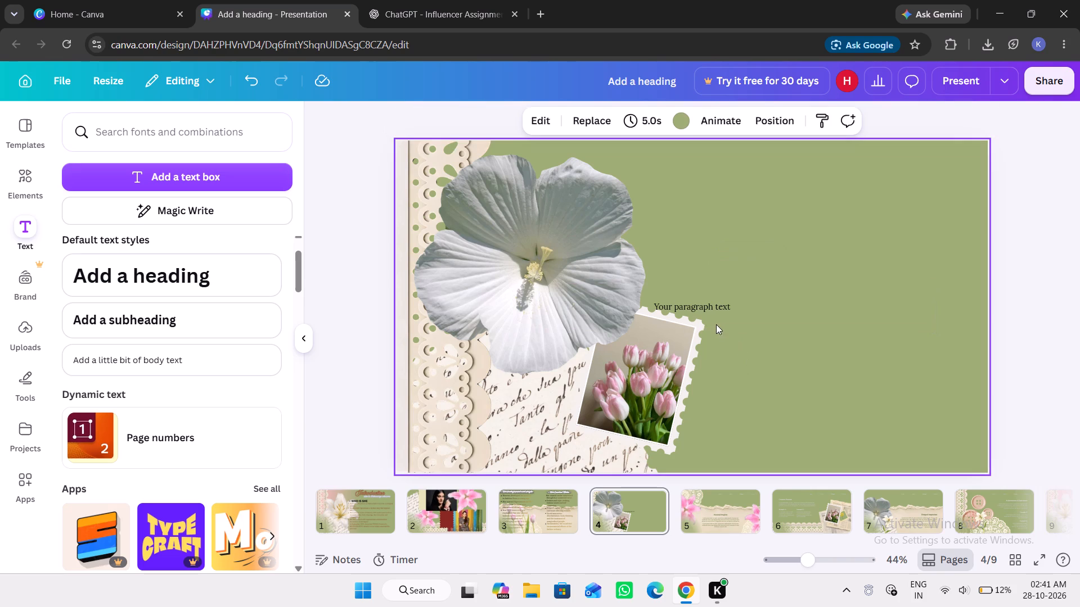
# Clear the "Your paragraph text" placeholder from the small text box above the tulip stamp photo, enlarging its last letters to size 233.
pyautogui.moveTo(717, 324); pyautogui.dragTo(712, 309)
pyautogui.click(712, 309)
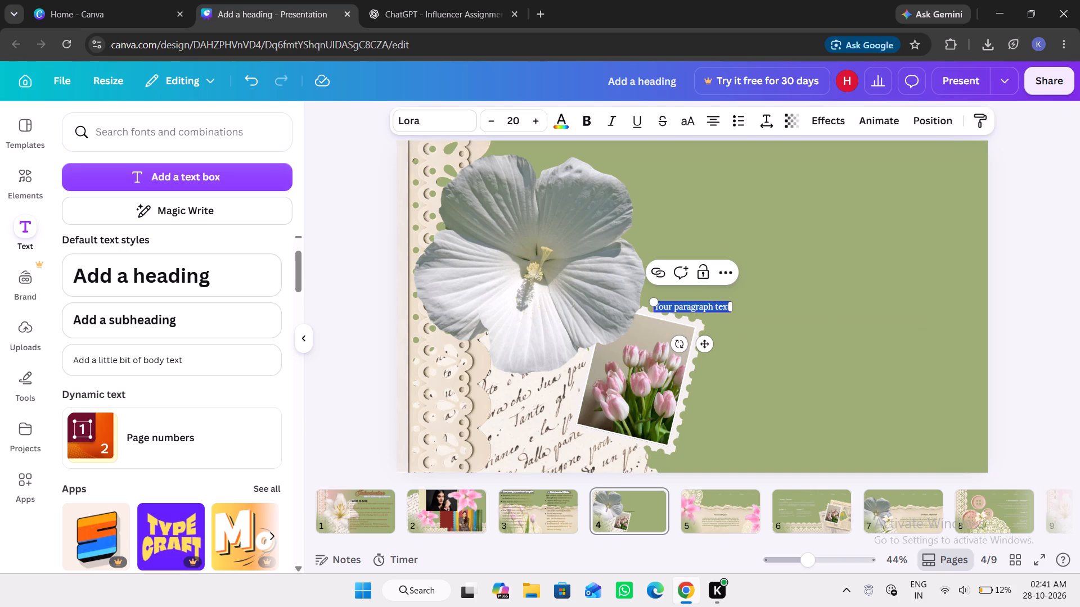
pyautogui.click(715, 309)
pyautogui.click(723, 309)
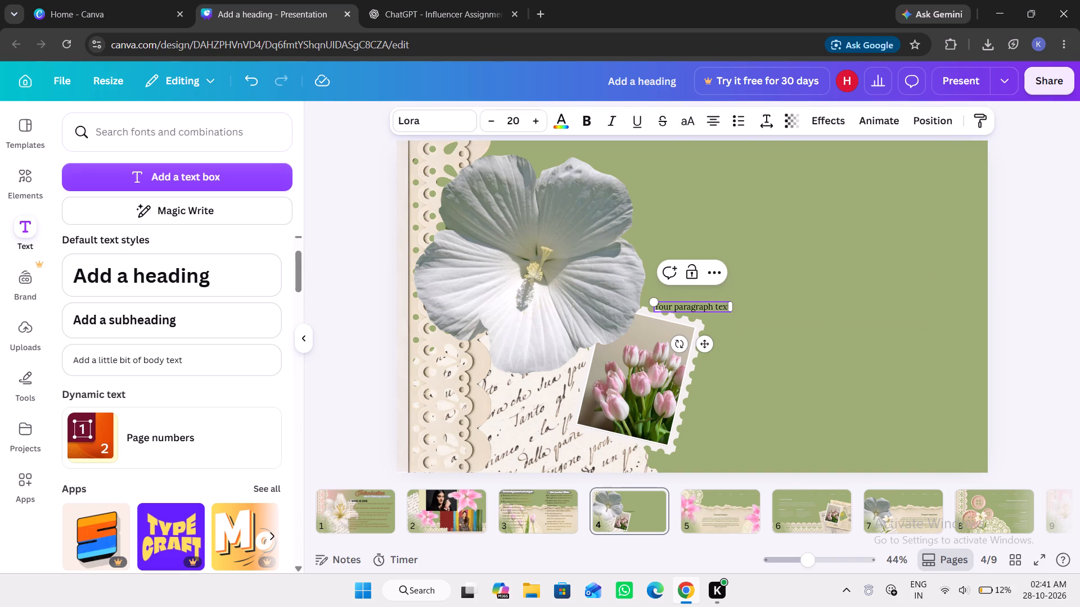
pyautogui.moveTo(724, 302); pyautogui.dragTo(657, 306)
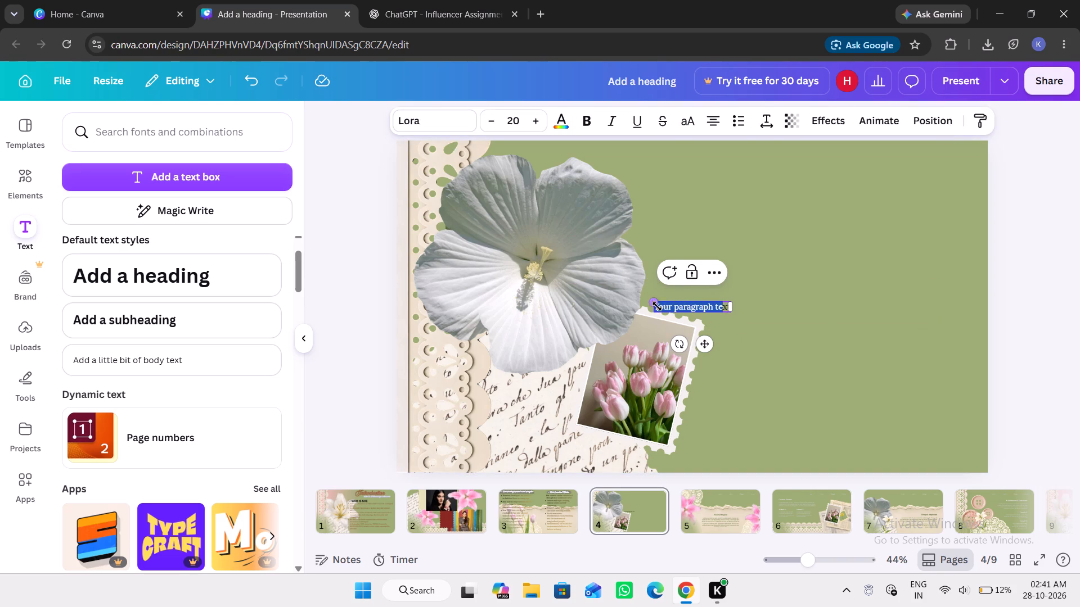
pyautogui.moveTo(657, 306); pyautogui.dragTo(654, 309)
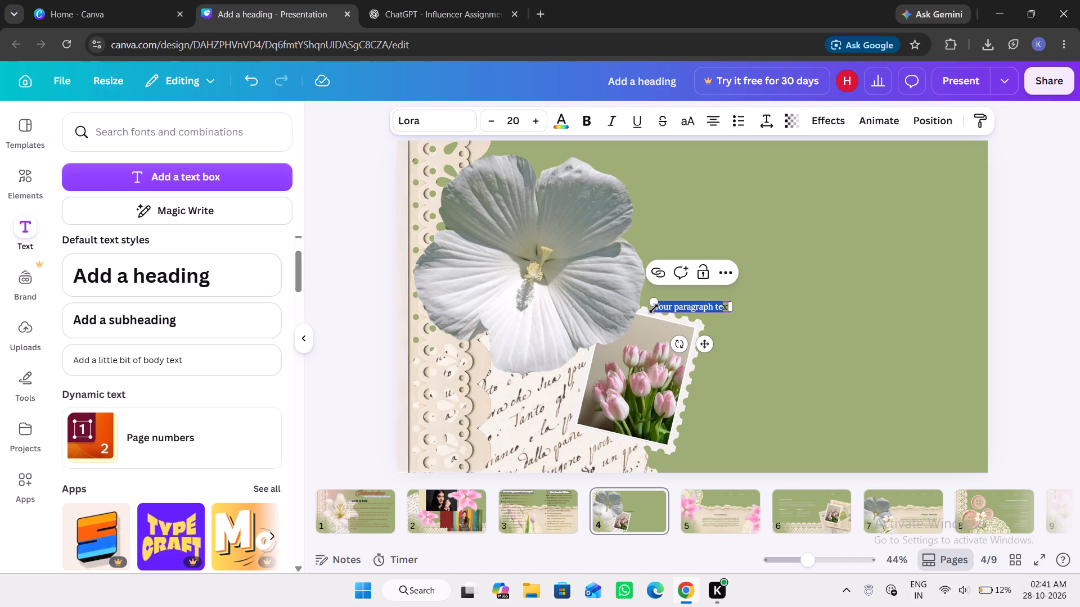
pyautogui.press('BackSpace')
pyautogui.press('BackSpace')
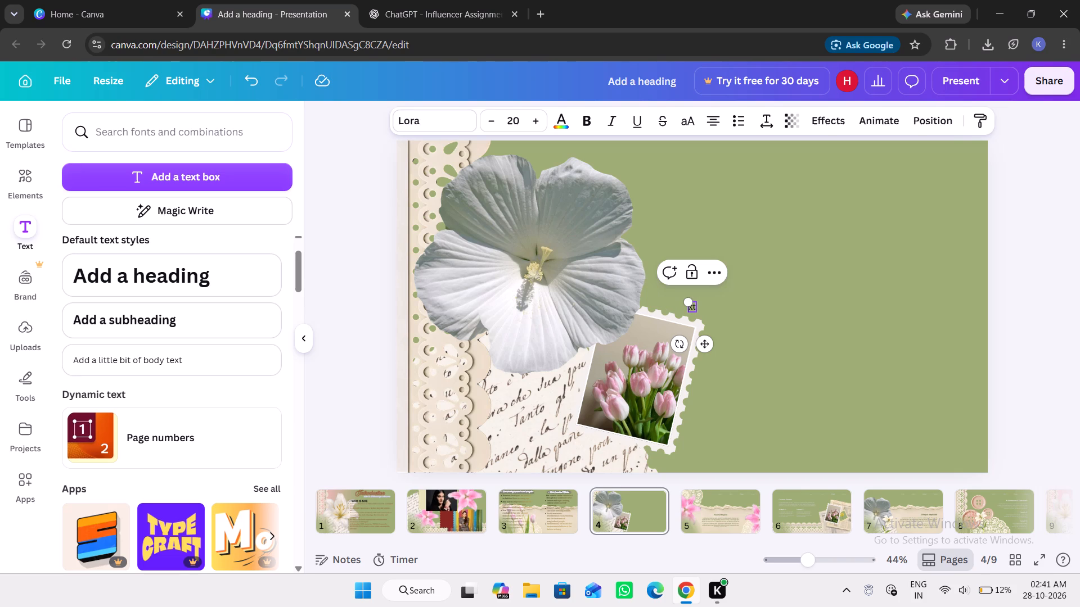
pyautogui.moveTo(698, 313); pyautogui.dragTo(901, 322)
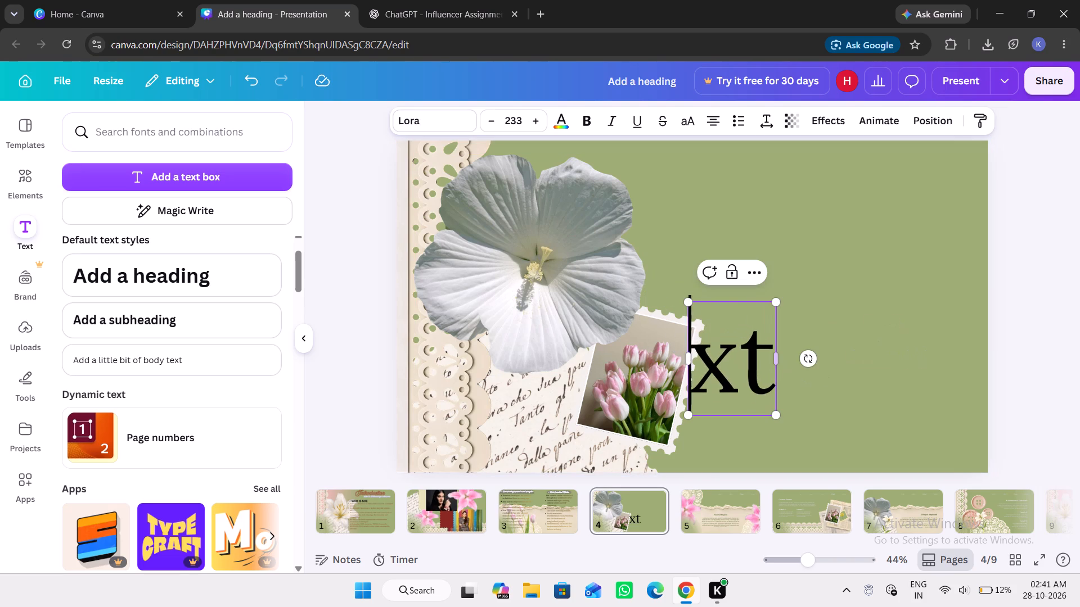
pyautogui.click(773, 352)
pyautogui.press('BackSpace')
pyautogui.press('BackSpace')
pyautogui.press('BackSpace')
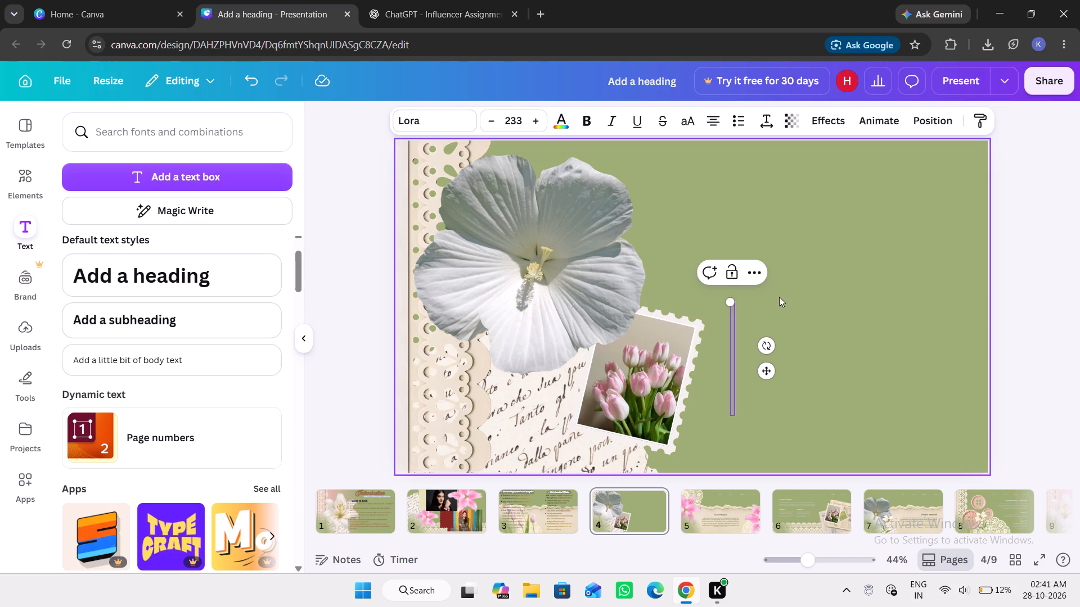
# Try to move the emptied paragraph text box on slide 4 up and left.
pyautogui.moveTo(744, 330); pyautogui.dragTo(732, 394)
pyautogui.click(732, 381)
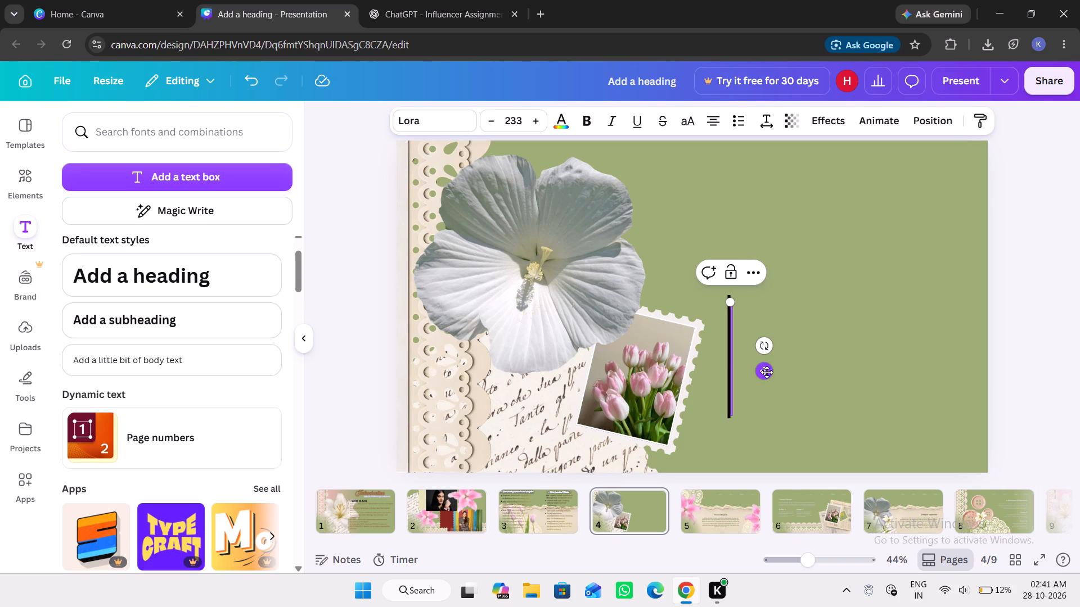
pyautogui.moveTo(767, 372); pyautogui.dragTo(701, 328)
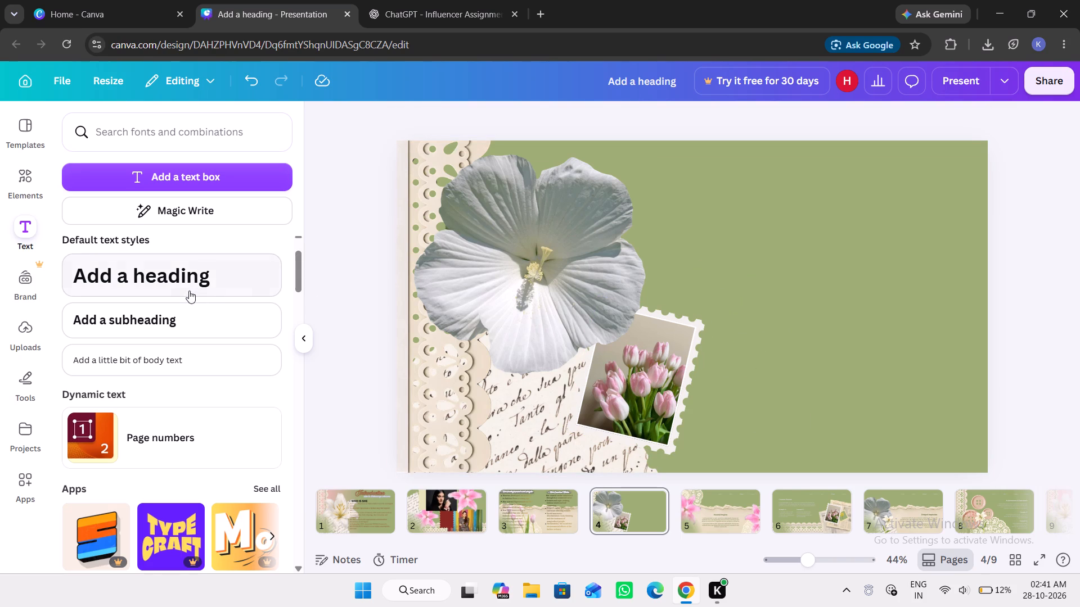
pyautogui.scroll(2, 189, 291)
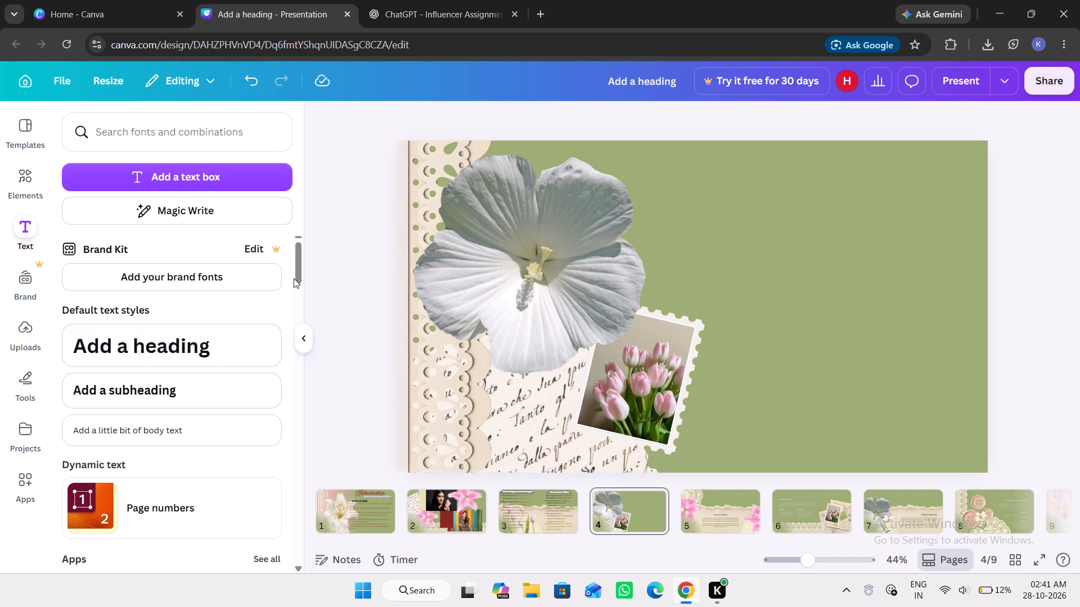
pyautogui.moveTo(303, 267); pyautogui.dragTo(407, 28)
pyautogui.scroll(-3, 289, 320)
# Add a heading text box to slide 4 and enlarge its text to size 106.
pyautogui.click(208, 344)
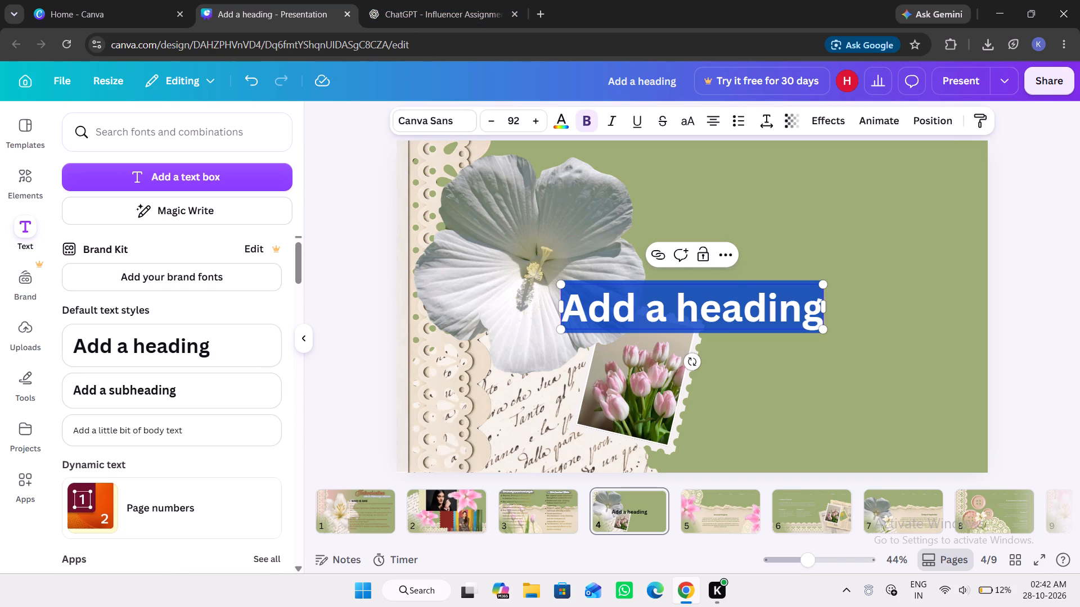
pyautogui.moveTo(733, 321); pyautogui.dragTo(781, 271)
pyautogui.moveTo(729, 301); pyautogui.dragTo(766, 307)
pyautogui.click(766, 307)
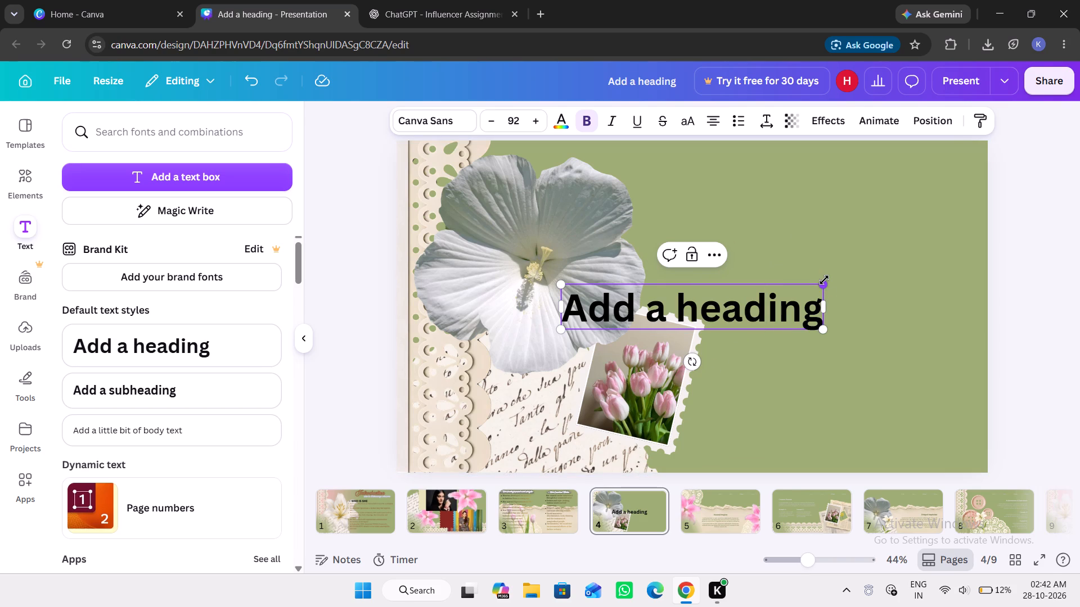
pyautogui.moveTo(824, 280); pyautogui.dragTo(859, 242)
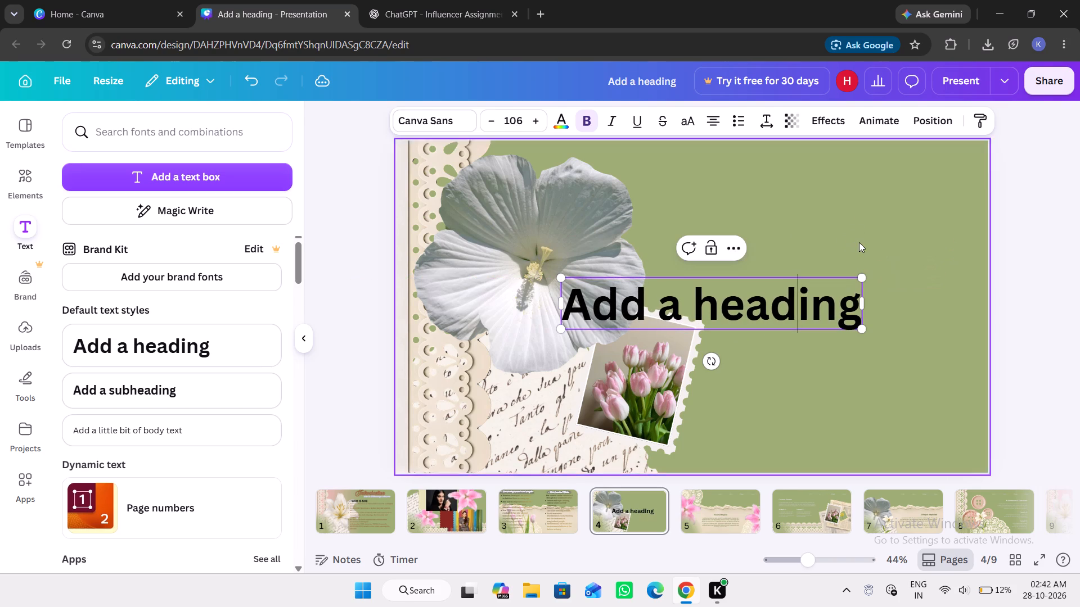
pyautogui.click(667, 292)
pyautogui.scroll(-1, 667, 292)
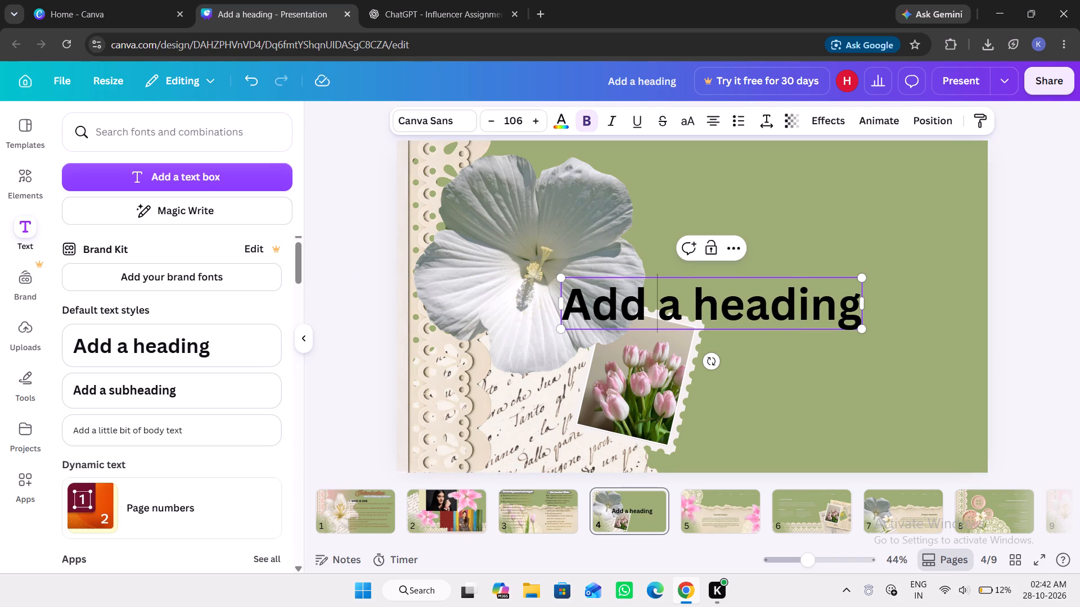
pyautogui.scroll(-1, 662, 325)
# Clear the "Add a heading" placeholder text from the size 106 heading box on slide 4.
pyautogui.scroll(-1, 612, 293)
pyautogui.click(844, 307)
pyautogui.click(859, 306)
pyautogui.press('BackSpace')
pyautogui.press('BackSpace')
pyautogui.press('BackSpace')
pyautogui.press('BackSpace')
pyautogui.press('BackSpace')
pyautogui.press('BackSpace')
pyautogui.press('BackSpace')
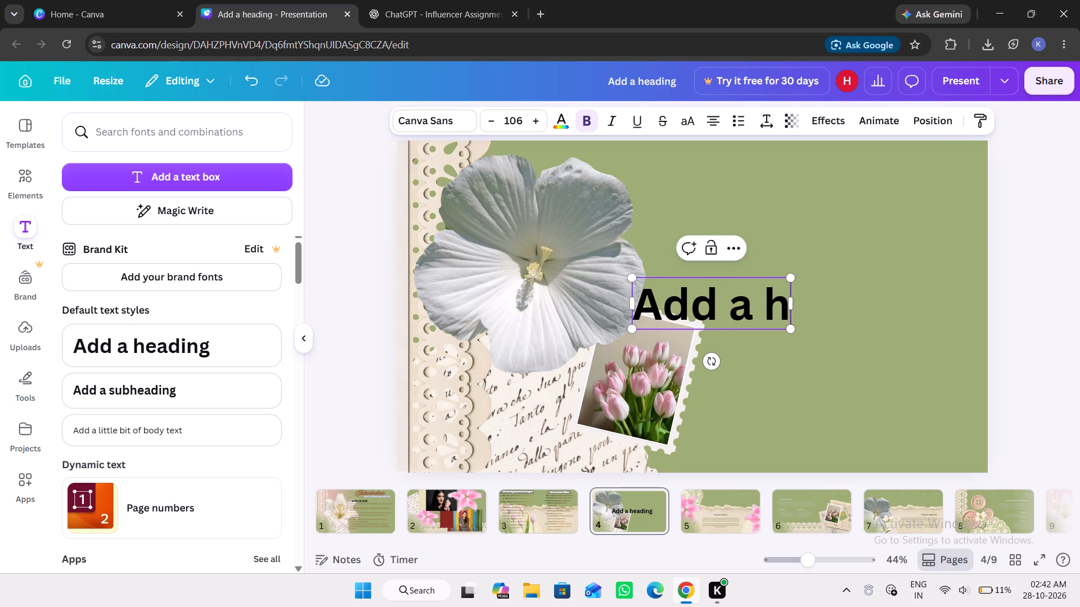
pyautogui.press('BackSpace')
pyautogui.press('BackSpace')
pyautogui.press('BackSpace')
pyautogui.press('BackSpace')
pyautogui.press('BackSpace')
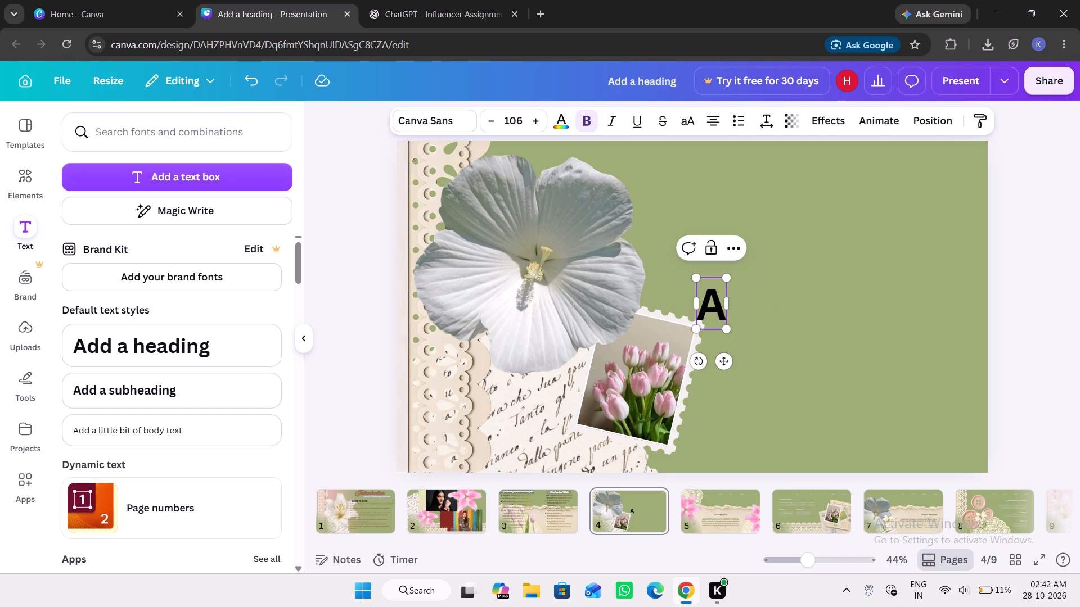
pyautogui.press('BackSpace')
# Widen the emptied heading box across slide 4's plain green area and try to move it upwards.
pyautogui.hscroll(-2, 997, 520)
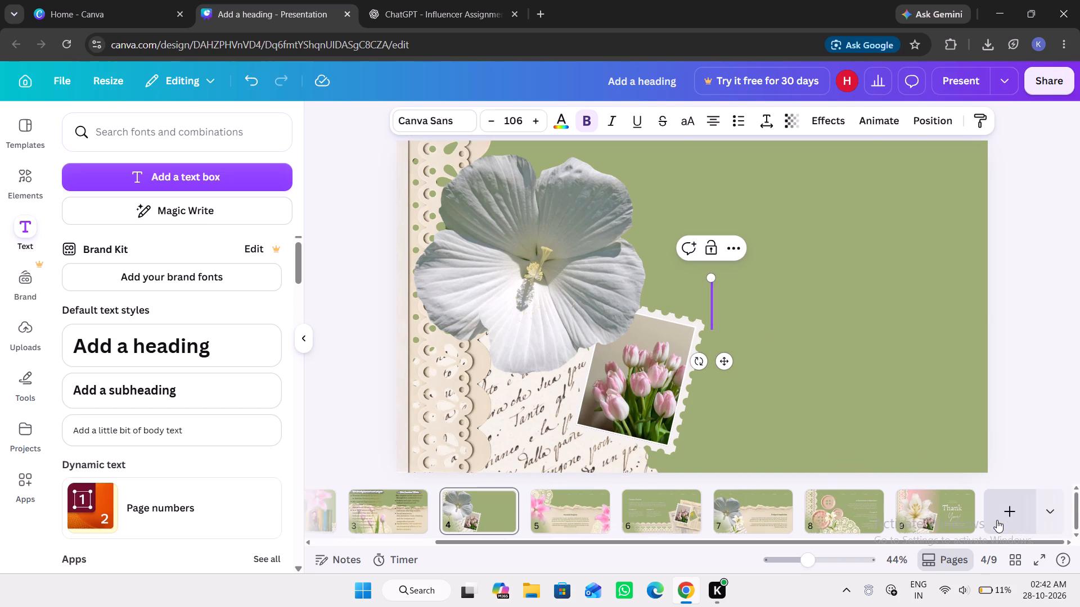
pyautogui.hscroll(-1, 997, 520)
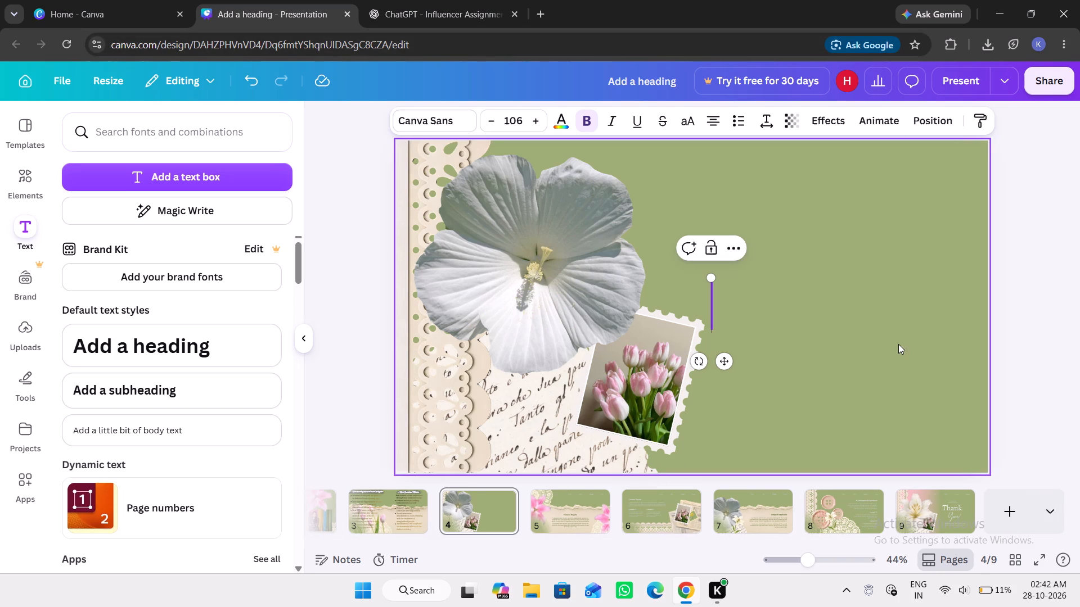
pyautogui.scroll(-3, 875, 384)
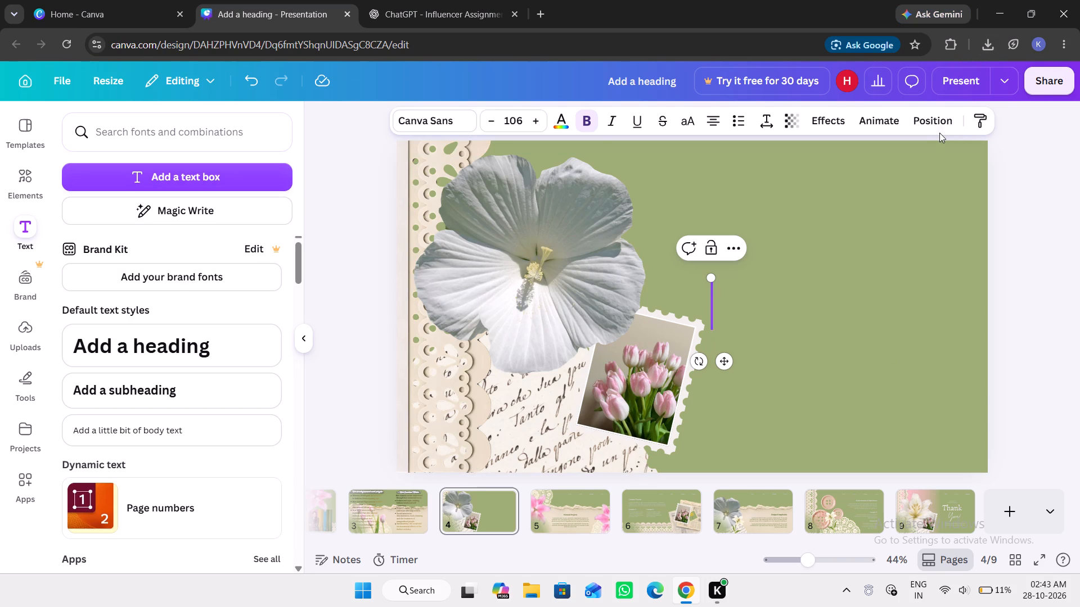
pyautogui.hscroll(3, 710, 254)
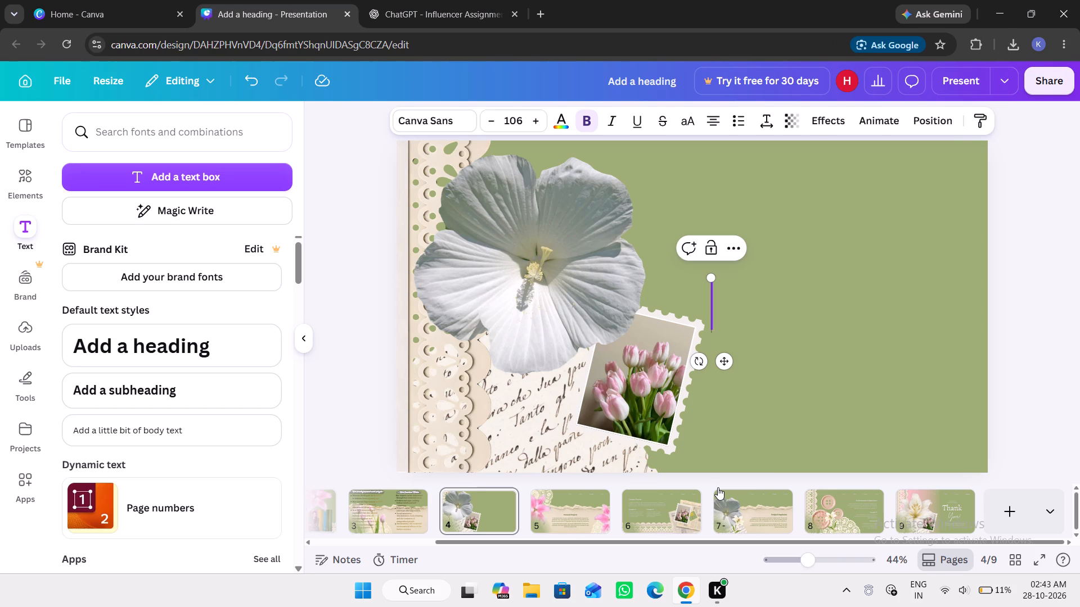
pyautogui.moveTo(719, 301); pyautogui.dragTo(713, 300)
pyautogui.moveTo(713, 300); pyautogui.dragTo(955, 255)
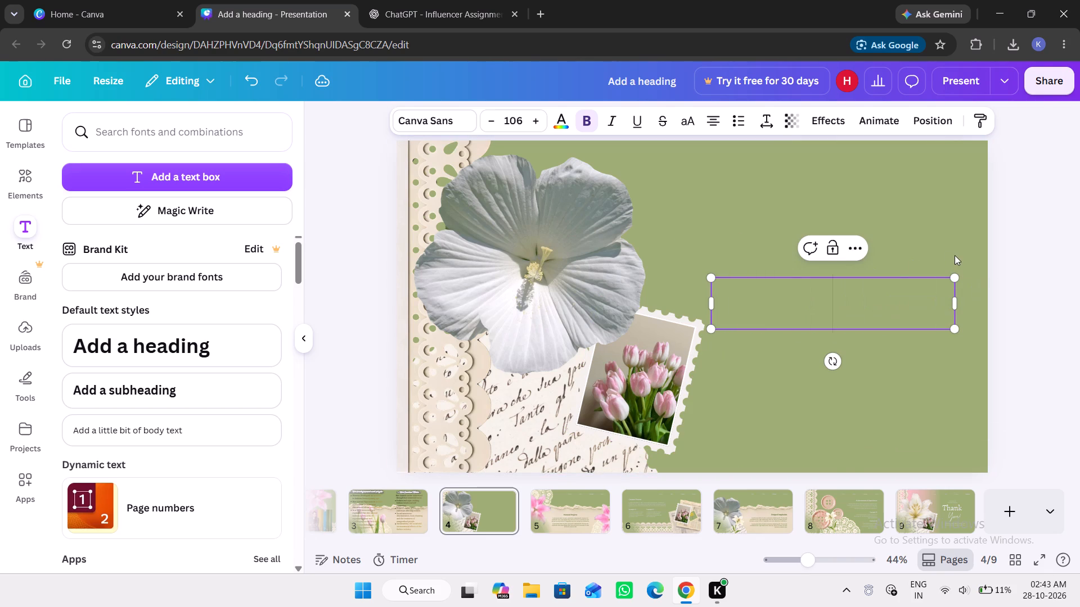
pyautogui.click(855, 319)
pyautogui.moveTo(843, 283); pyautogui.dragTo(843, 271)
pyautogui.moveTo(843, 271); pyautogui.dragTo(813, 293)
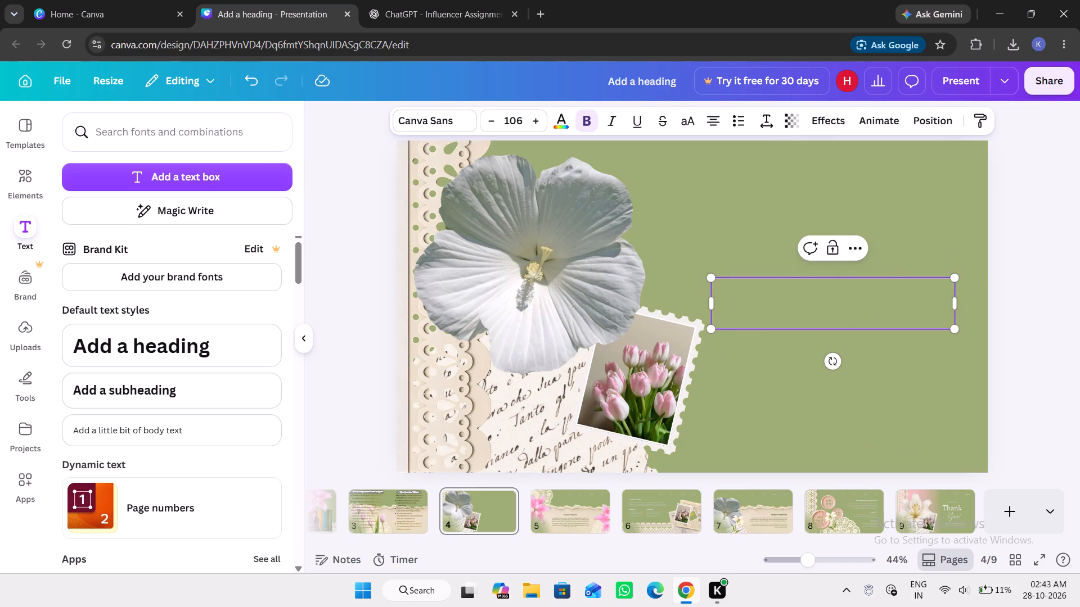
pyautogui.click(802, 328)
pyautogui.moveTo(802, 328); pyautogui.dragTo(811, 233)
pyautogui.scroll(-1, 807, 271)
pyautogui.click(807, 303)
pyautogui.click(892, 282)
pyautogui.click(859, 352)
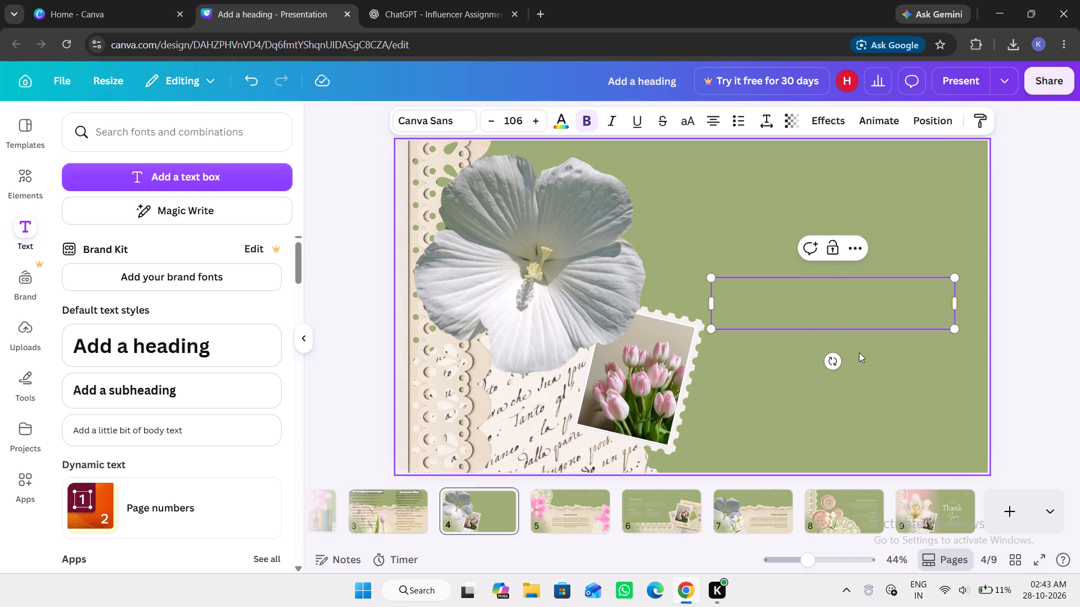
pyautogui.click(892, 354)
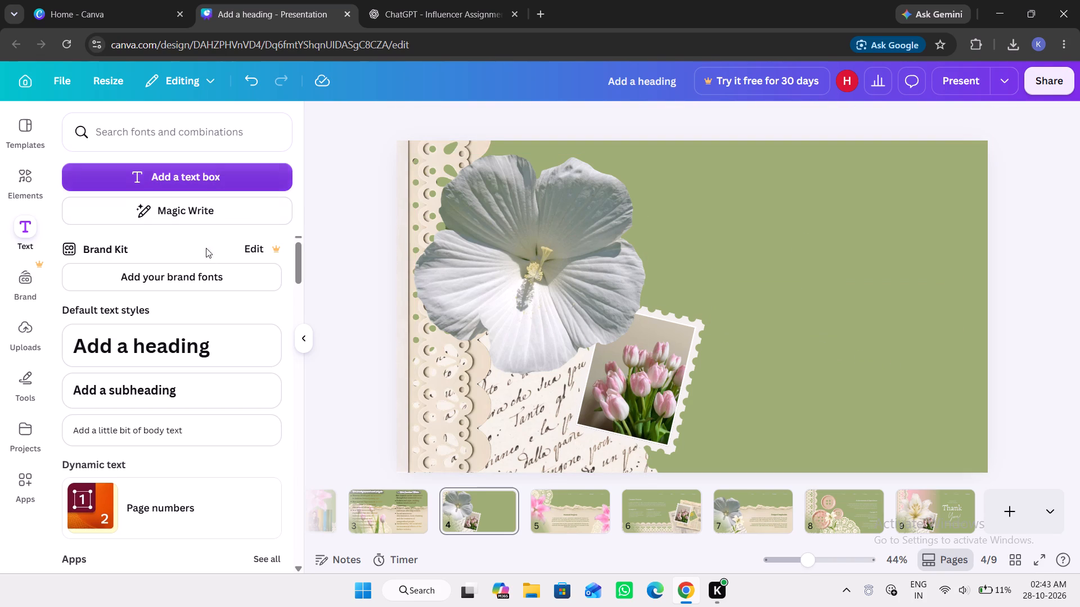
# Add a new heading text box to slide 4 and move it to the slide's top edge, beside the white flower.
pyautogui.click(205, 339)
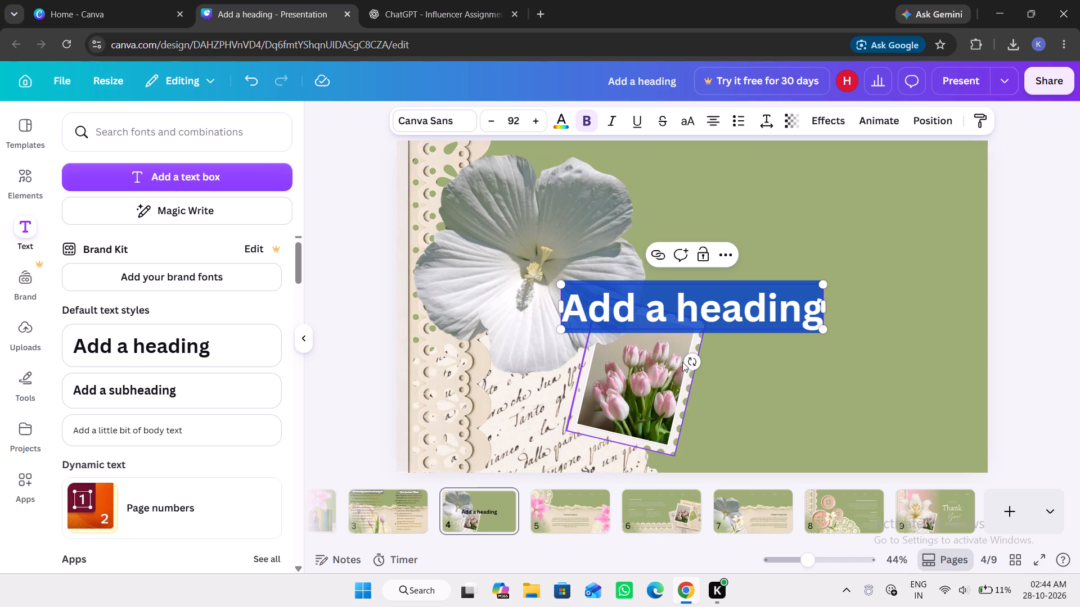
pyautogui.doubleClick(700, 296)
pyautogui.scroll(-1, 700, 296)
pyautogui.moveTo(697, 303); pyautogui.dragTo(754, 233)
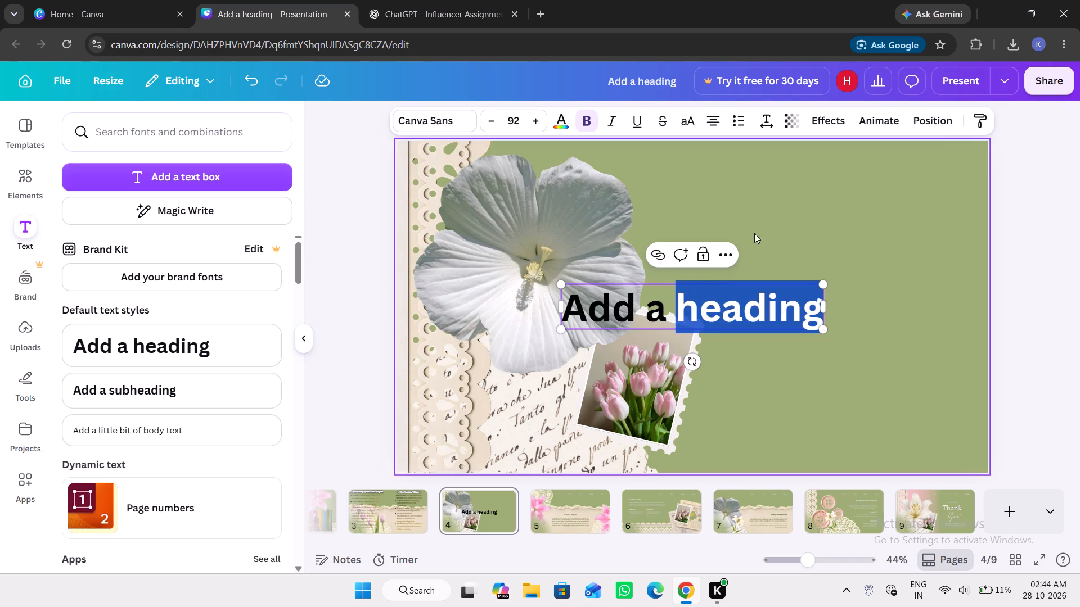
pyautogui.moveTo(754, 233); pyautogui.dragTo(769, 283)
pyautogui.click(769, 283)
pyautogui.moveTo(769, 283); pyautogui.dragTo(778, 275)
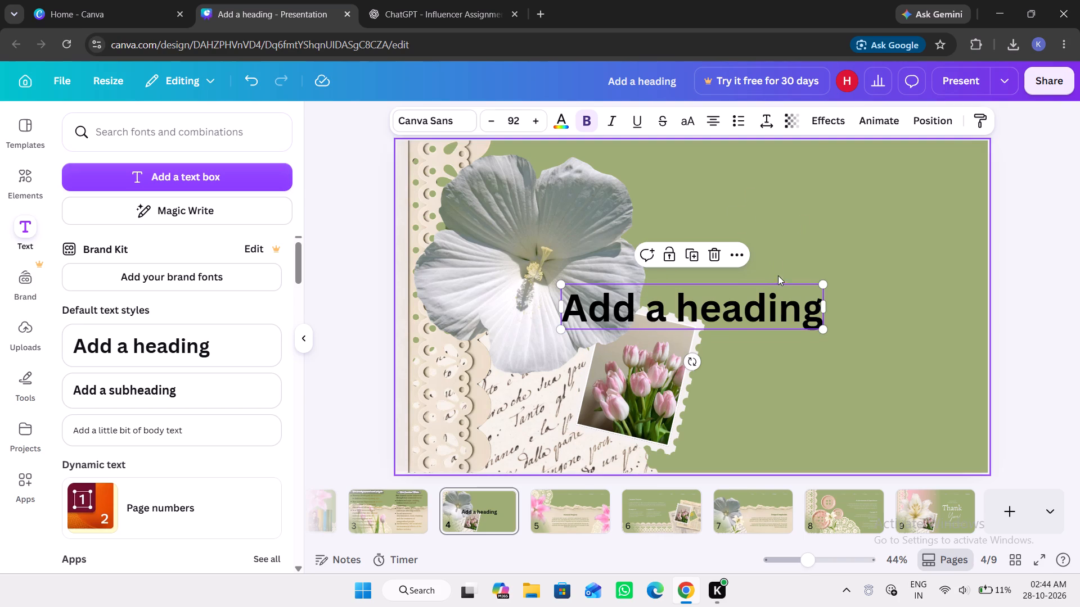
pyautogui.moveTo(778, 275); pyautogui.dragTo(749, 285)
pyautogui.moveTo(745, 282); pyautogui.dragTo(779, 232)
pyautogui.moveTo(779, 232); pyautogui.dragTo(711, 287)
pyautogui.tripleClick(711, 287)
pyautogui.scroll(-2, 711, 287)
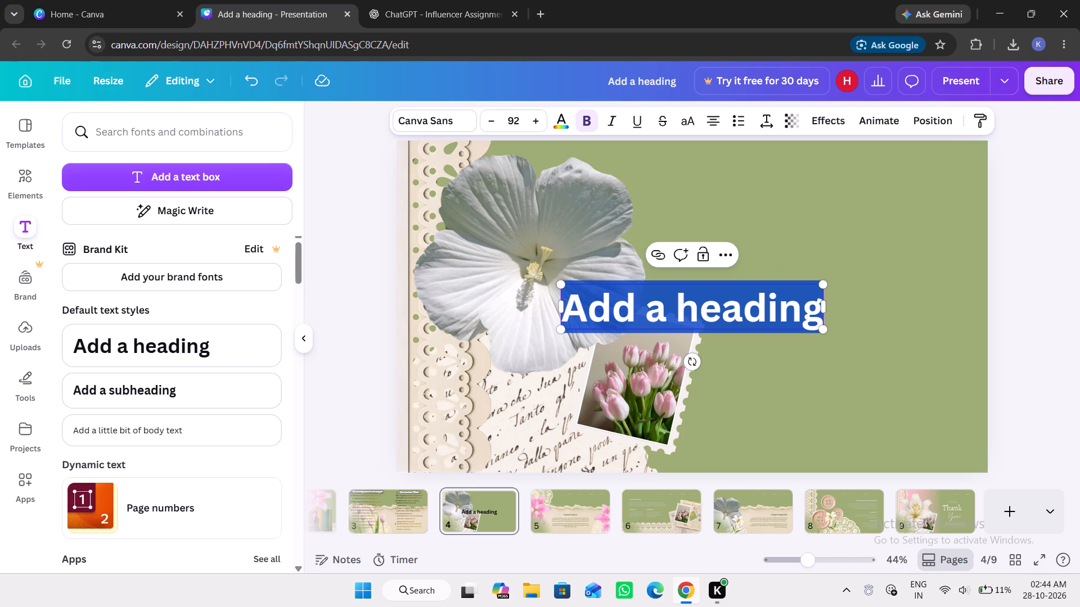
pyautogui.click(722, 250)
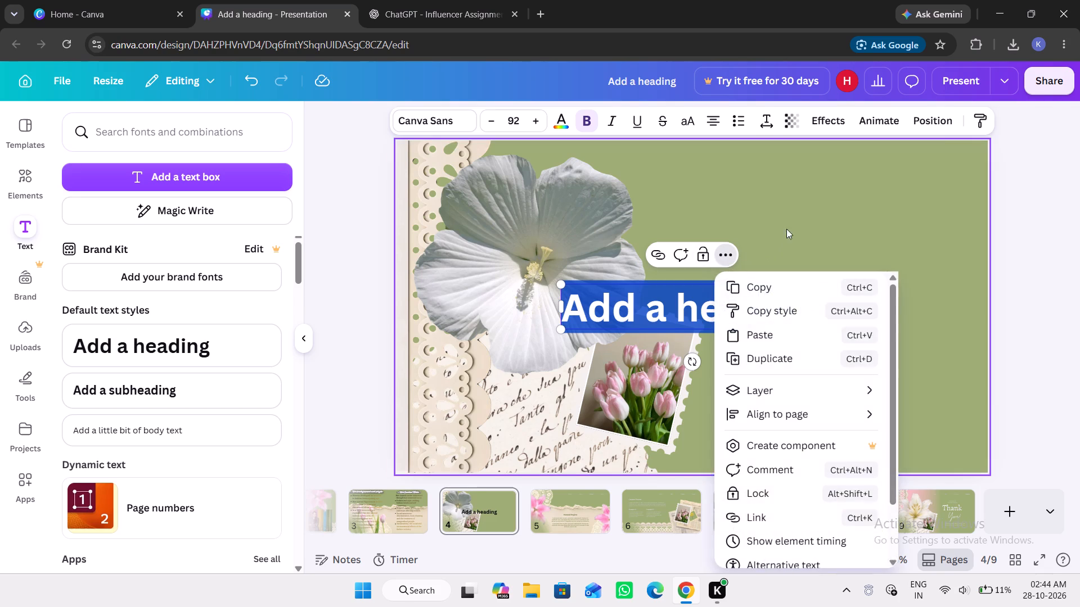
pyautogui.click(796, 224)
pyautogui.moveTo(759, 310); pyautogui.dragTo(833, 215)
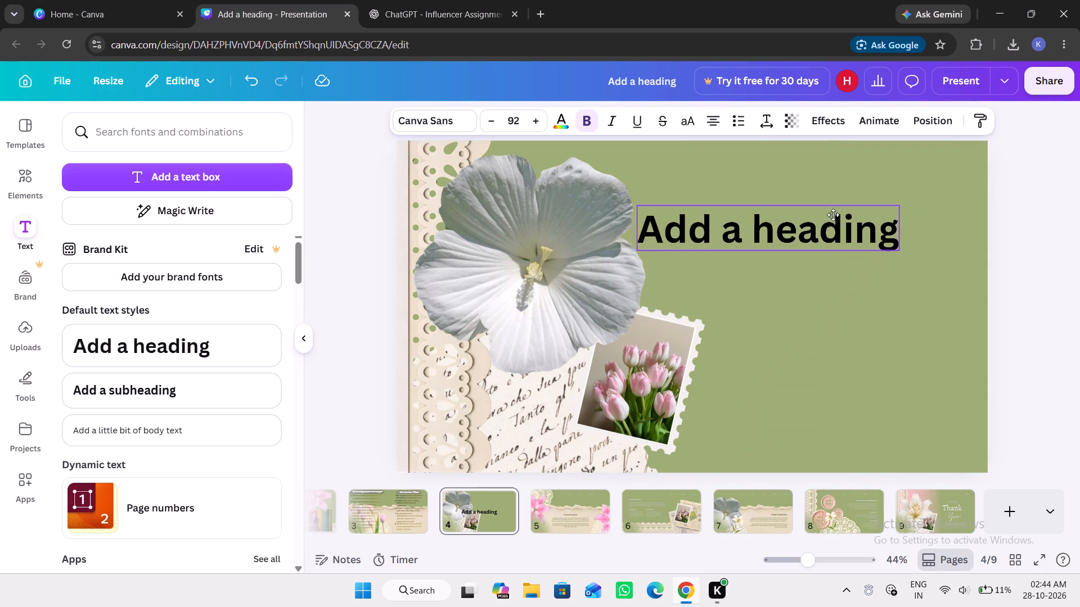
pyautogui.moveTo(833, 215); pyautogui.dragTo(841, 182)
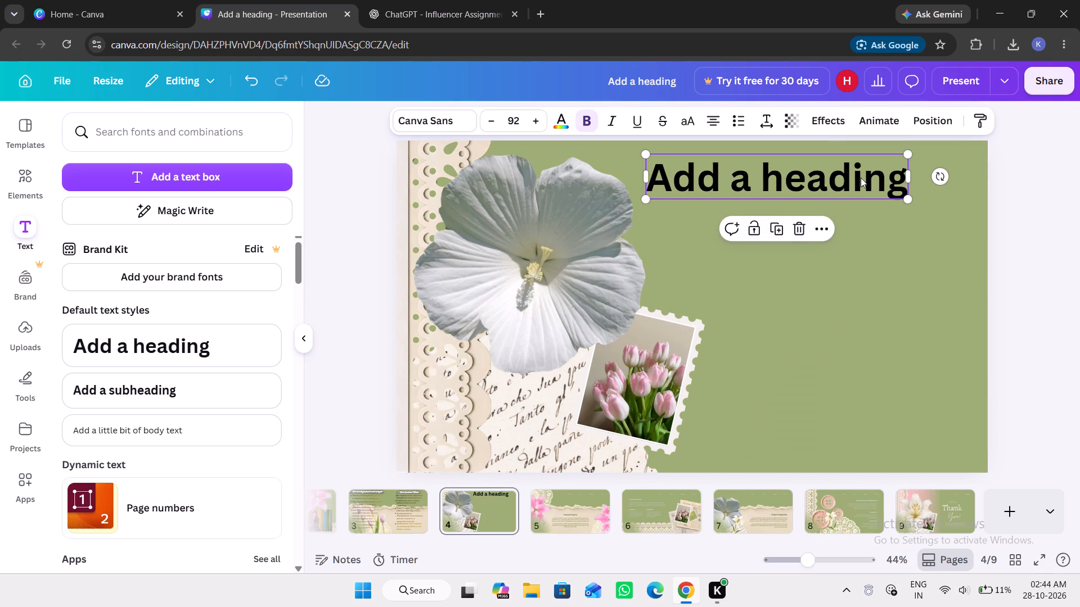
pyautogui.moveTo(913, 171); pyautogui.dragTo(972, 160)
pyautogui.click(943, 178)
pyautogui.press('BackSpace')
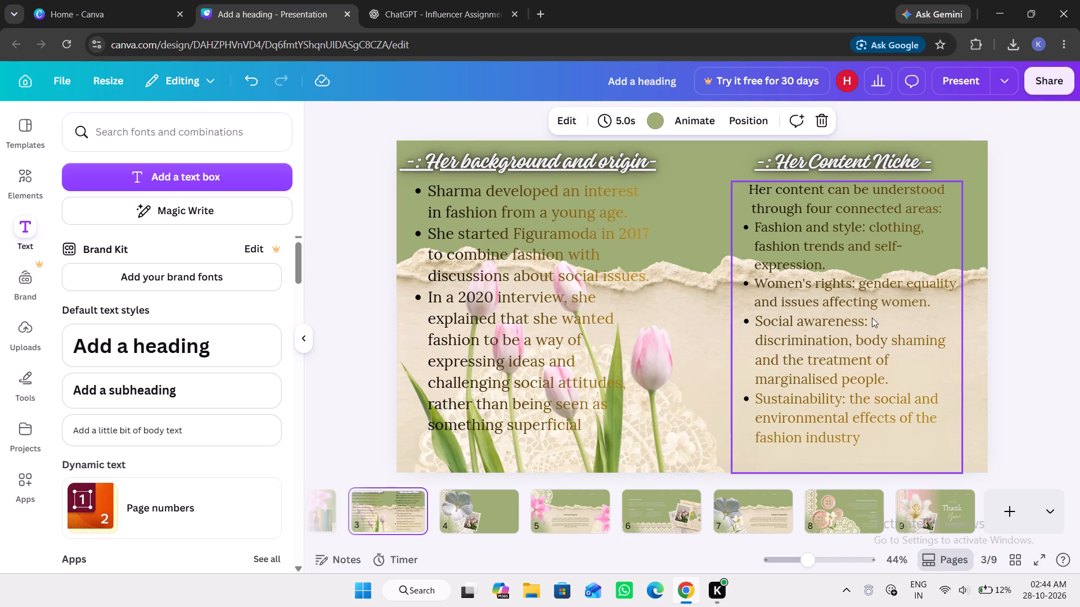
pyautogui.click(869, 223)
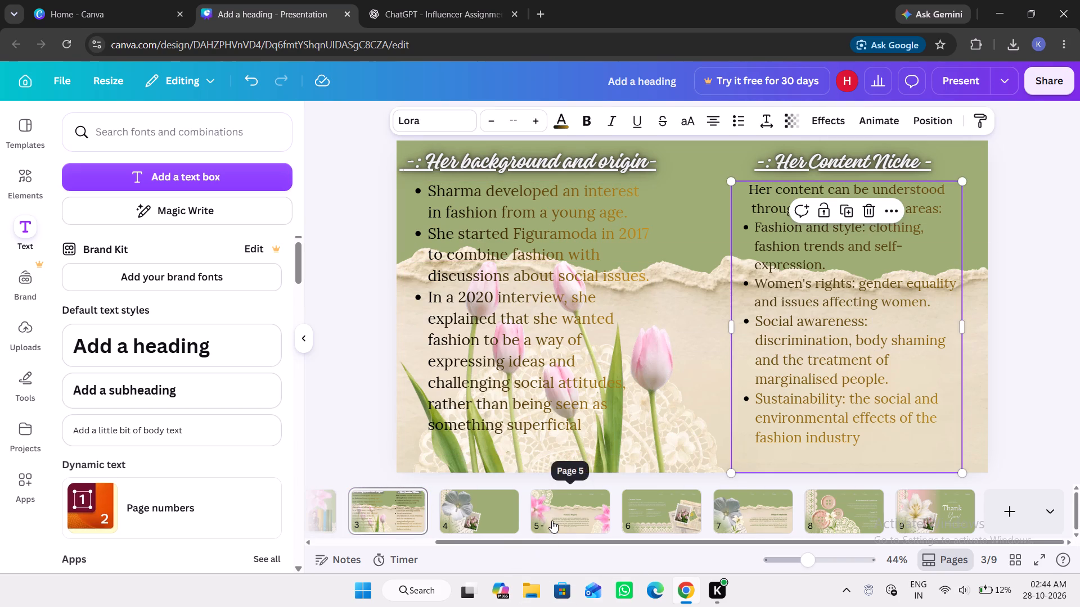
pyautogui.click(497, 524)
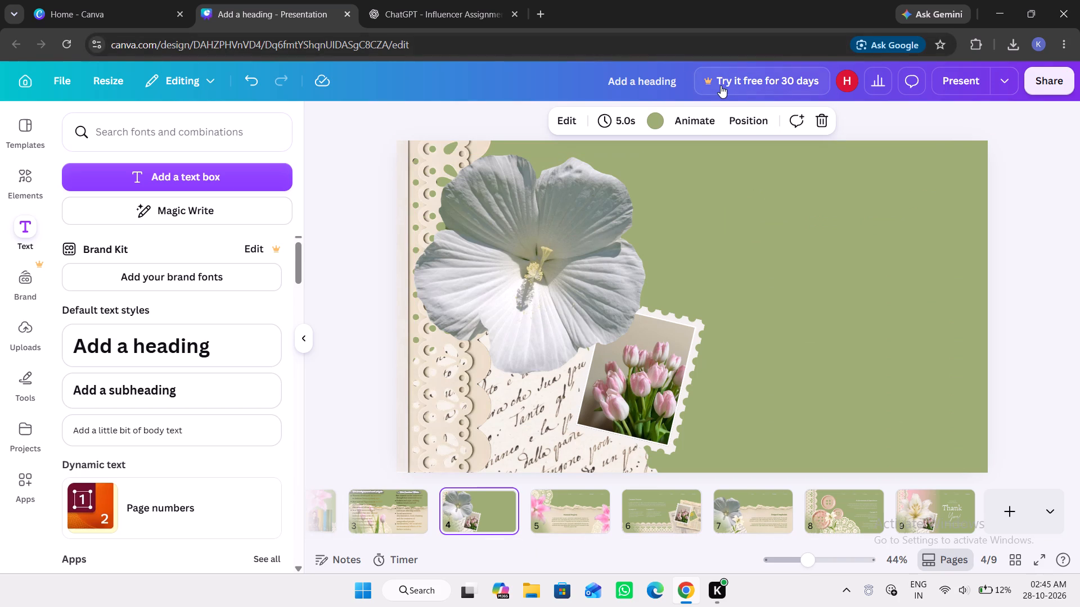
# Add a subheading text box to slide 4, move it to the slide's top edge beside the white flower and widen it.
pyautogui.click(723, 197)
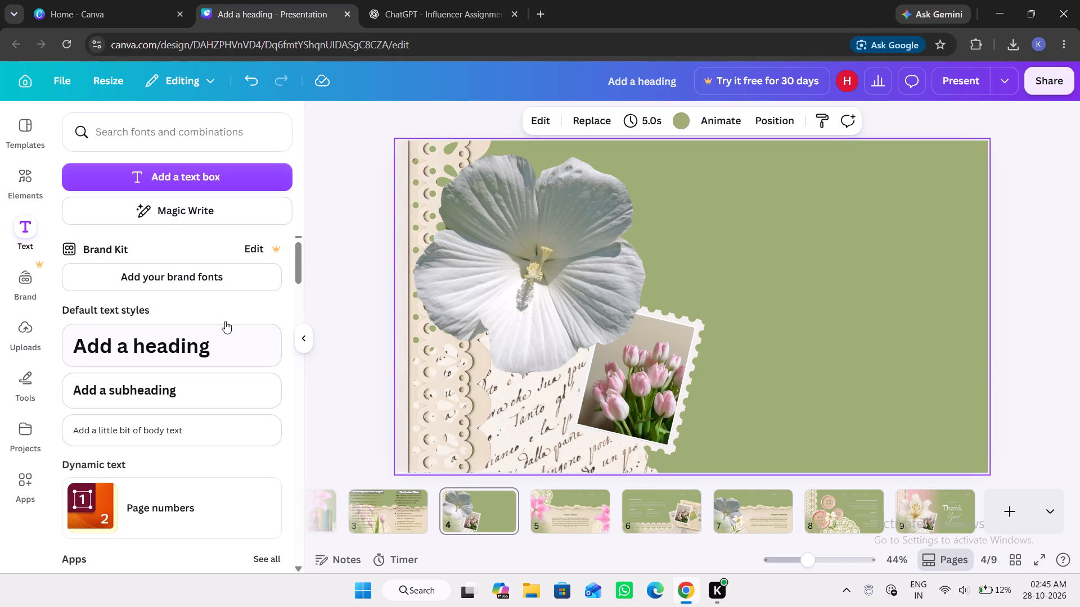
pyautogui.click(209, 395)
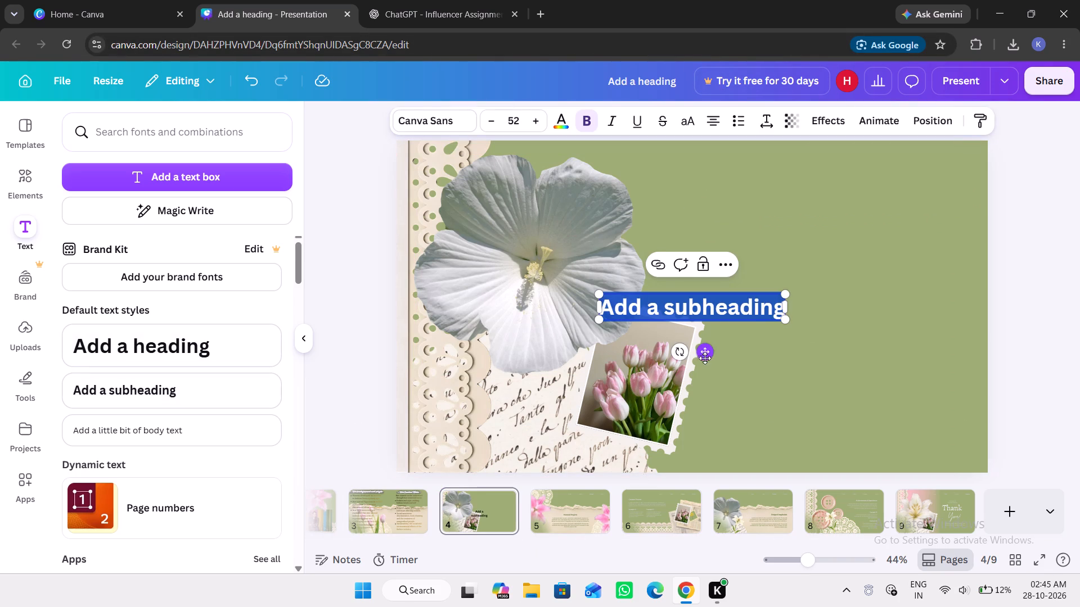
pyautogui.moveTo(708, 356); pyautogui.dragTo(739, 224)
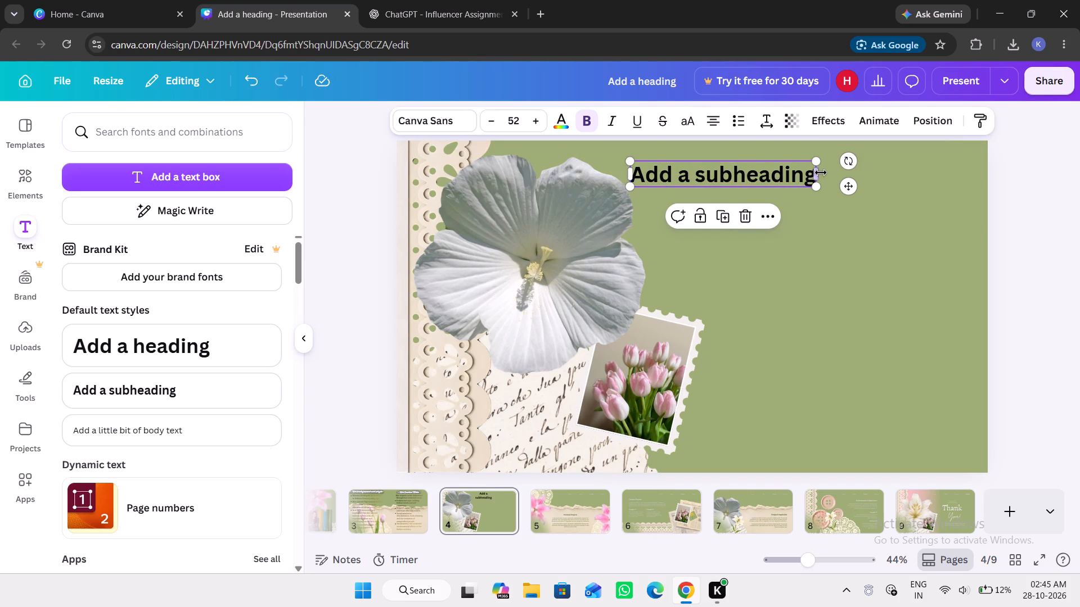
pyautogui.moveTo(819, 173); pyautogui.dragTo(933, 167)
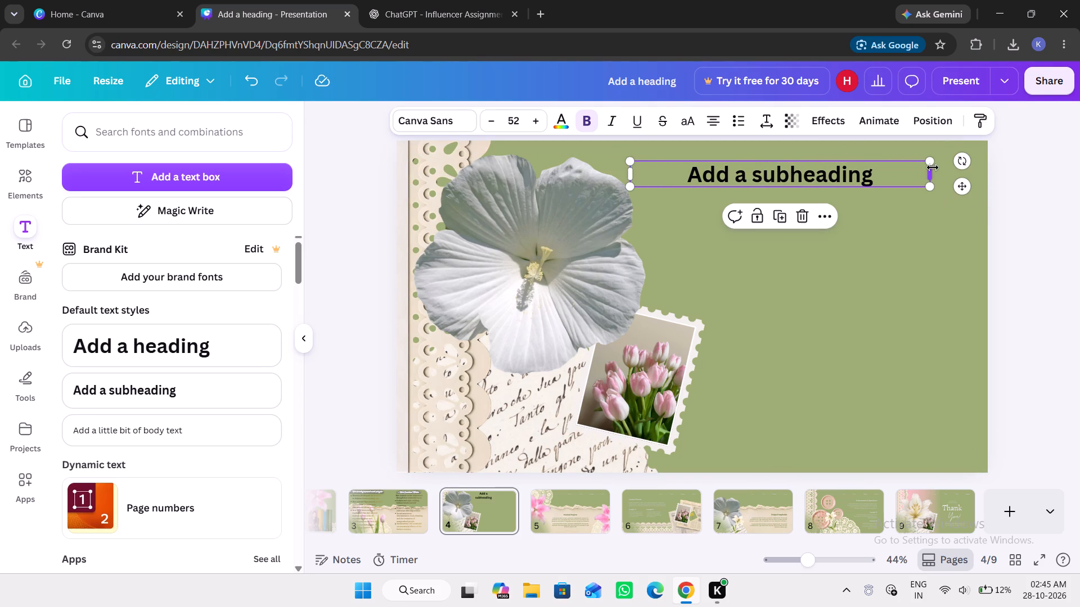
# Replace the subheading's placeholder text with "How she connects her audience".
pyautogui.click(887, 171)
pyautogui.press('BackSpace')
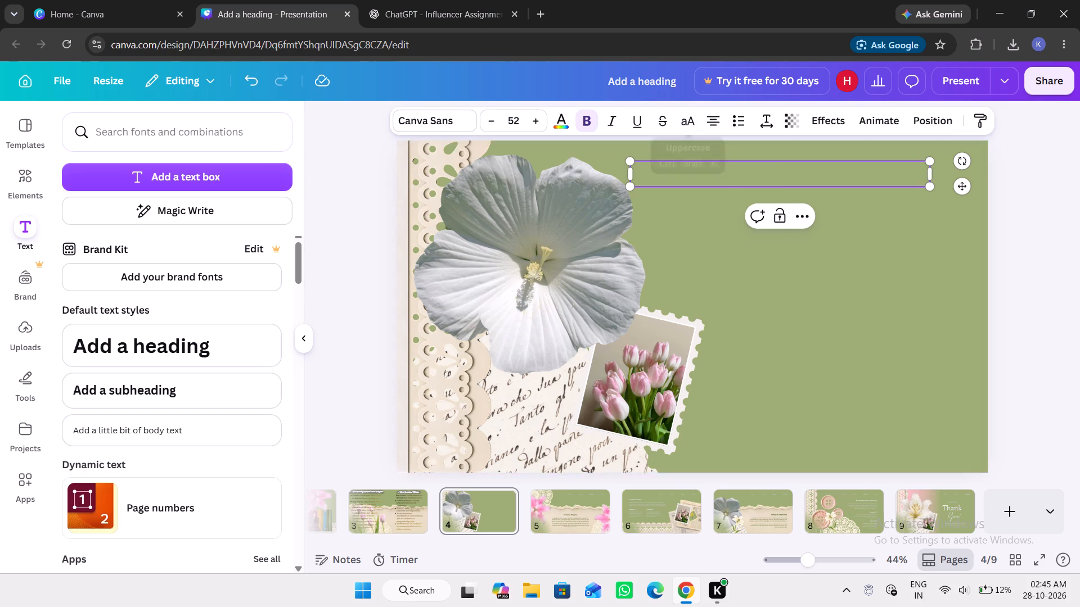
pyautogui.press('h')
pyautogui.press('BackSpace')
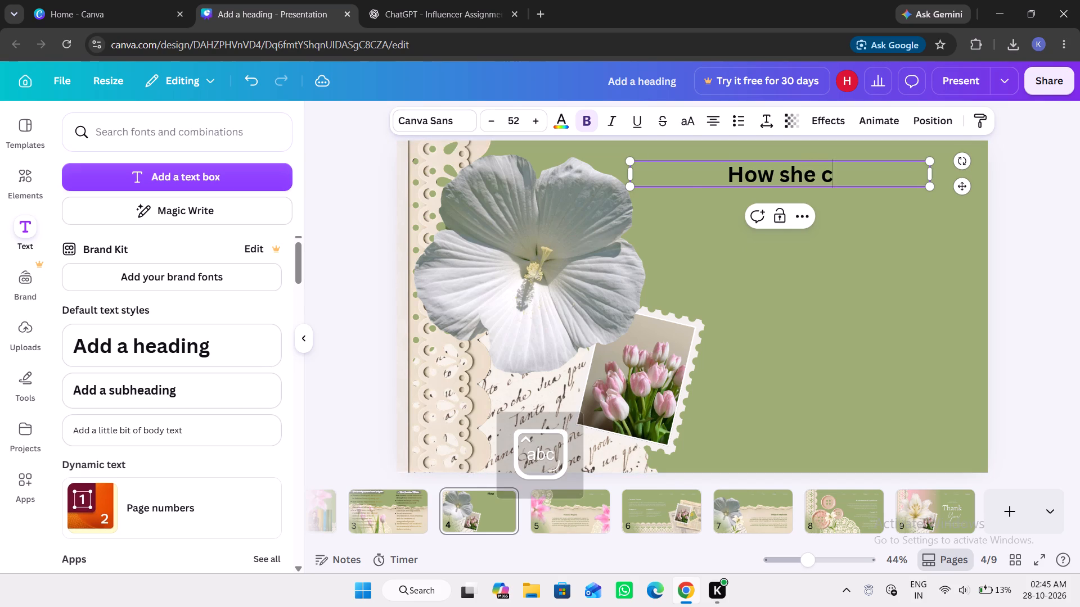
pyautogui.write('onnects her audience')
pyautogui.press('space')
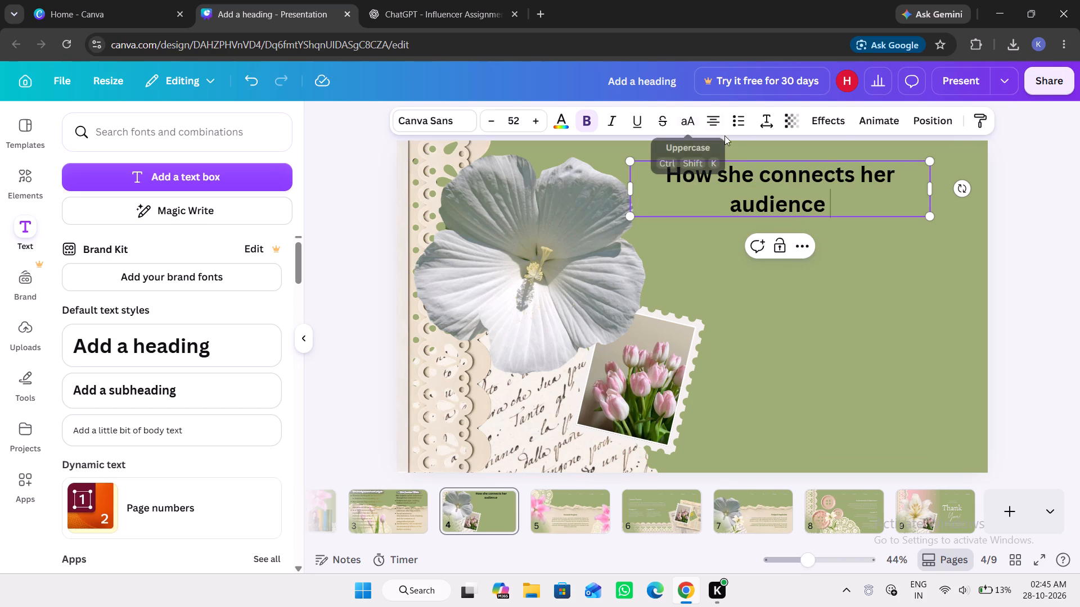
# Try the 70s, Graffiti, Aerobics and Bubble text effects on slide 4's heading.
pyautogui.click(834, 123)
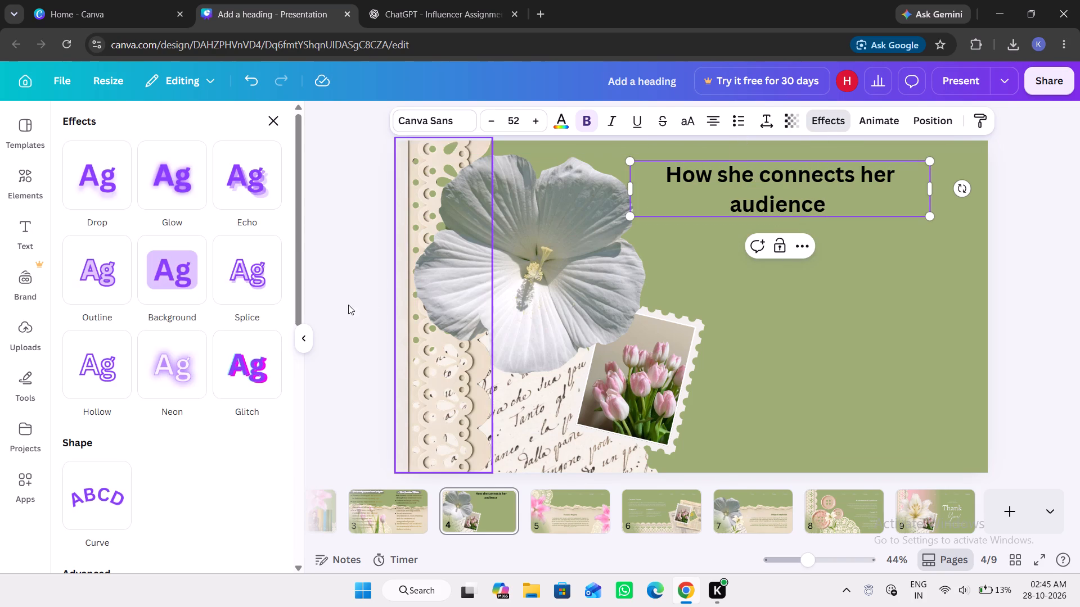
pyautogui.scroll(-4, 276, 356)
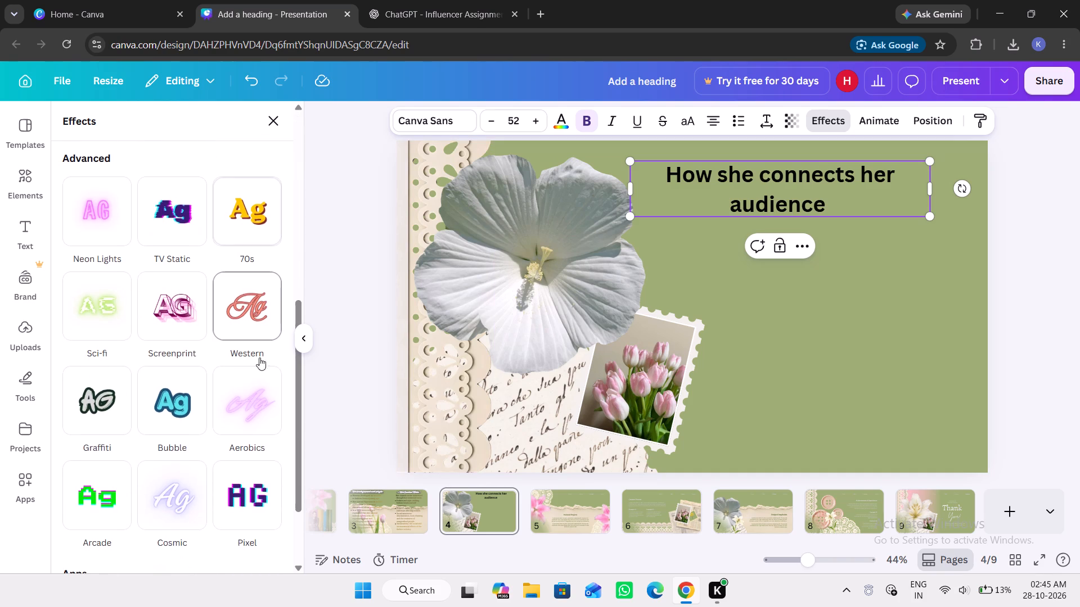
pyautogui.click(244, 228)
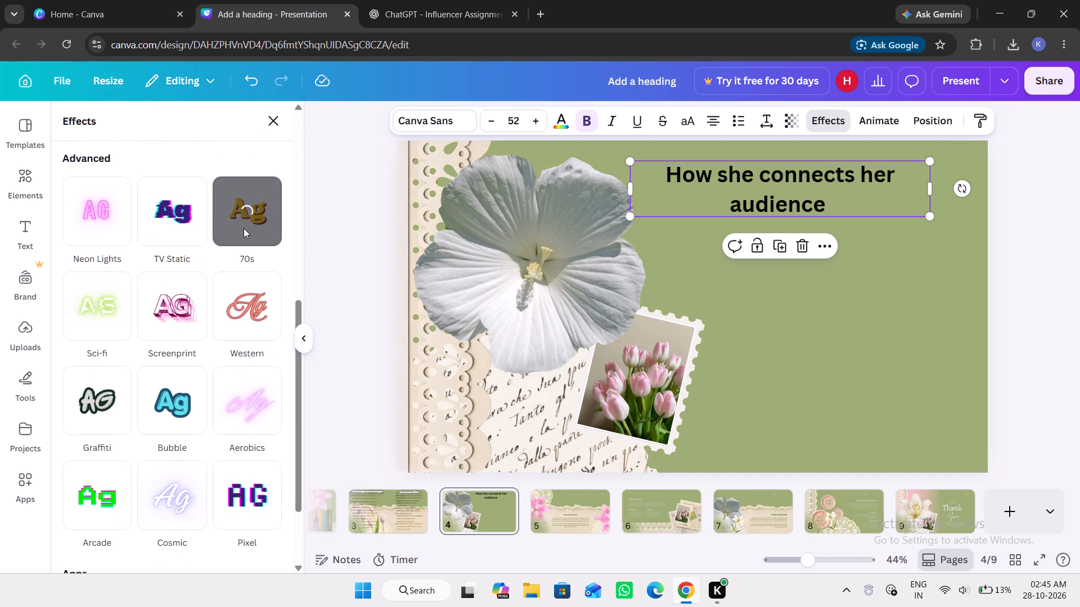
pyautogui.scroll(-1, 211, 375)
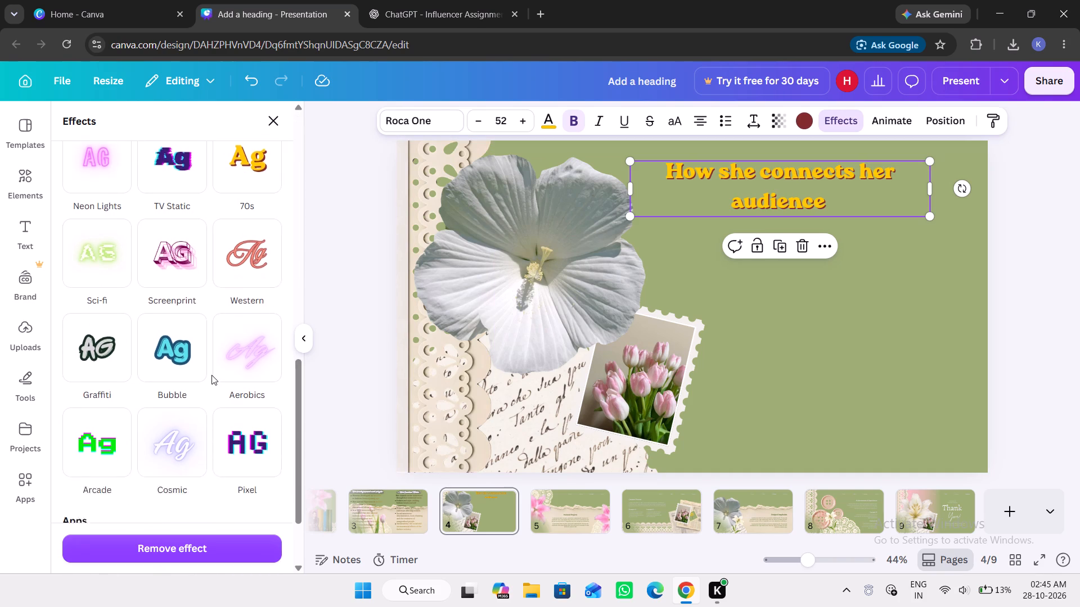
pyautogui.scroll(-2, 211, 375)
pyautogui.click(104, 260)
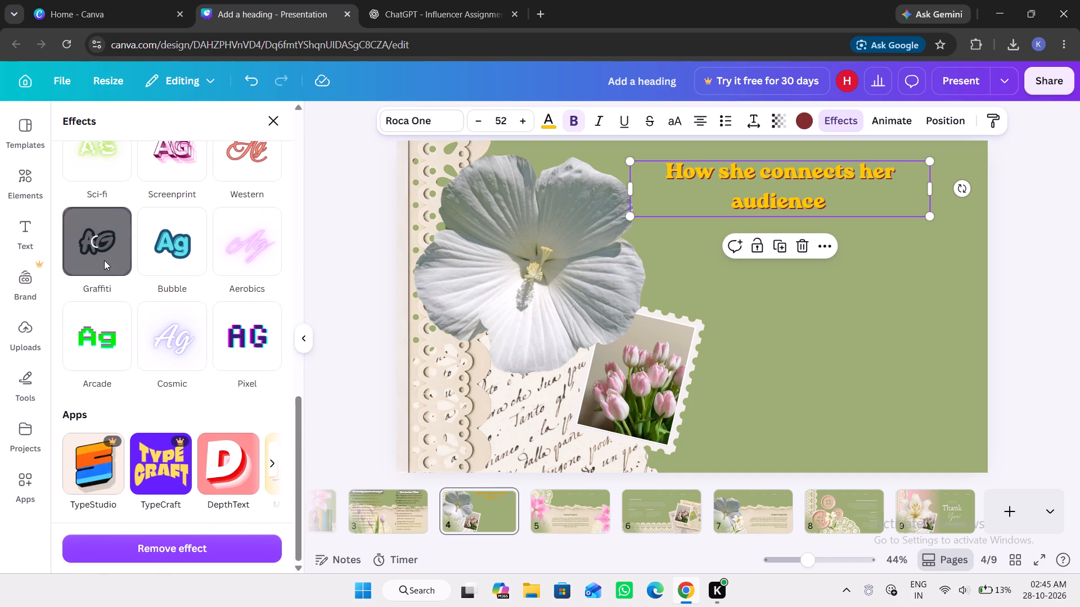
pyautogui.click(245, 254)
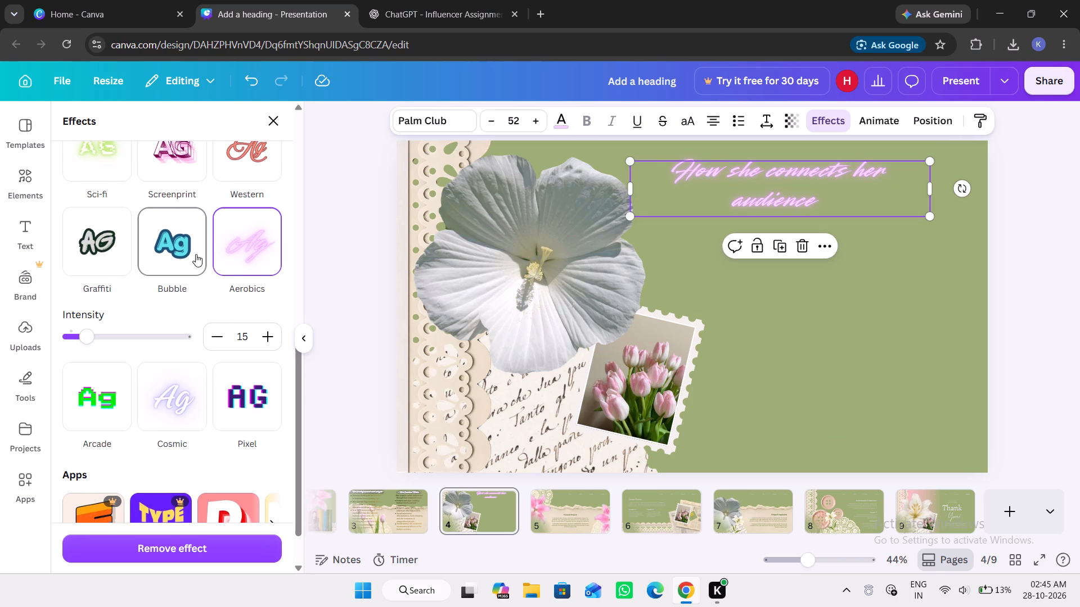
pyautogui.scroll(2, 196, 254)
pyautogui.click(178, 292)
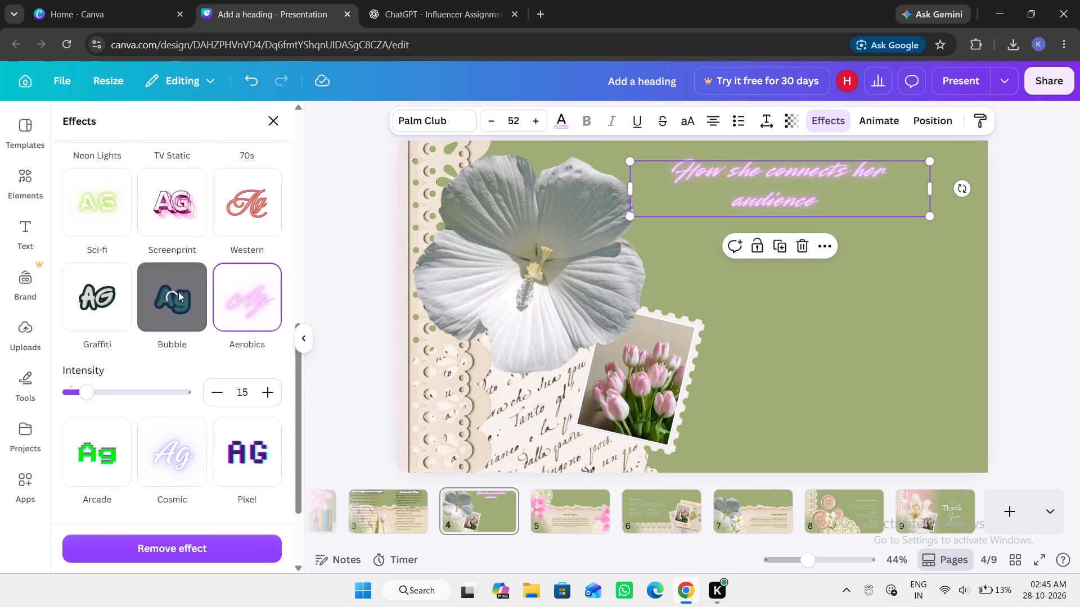
# Apply the Western text effect to slide 4's heading.
pyautogui.scroll(2, 178, 292)
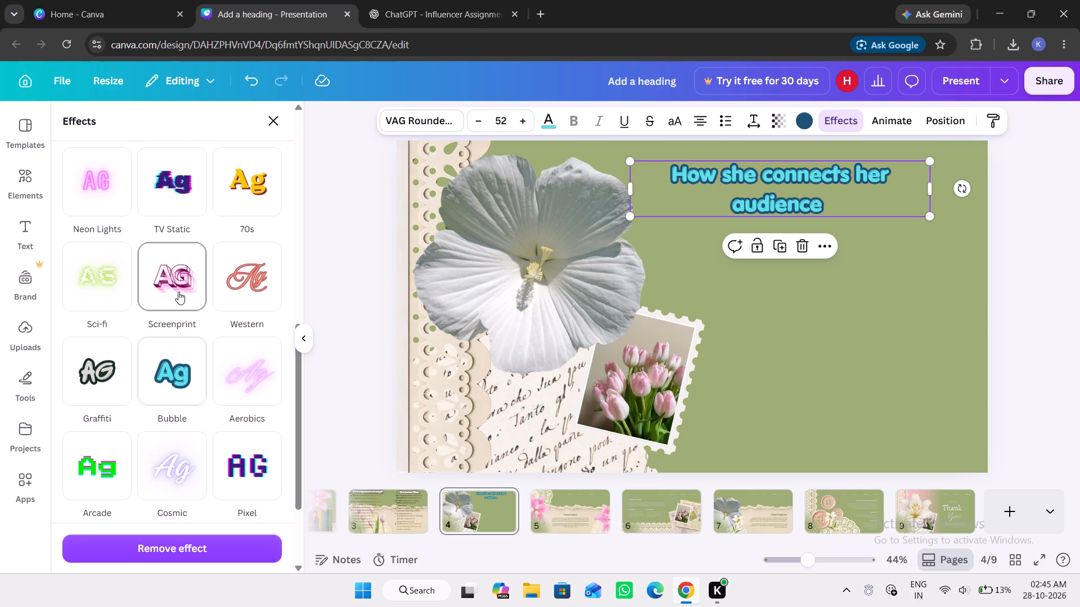
pyautogui.click(226, 282)
# Look through the remaining style, shape and advanced text effects for slide 4's heading.
pyautogui.scroll(2, 226, 282)
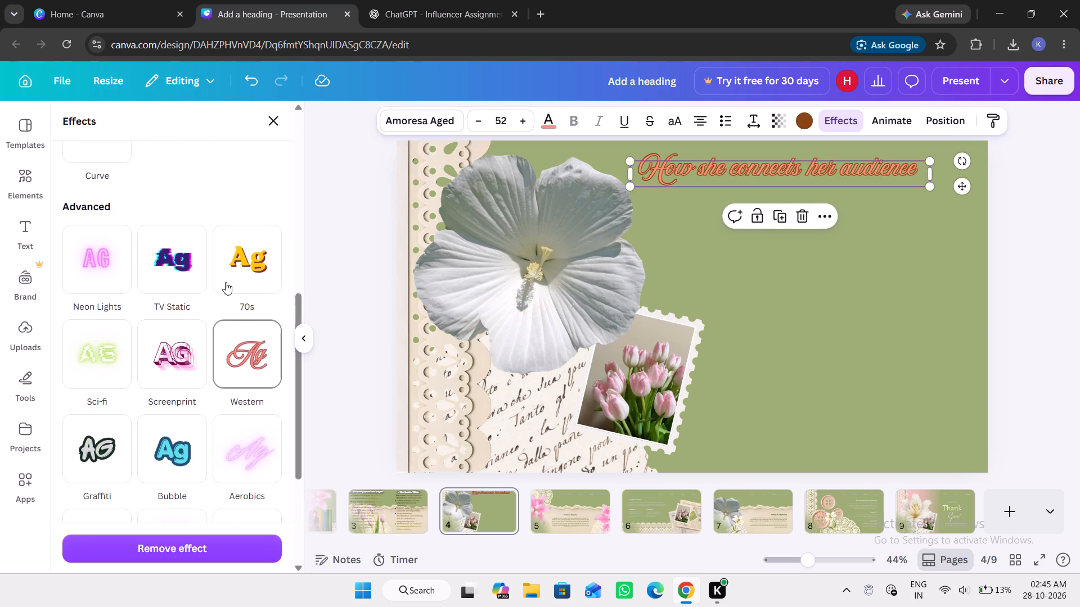
pyautogui.scroll(2, 226, 282)
pyautogui.scroll(-3, 226, 282)
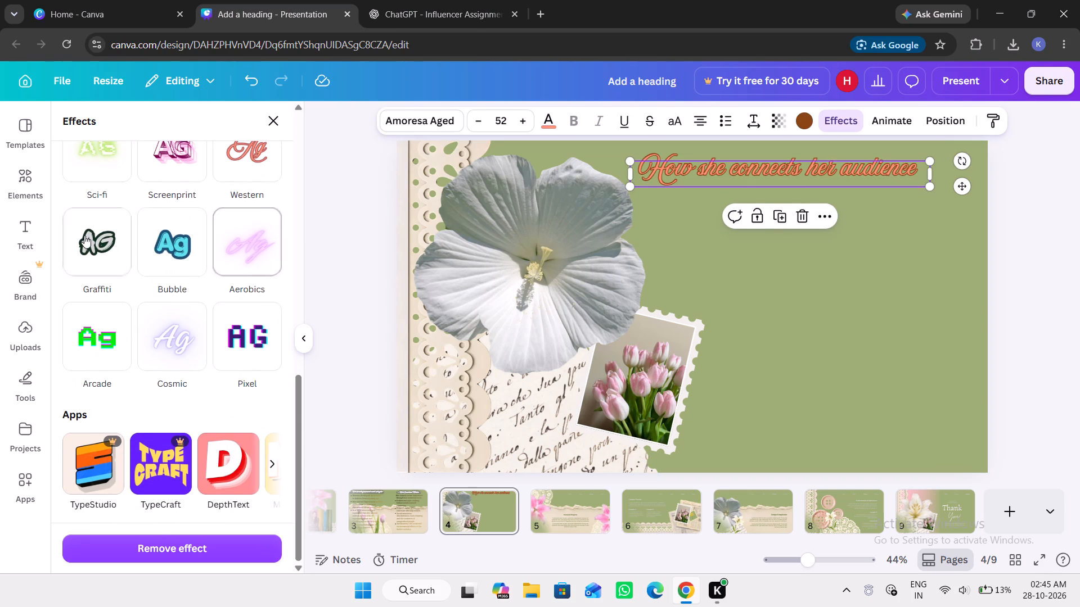
pyautogui.moveTo(84, 234); pyautogui.dragTo(140, 275)
pyautogui.scroll(-2, 140, 275)
pyautogui.scroll(5, 140, 275)
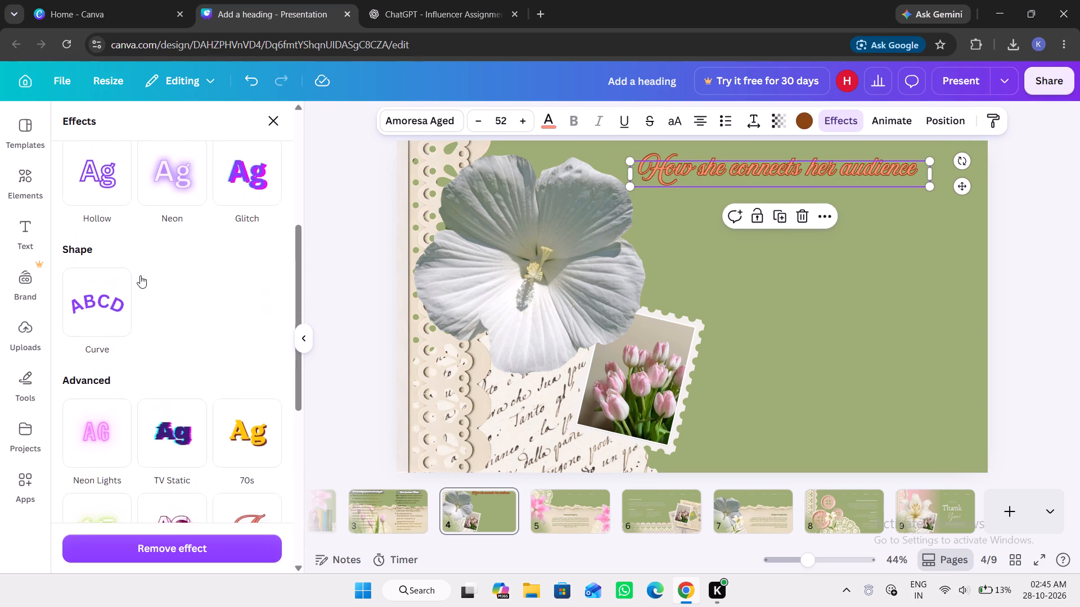
pyautogui.scroll(3, 140, 275)
pyautogui.scroll(1, 184, 251)
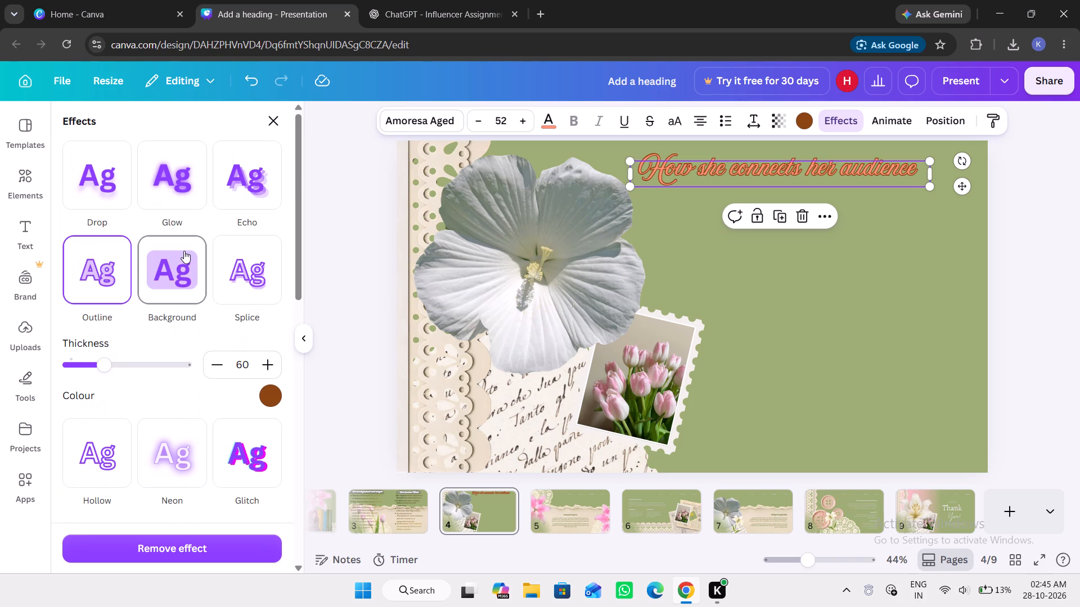
pyautogui.scroll(1, 184, 251)
pyautogui.scroll(-2, 184, 251)
pyautogui.scroll(-1, 169, 328)
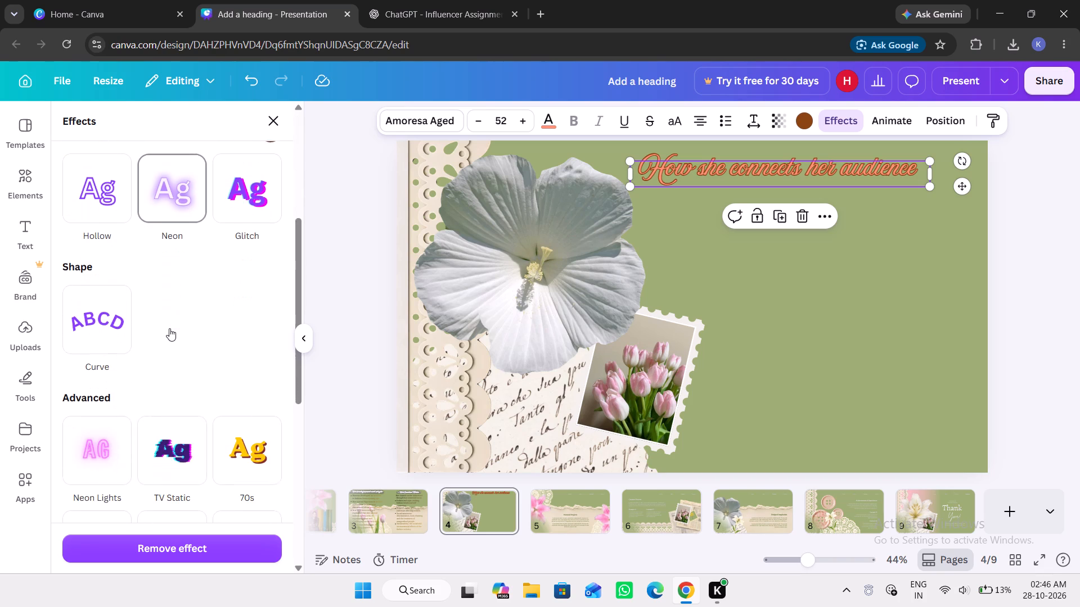
pyautogui.scroll(-3, 169, 328)
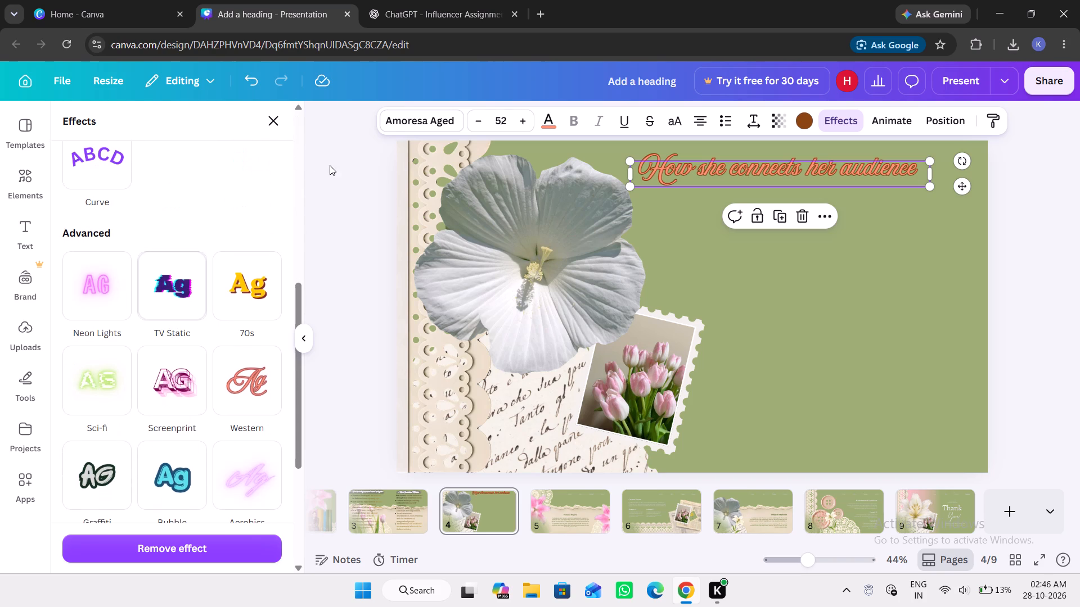
# Change the heading's text colour to the default purple-and-orange gradient.
pyautogui.click(555, 122)
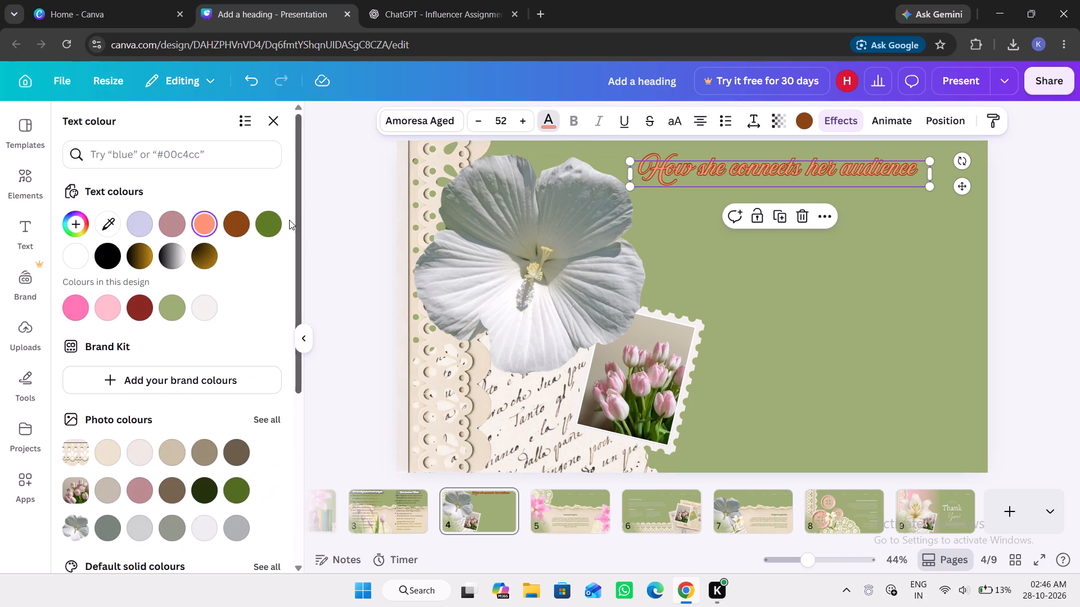
pyautogui.scroll(-2, 184, 331)
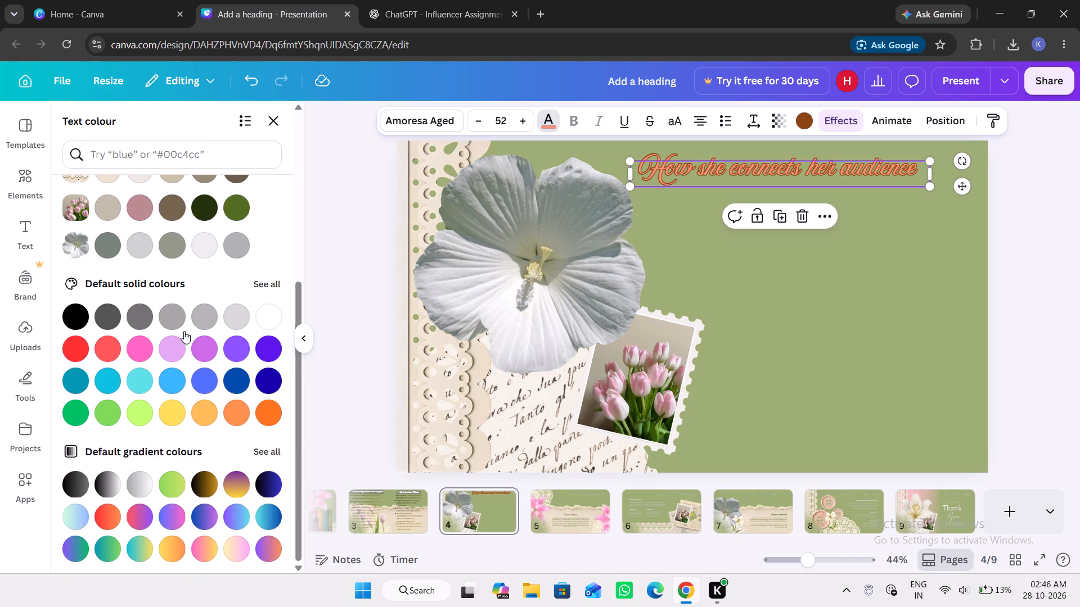
pyautogui.scroll(-2, 184, 331)
pyautogui.click(228, 492)
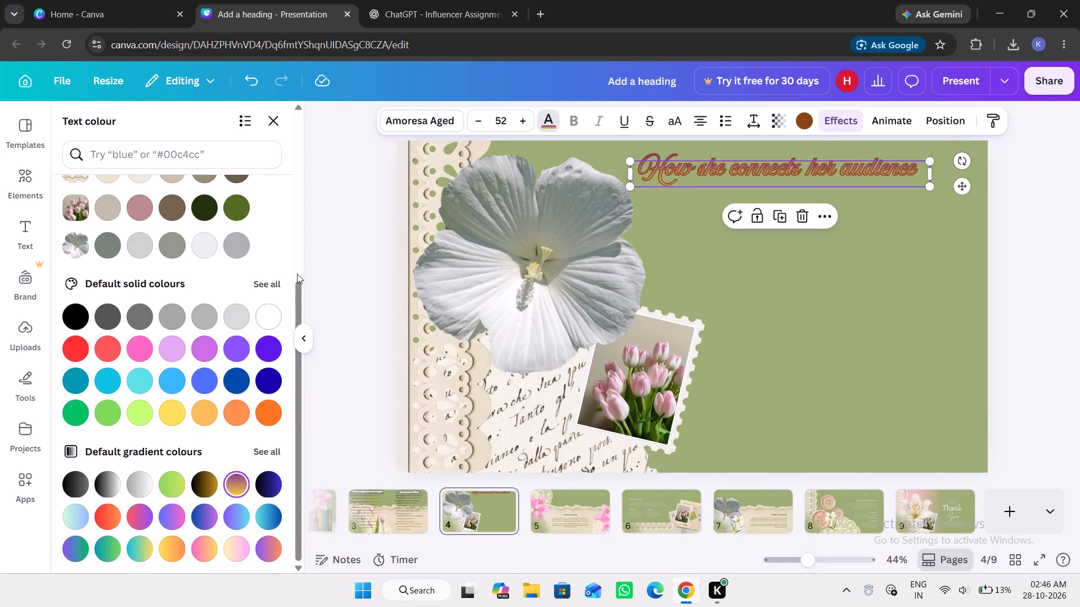
pyautogui.click(312, 261)
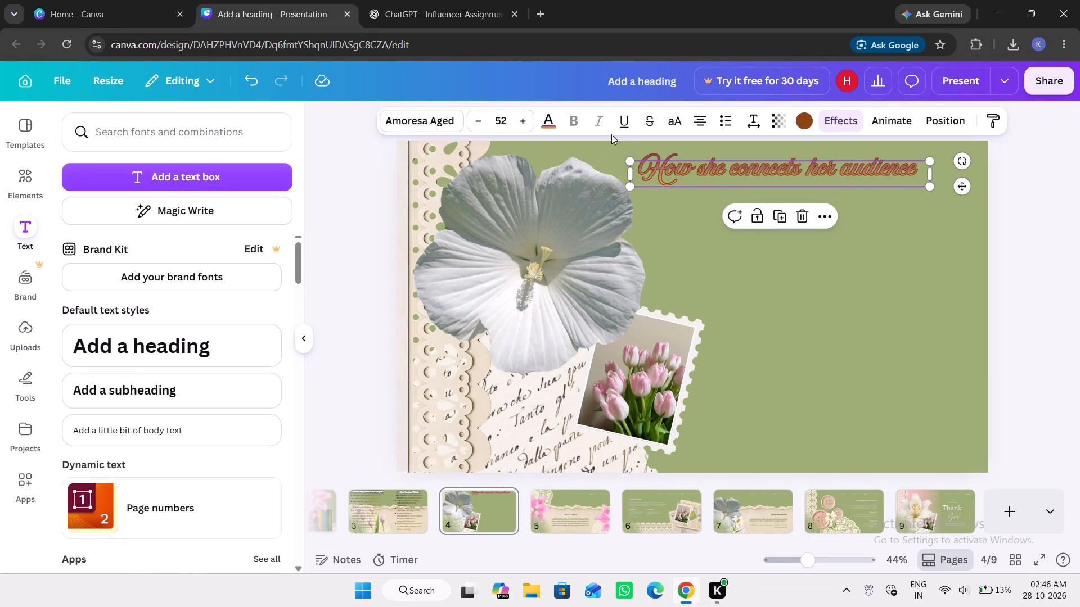
# Underline the heading "How she connects her audience" on slide 4.
pyautogui.click(627, 123)
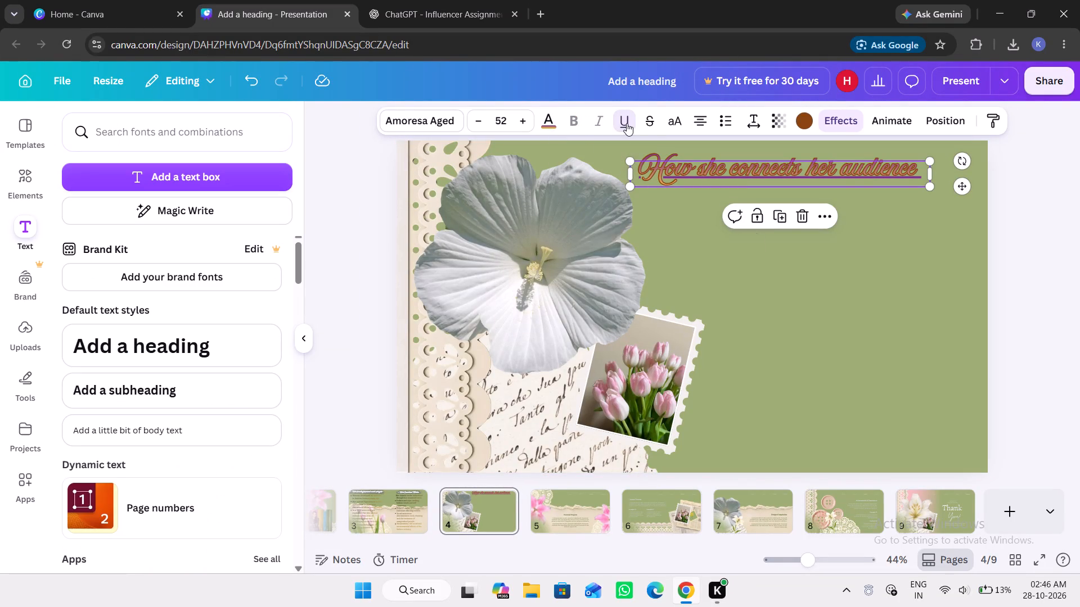
pyautogui.click(732, 277)
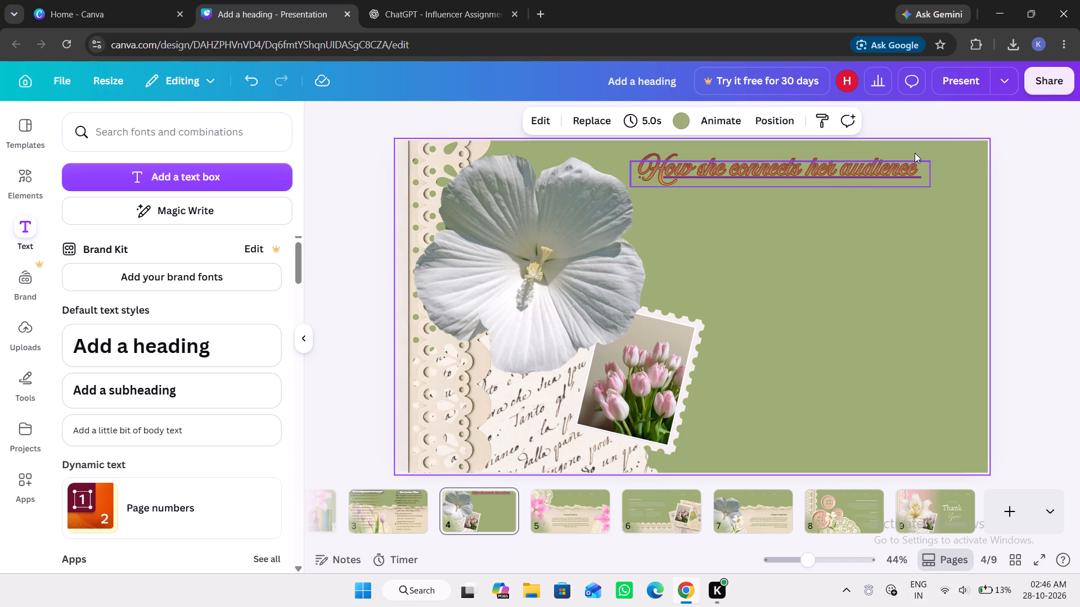
# Select the underlined heading on slide 4 and widen its text box slightly towards the slide's outer edge.
pyautogui.click(941, 165)
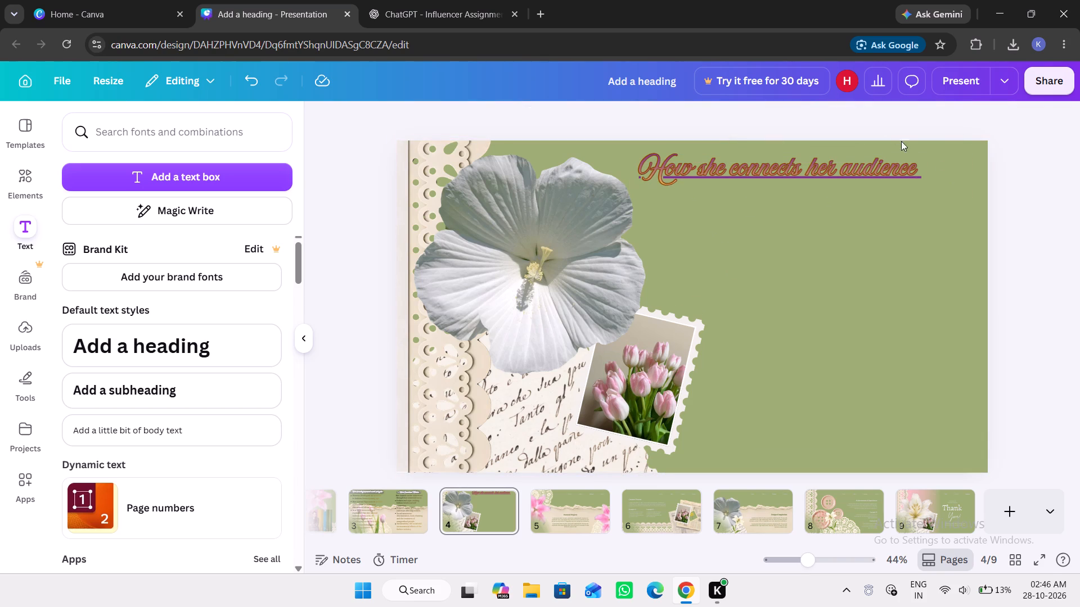
pyautogui.click(925, 160)
pyautogui.click(923, 169)
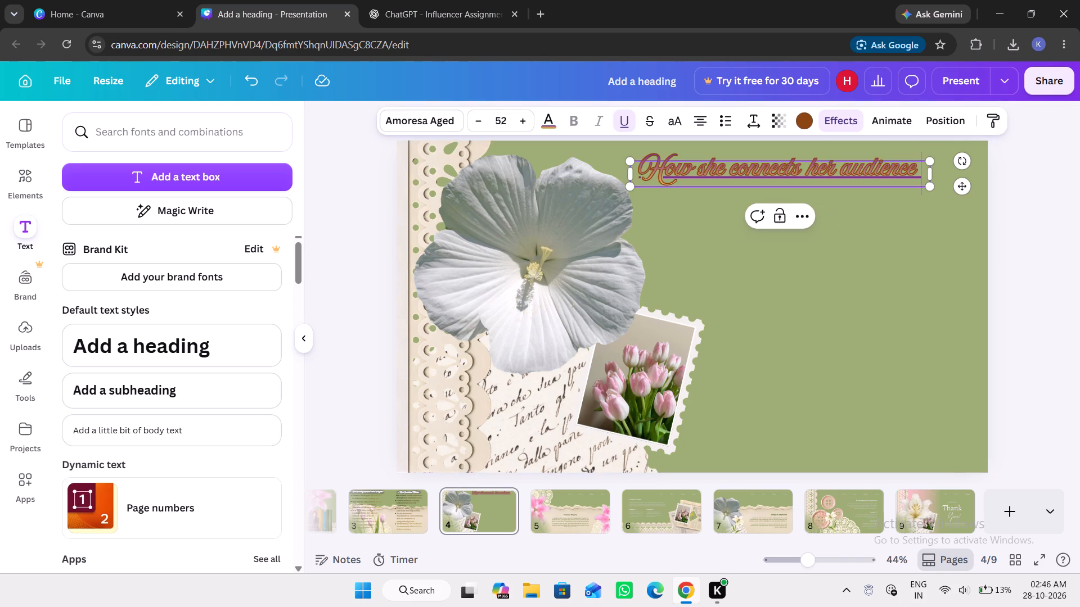
pyautogui.click(917, 159)
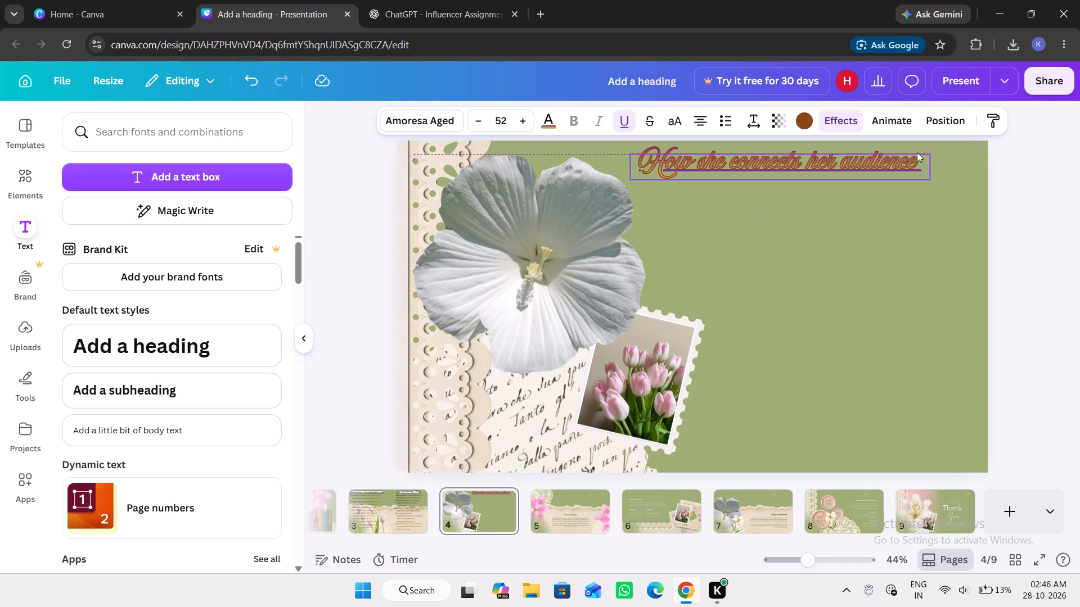
pyautogui.moveTo(934, 176); pyautogui.dragTo(946, 174)
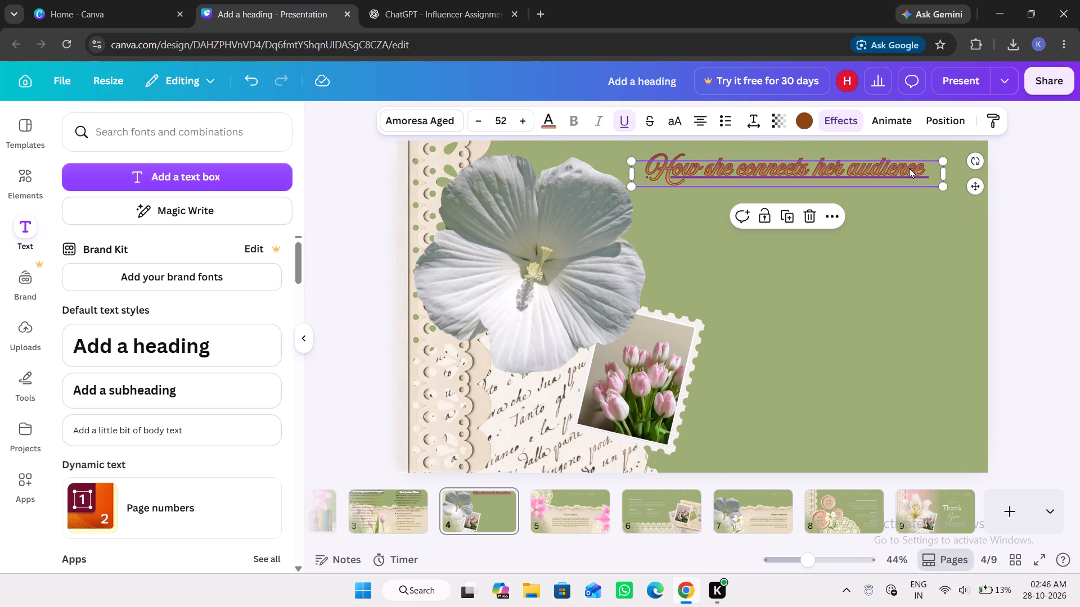
# Add " :-" to the end of the heading "How she connects her audience".
pyautogui.click(922, 167)
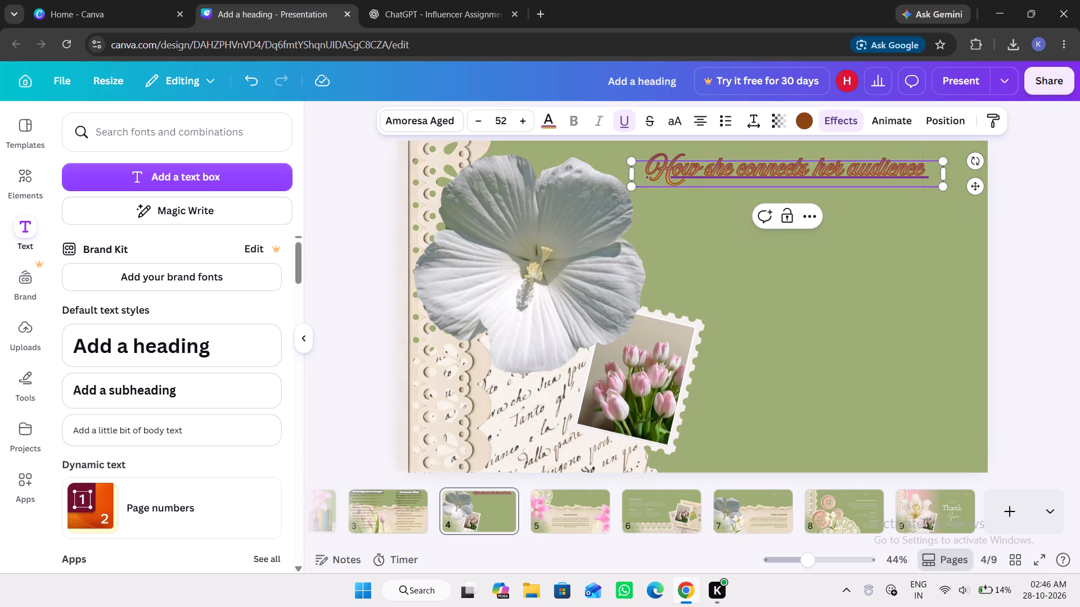
pyautogui.hotkey('shift', ':')
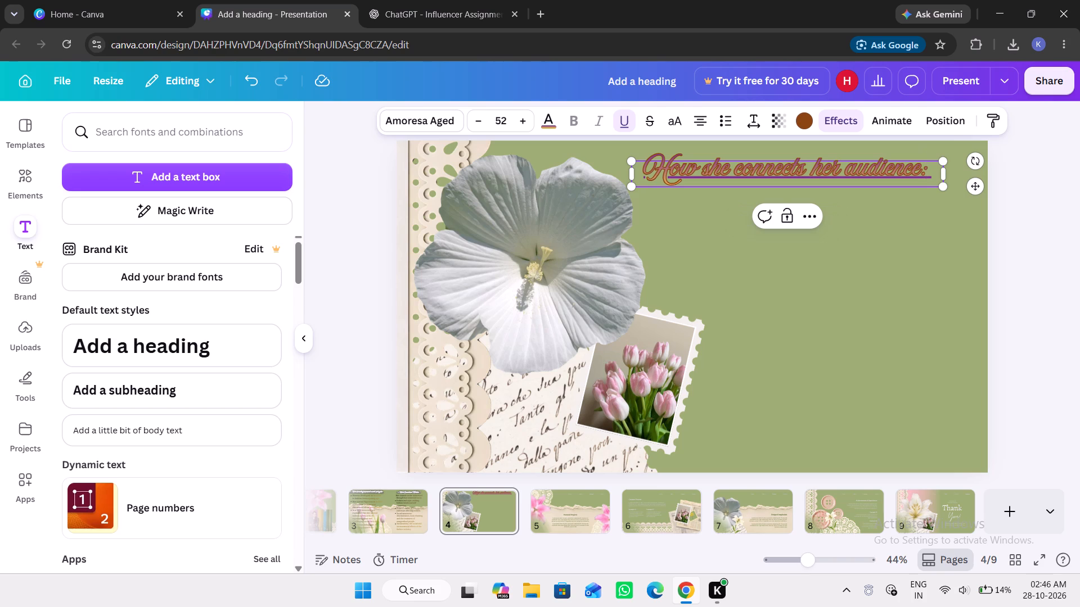
pyautogui.press('BackSpace')
pyautogui.press('space')
pyautogui.hotkey('shift', ':')
pyautogui.press('-')
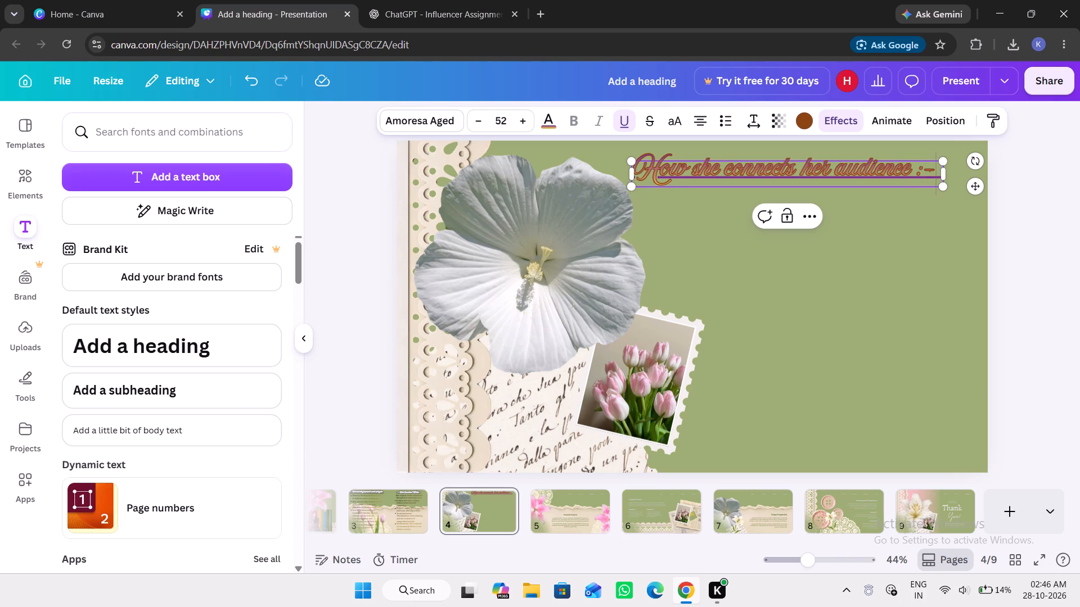
# Set the font size of the slide 4 heading "How she connects her audience :-" to 53.
pyautogui.click(912, 255)
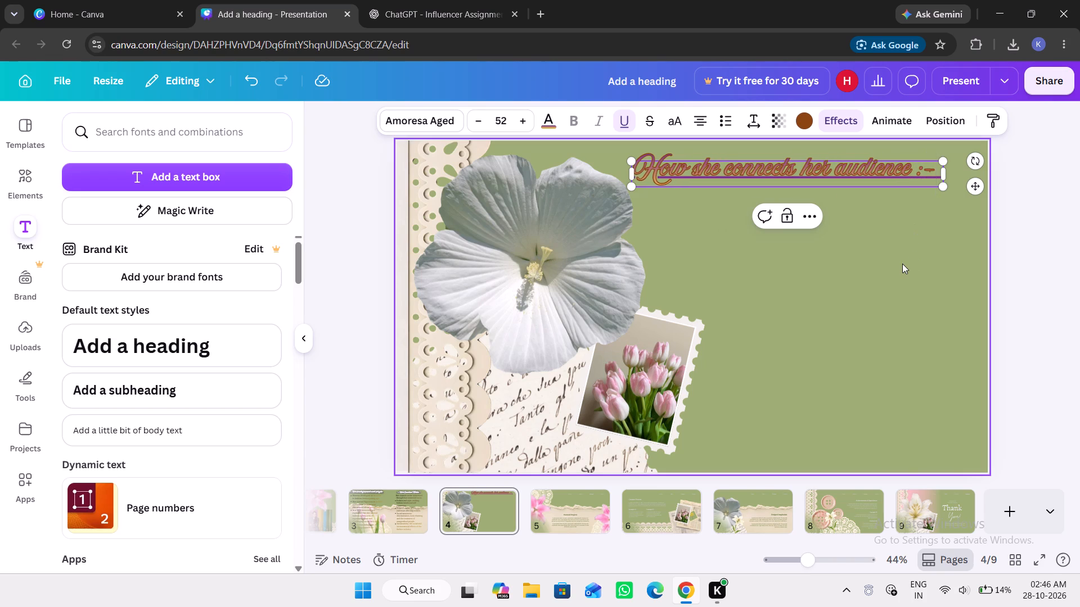
pyautogui.click(830, 205)
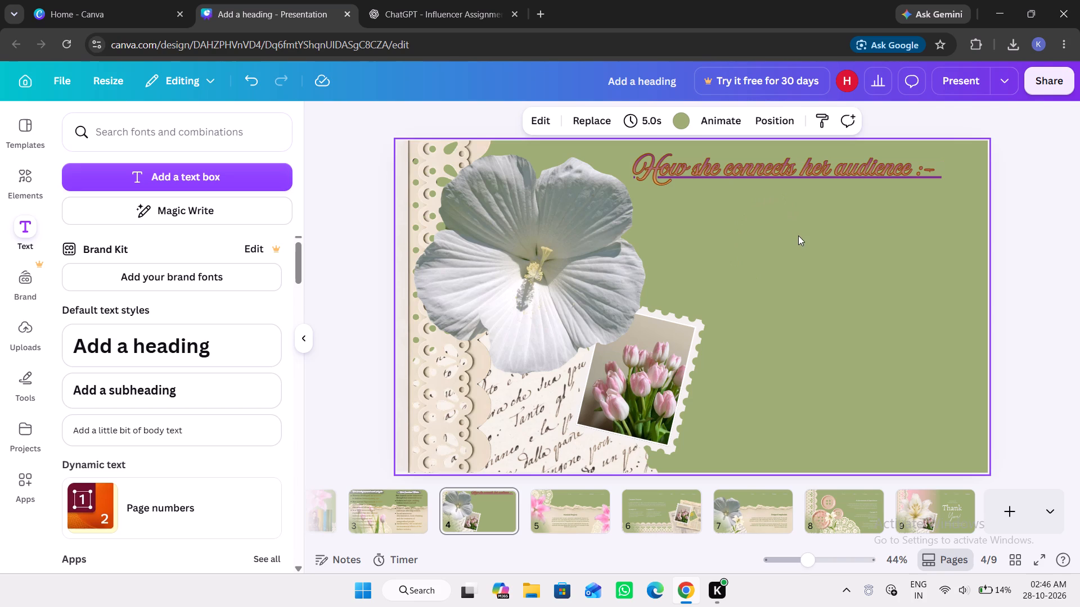
pyautogui.click(696, 179)
pyautogui.click(520, 125)
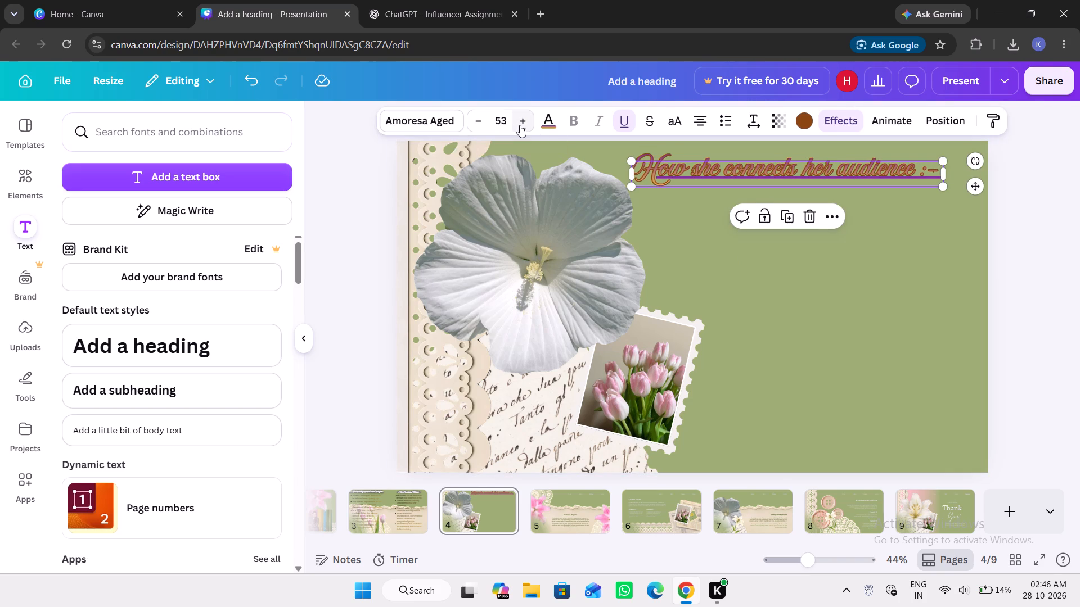
pyautogui.click(520, 125)
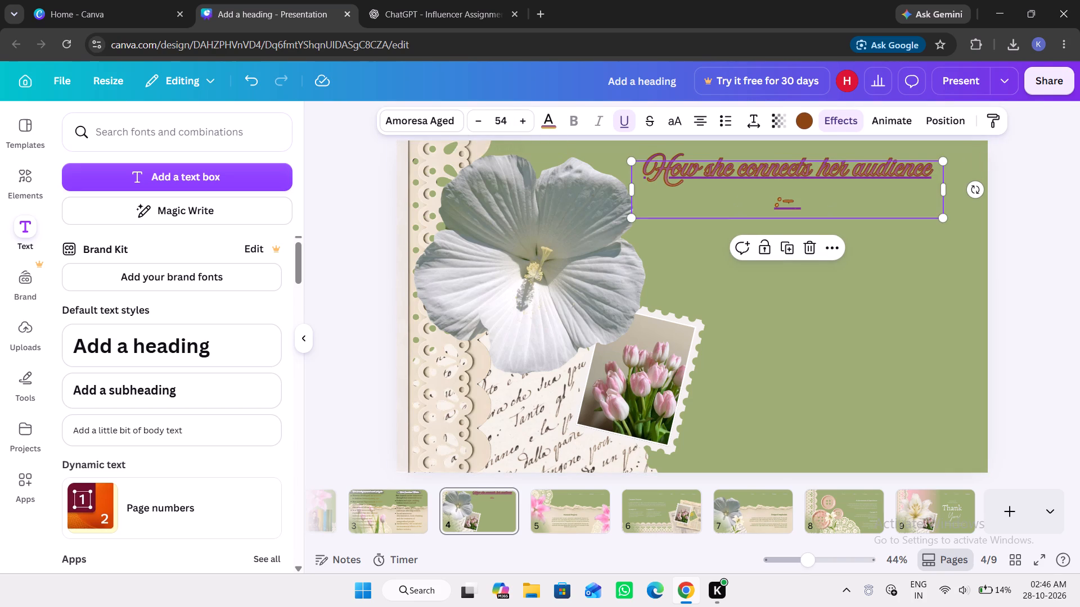
pyautogui.click(480, 123)
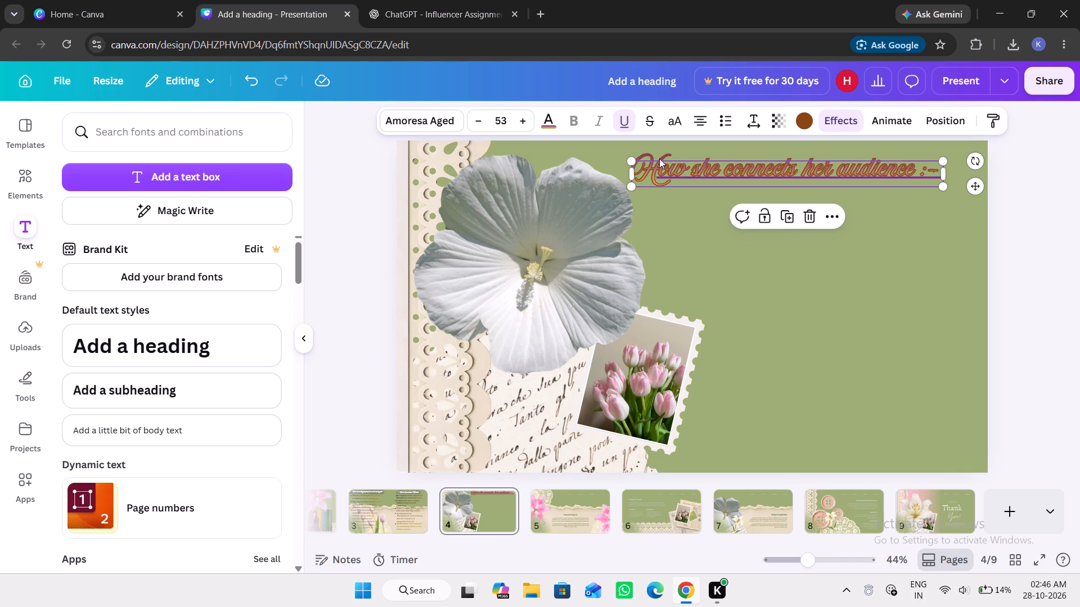
# Move the heading on slide 4 slightly towards the white flower, keeping it near the slide's top edge.
pyautogui.moveTo(661, 175); pyautogui.dragTo(645, 182)
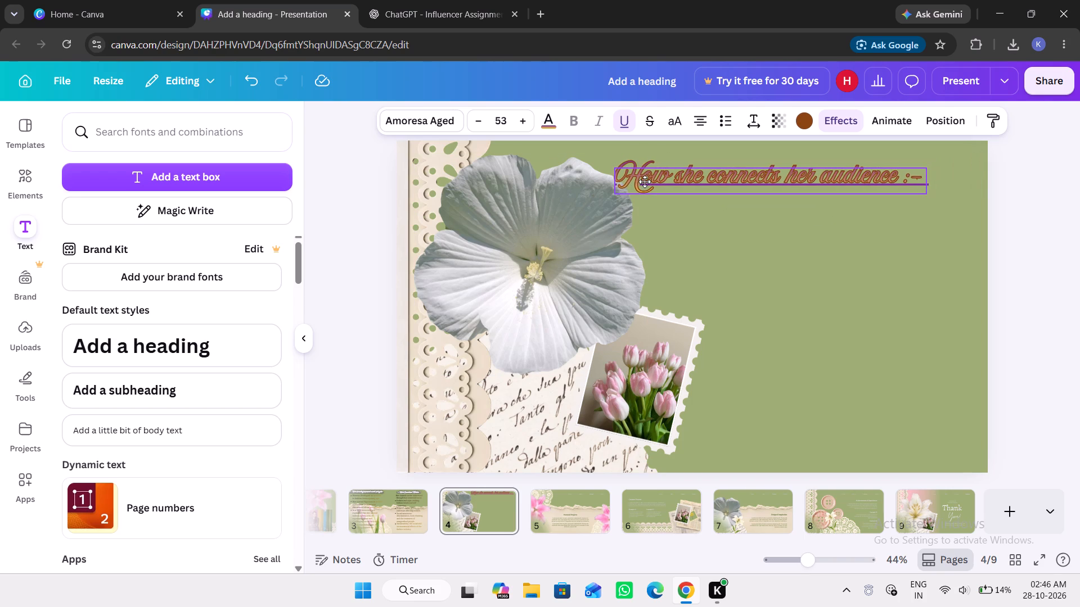
pyautogui.moveTo(645, 182); pyautogui.dragTo(635, 175)
pyautogui.click(670, 255)
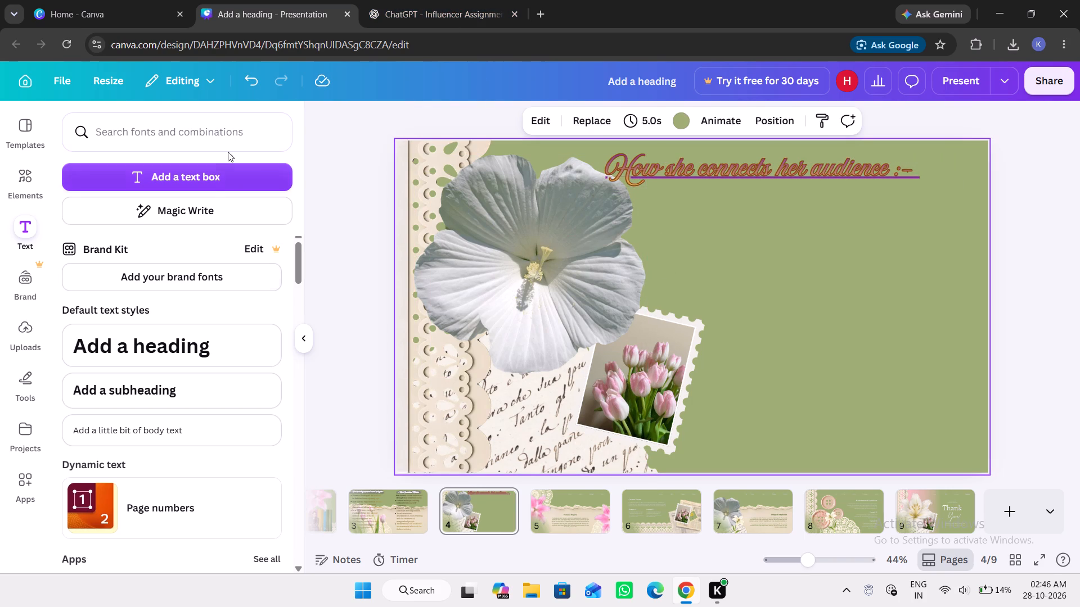
pyautogui.click(218, 179)
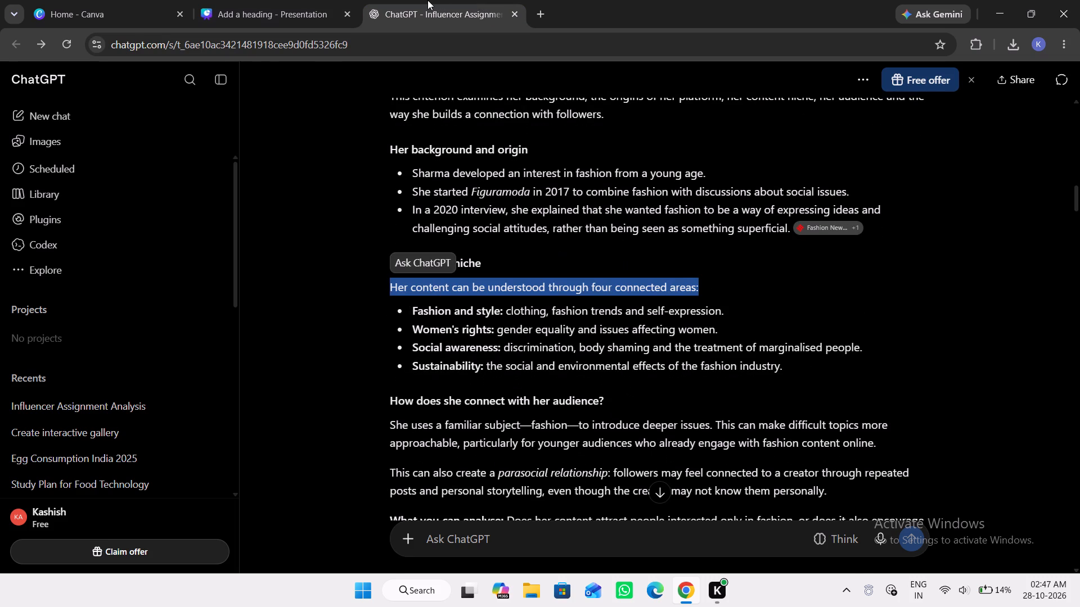
pyautogui.click(317, 0)
pyautogui.hotkey('ctrl', 'v')
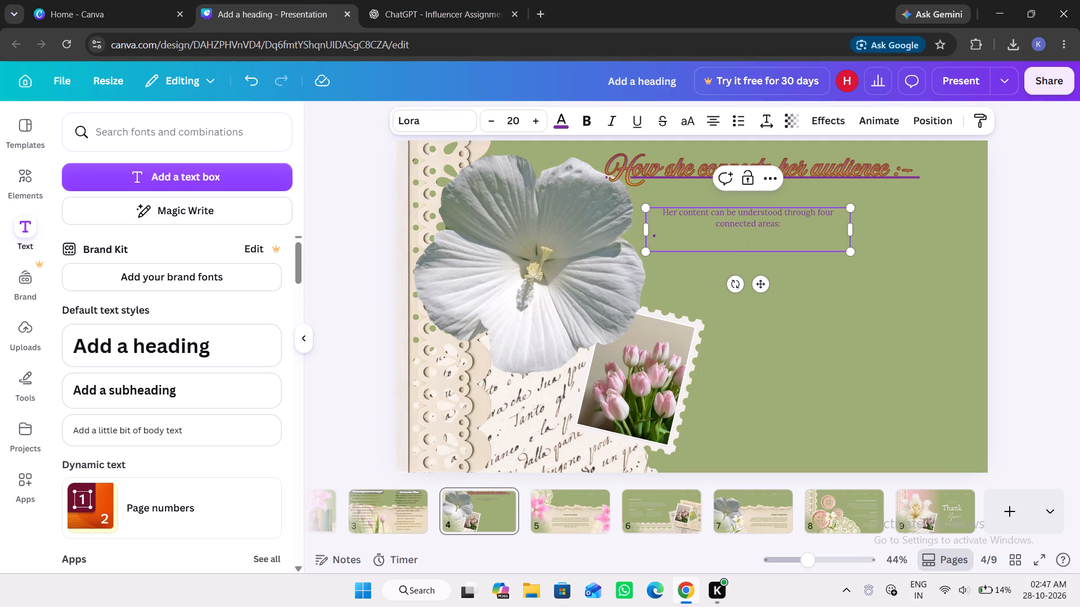
# Set the font size of the pasted sentence to 28.
pyautogui.click(539, 116)
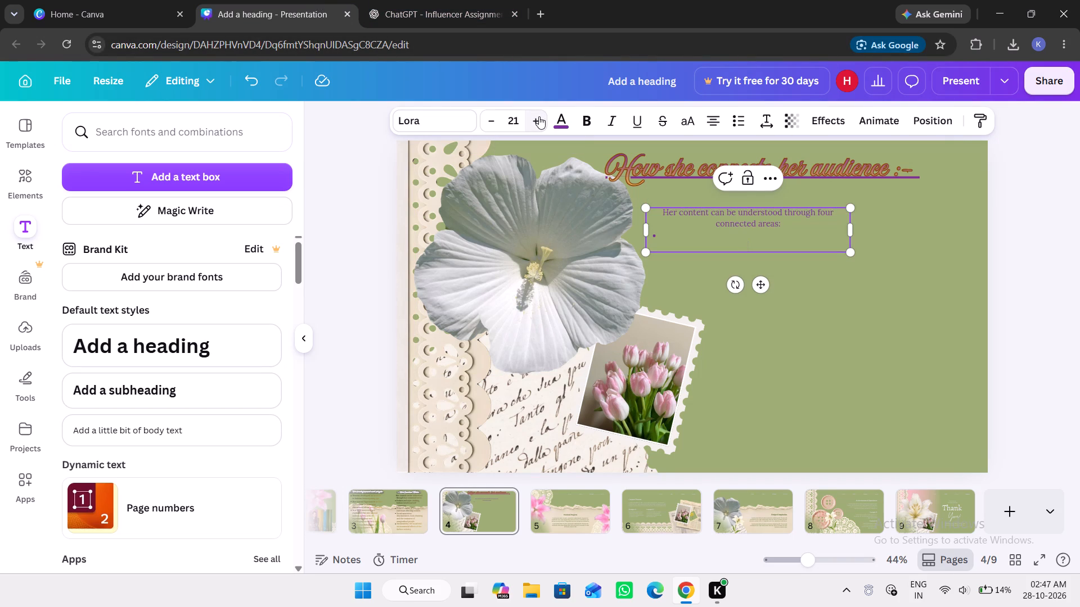
pyautogui.tripleClick(539, 116)
pyautogui.tripleClick(539, 116)
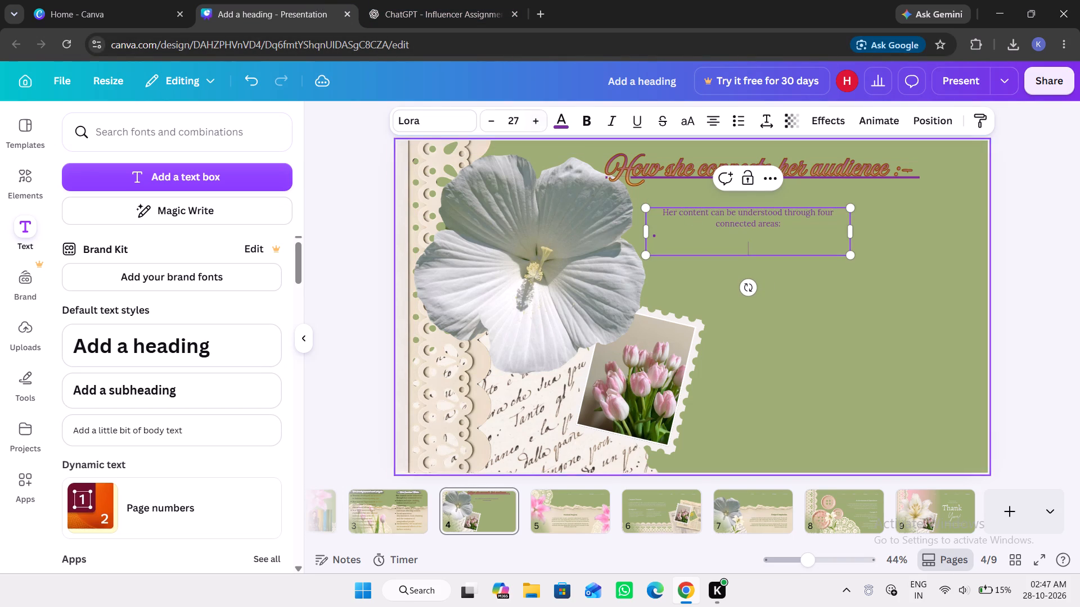
pyautogui.click(726, 224)
pyautogui.tripleClick(528, 119)
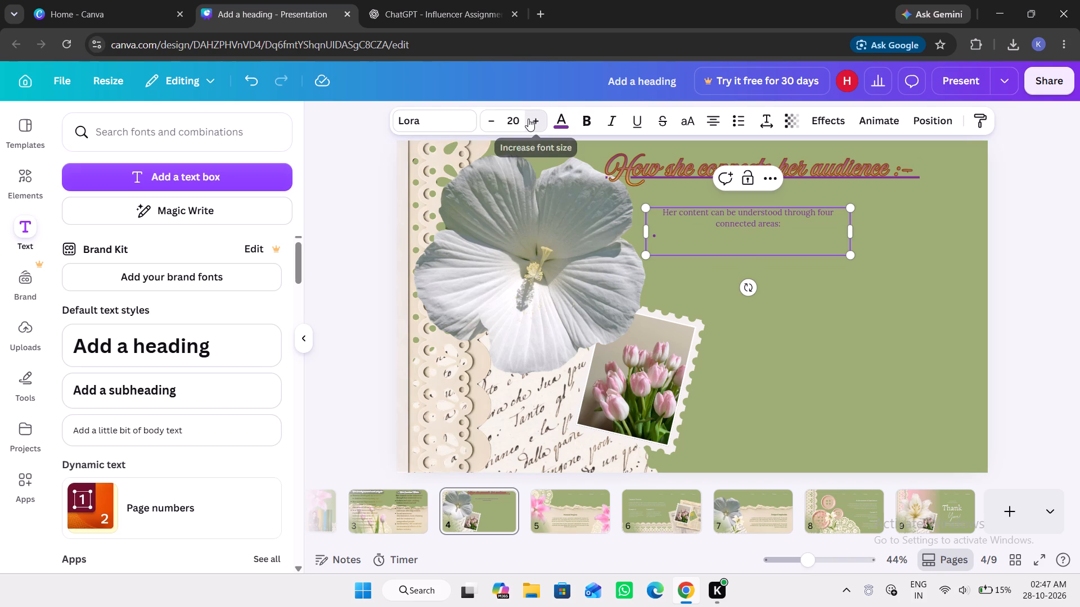
pyautogui.tripleClick(528, 119)
pyautogui.doubleClick(528, 119)
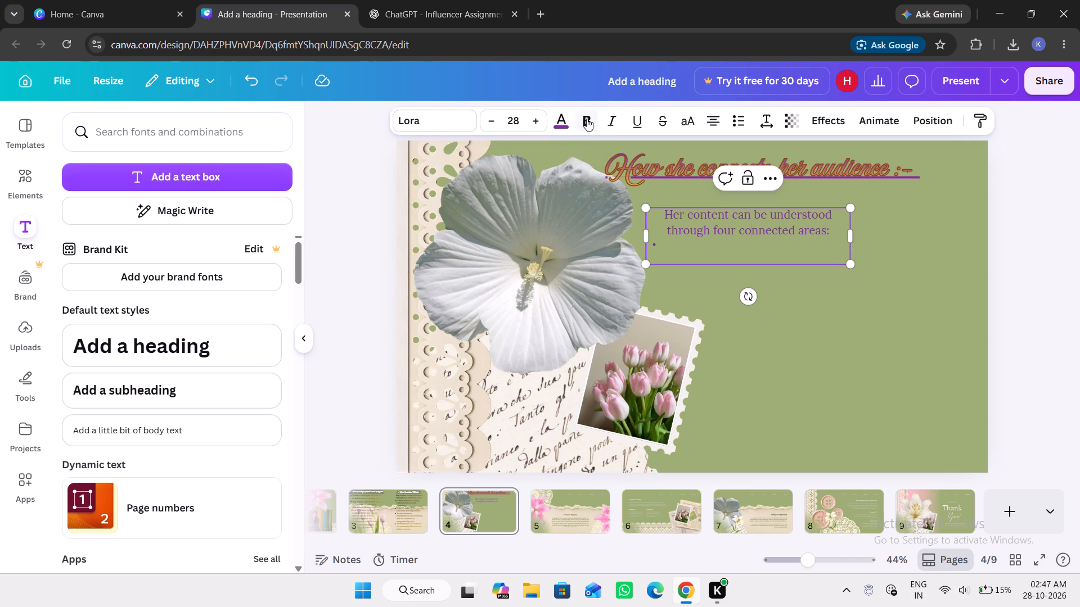
# Change all purple text on slide 4 to the dark green from the tulip photo's colours.
pyautogui.click(557, 120)
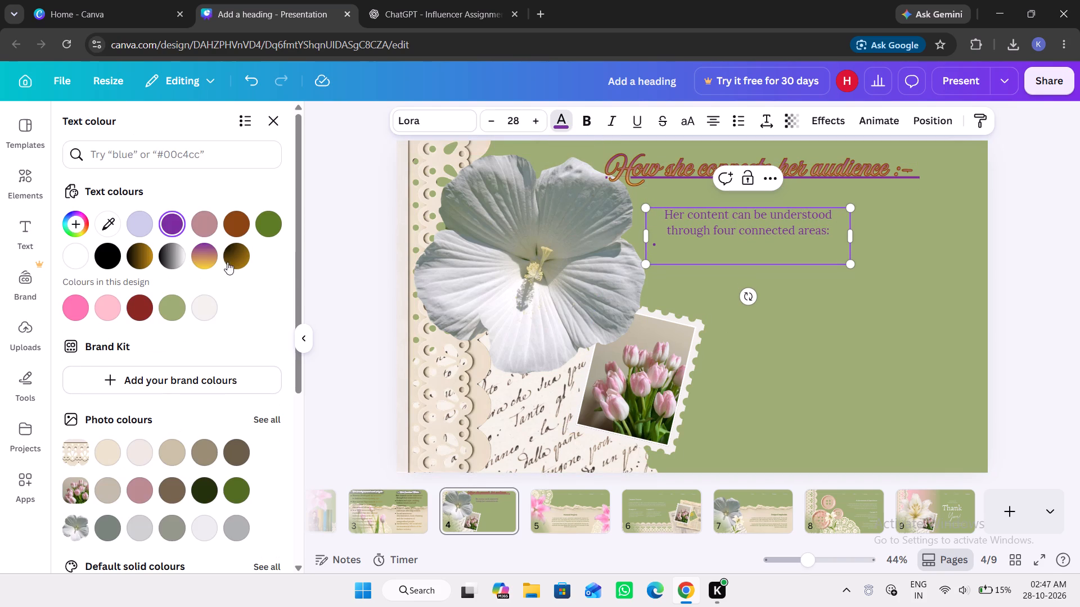
pyautogui.click(114, 253)
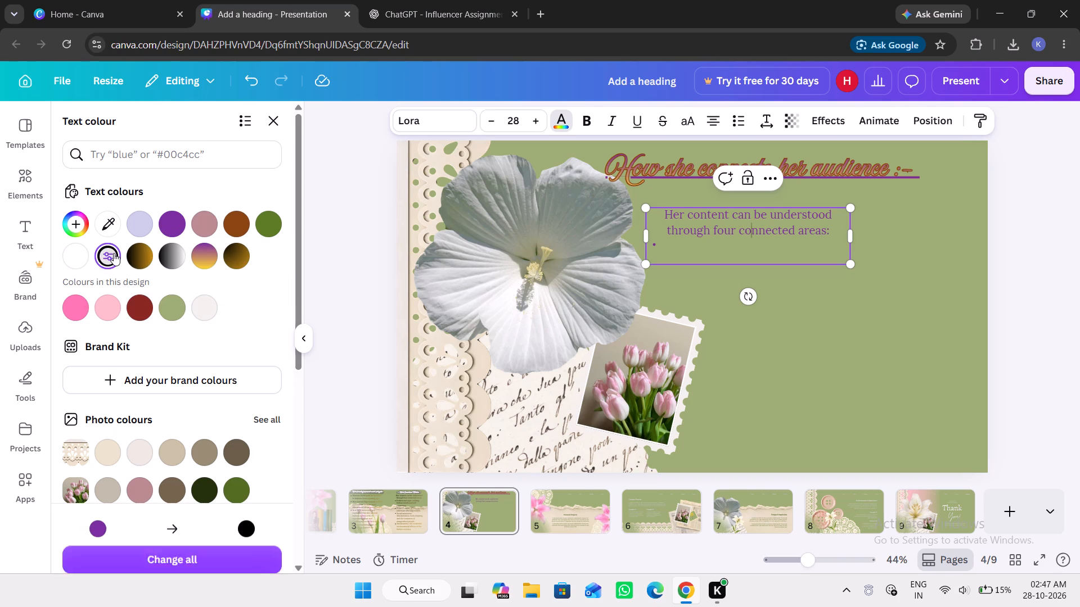
pyautogui.click(202, 488)
pyautogui.click(202, 488)
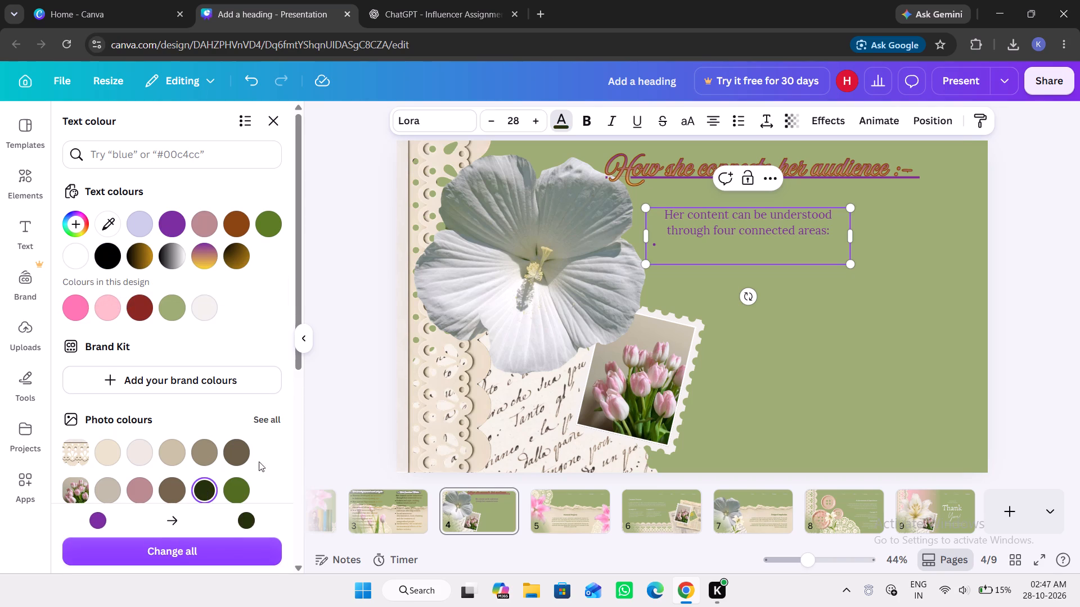
pyautogui.click(743, 220)
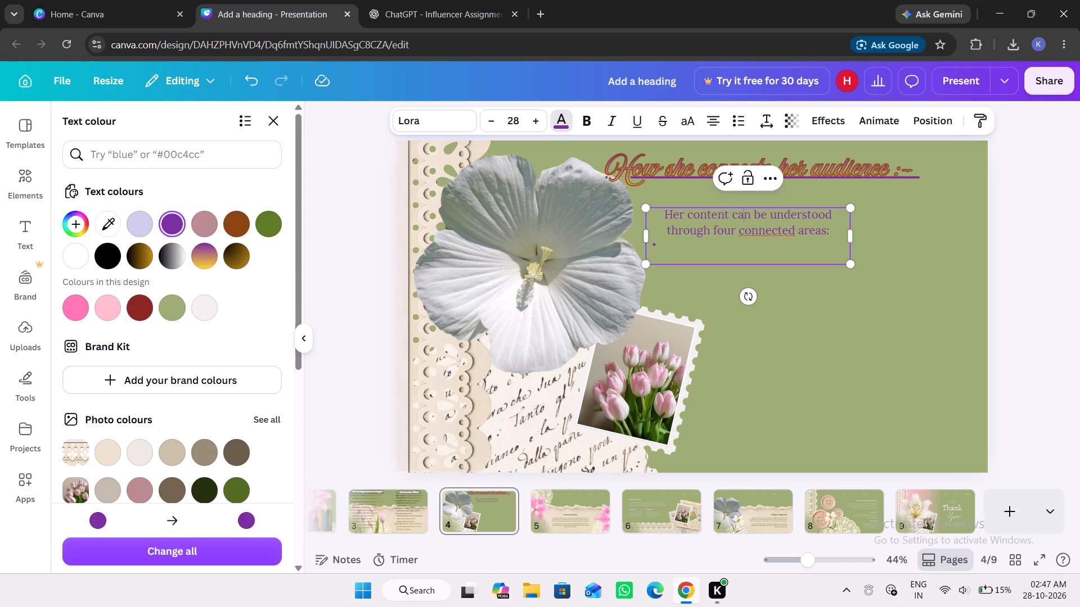
pyautogui.click(697, 210)
pyautogui.click(202, 485)
pyautogui.scroll(-2, 202, 485)
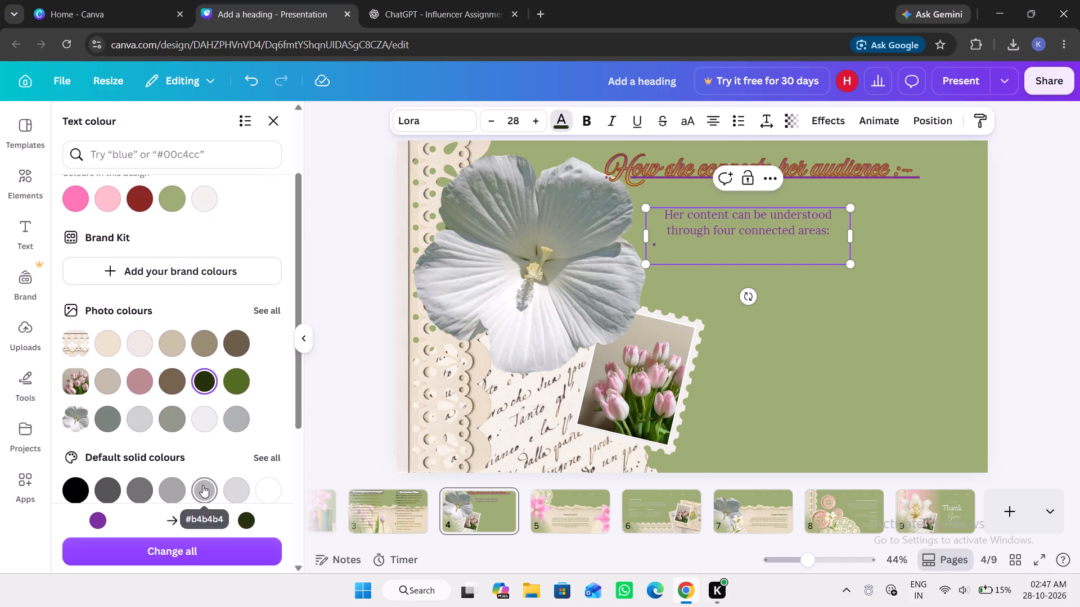
pyautogui.click(191, 549)
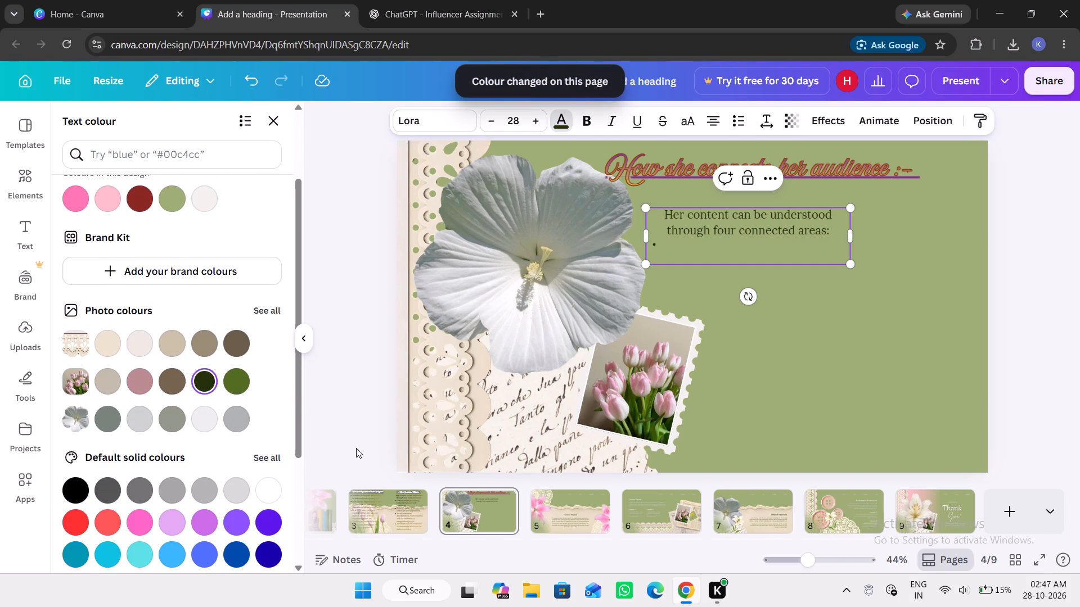
# Delete the empty bullet line below the pasted sentence on slide 4.
pyautogui.click(395, 515)
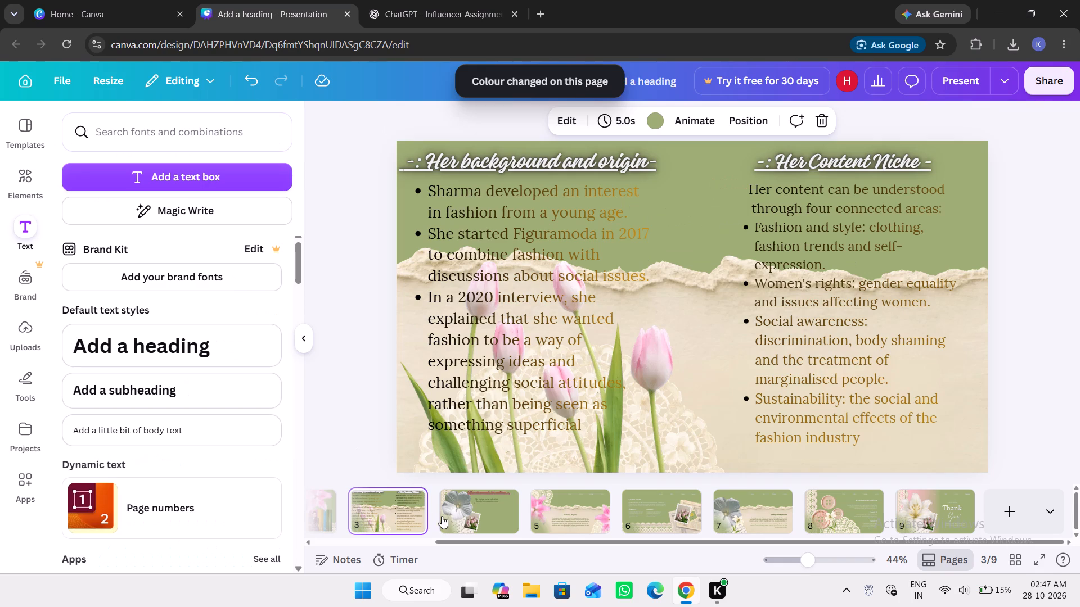
pyautogui.click(472, 519)
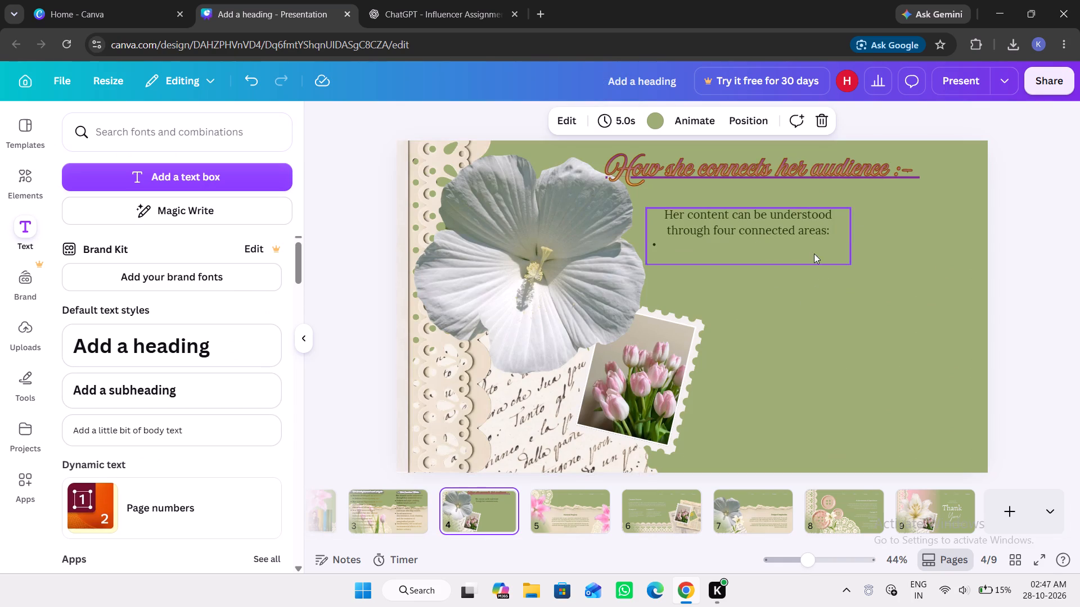
pyautogui.click(810, 249)
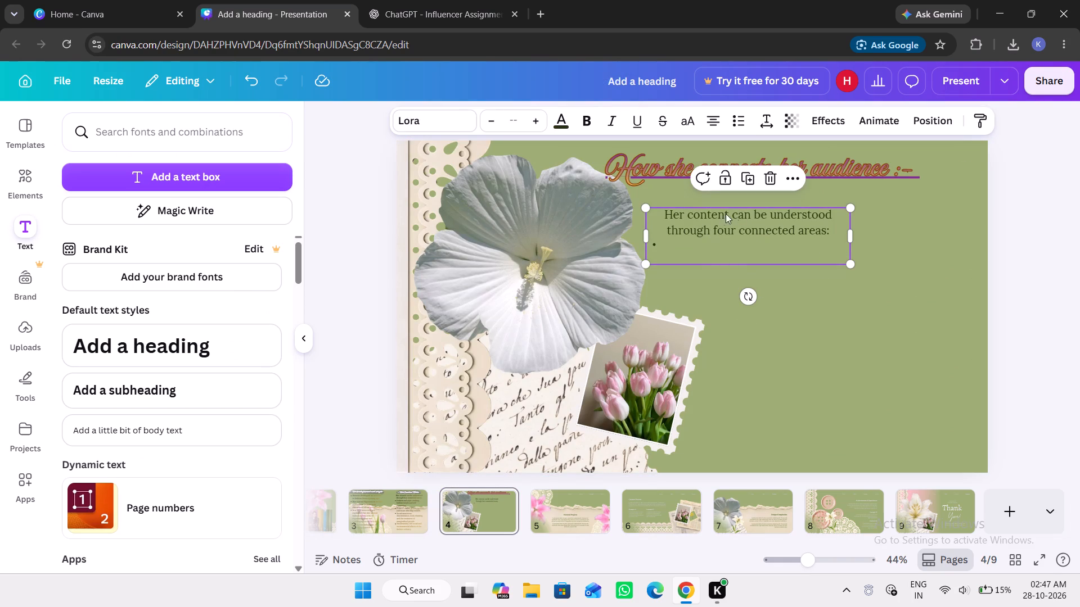
pyautogui.click(666, 251)
pyautogui.click(660, 244)
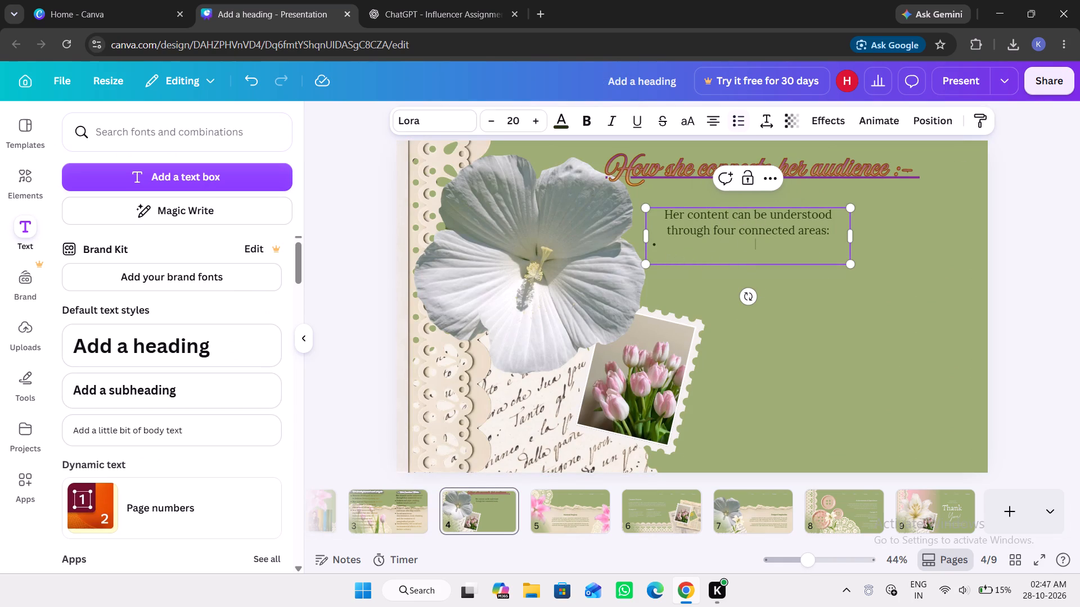
pyautogui.press('BackSpace')
pyautogui.press('BackSpace')
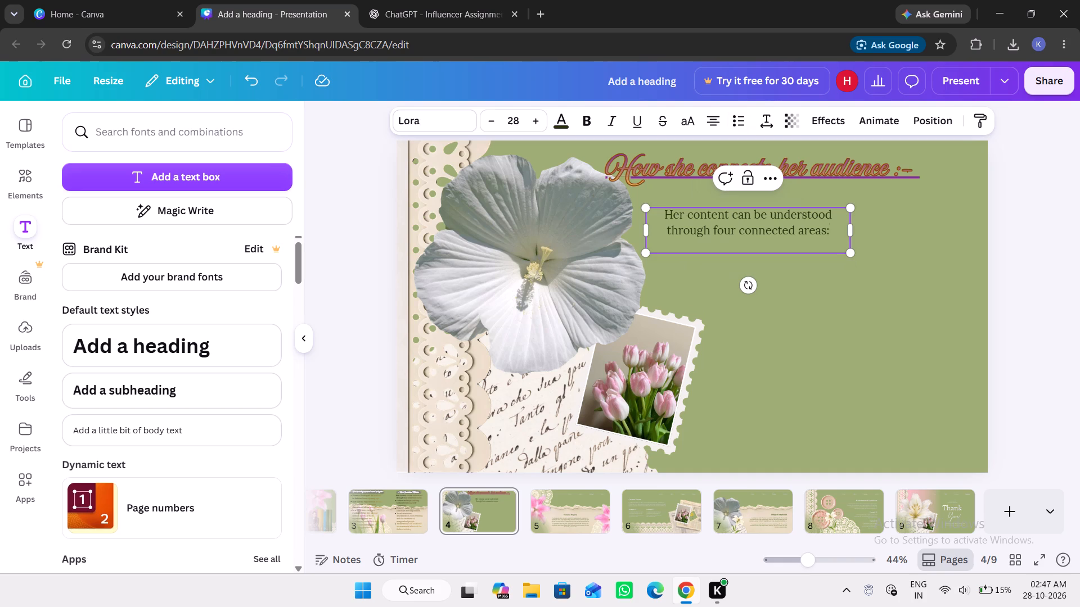
# Set the font size of the sentence "Her content can be understood through four connected areas:" to 32.
pyautogui.moveTo(677, 228); pyautogui.dragTo(667, 208)
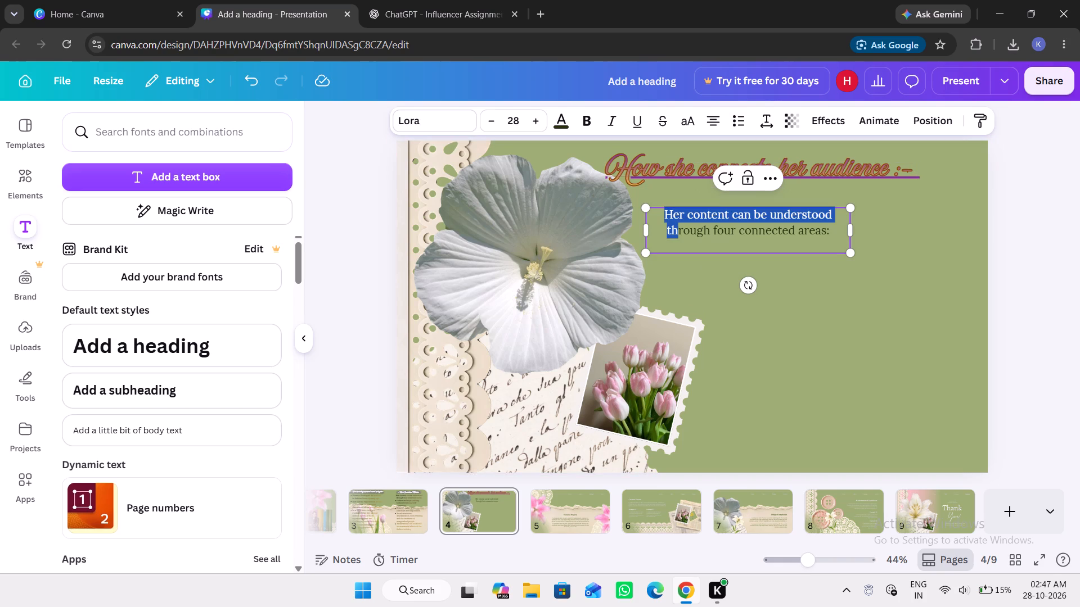
pyautogui.moveTo(667, 208); pyautogui.dragTo(690, 235)
pyautogui.click(532, 122)
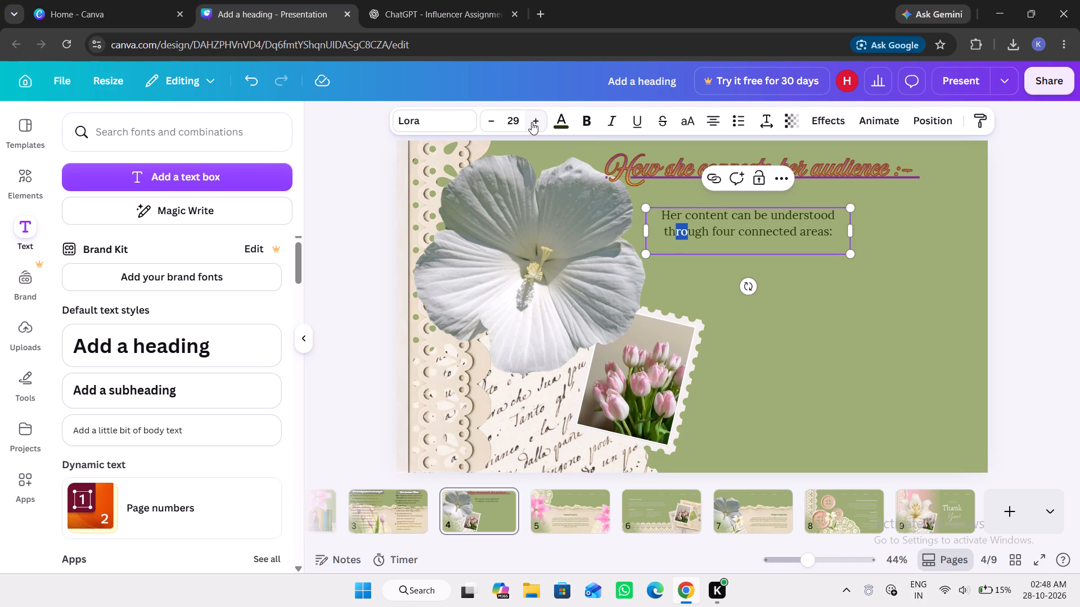
pyautogui.tripleClick(532, 122)
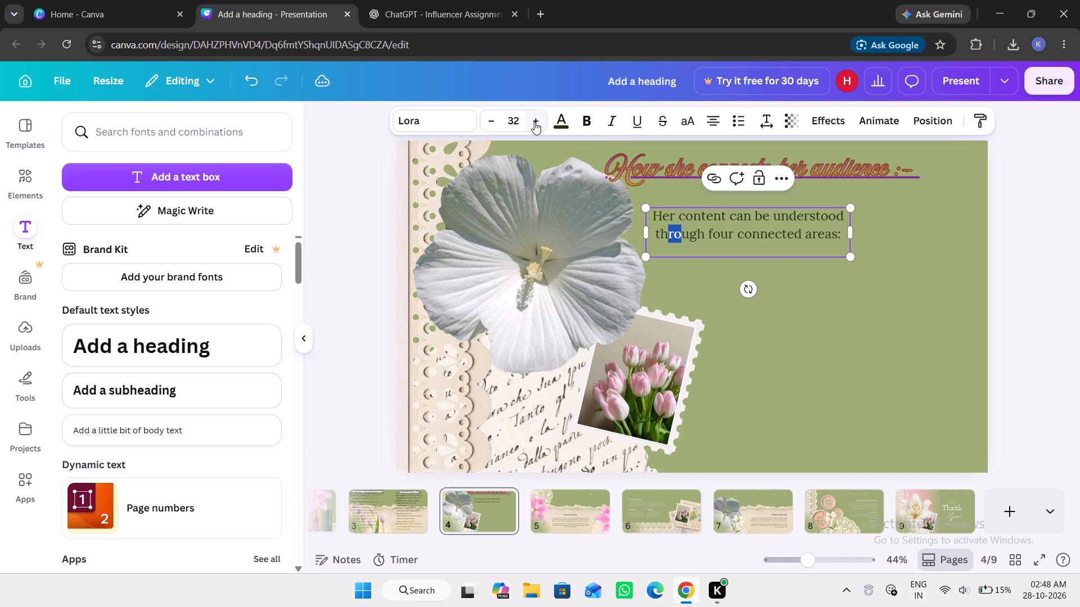
# Widen the text box of the "Her content can be understood..." sentence and move it up just below the heading on slide 4.
pyautogui.moveTo(850, 234); pyautogui.dragTo(944, 203)
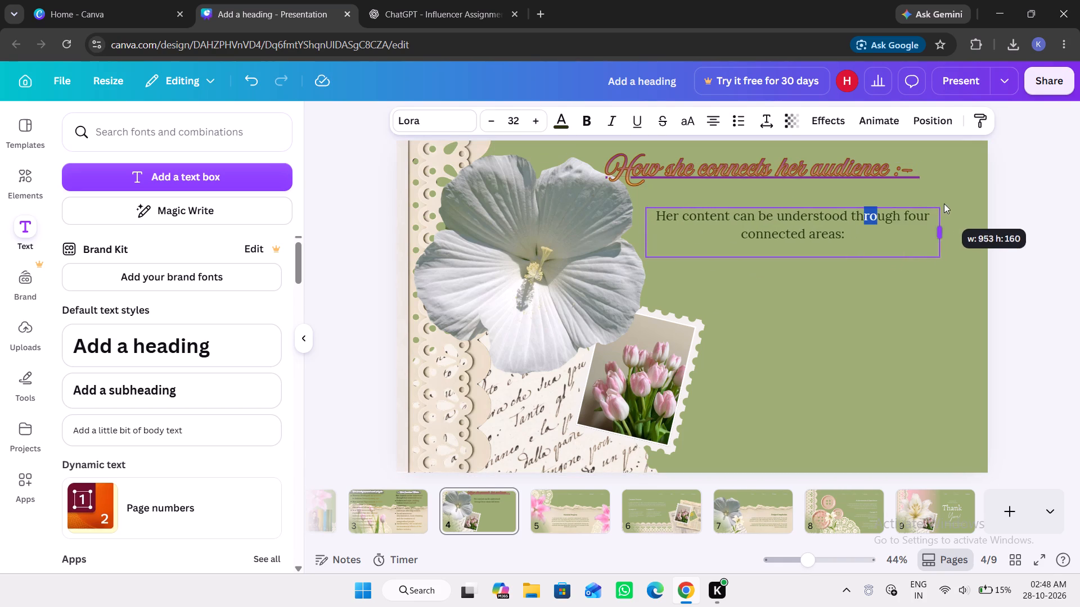
pyautogui.moveTo(944, 203); pyautogui.dragTo(965, 201)
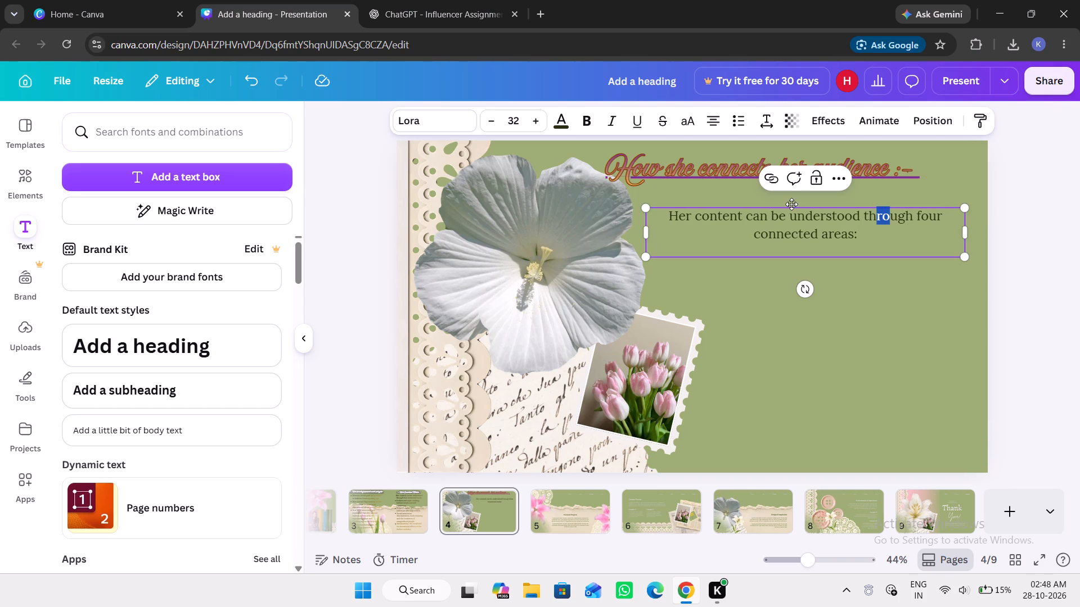
pyautogui.moveTo(795, 204); pyautogui.dragTo(784, 179)
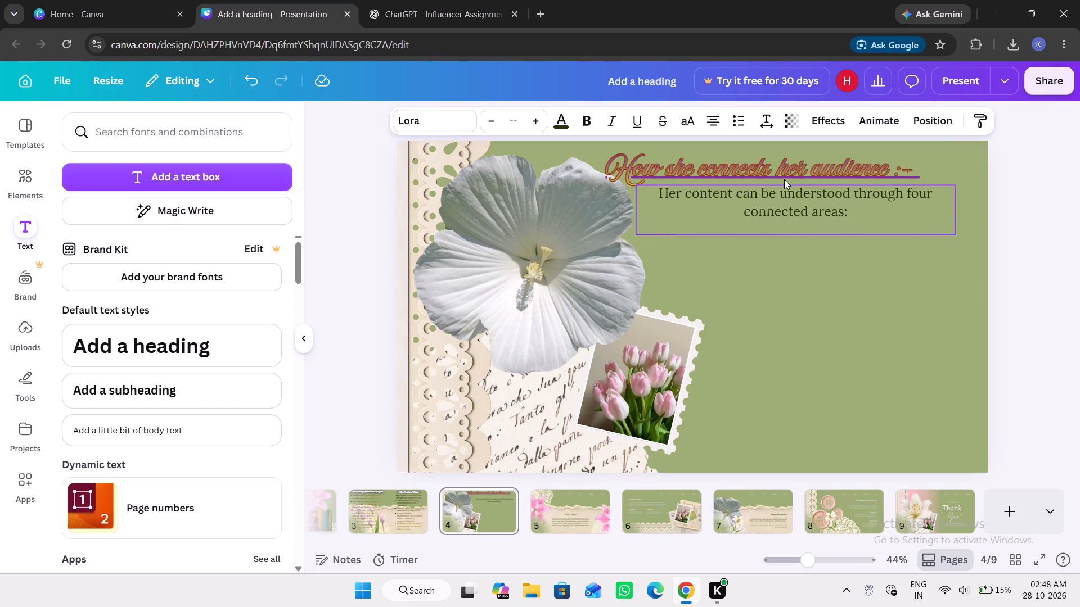
pyautogui.moveTo(784, 179); pyautogui.dragTo(777, 191)
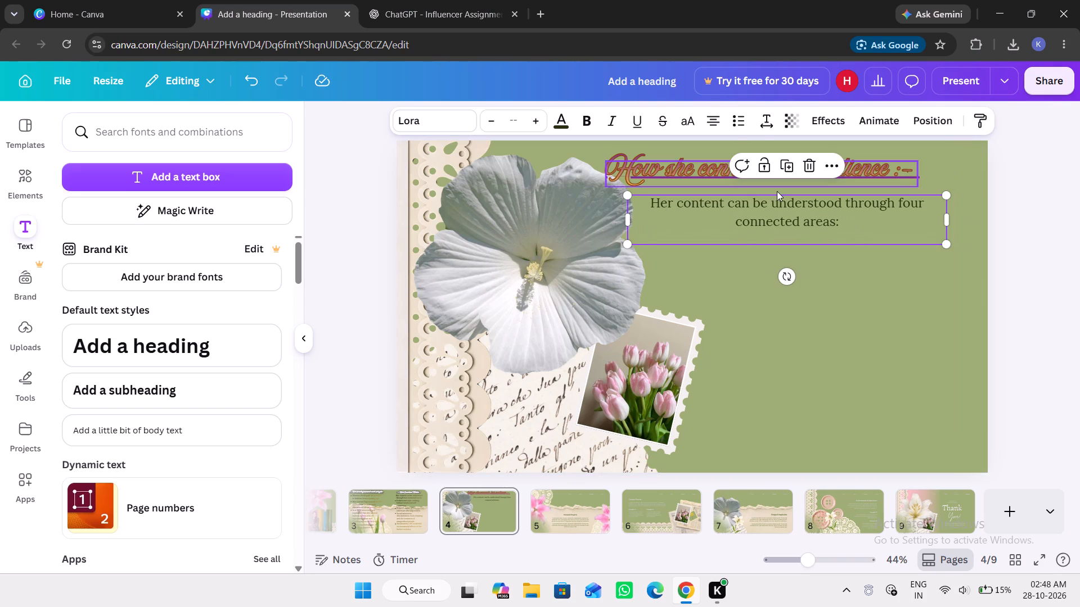
# Left-align the sentence "Her content can be understood through four connected areas:".
pyautogui.click(848, 223)
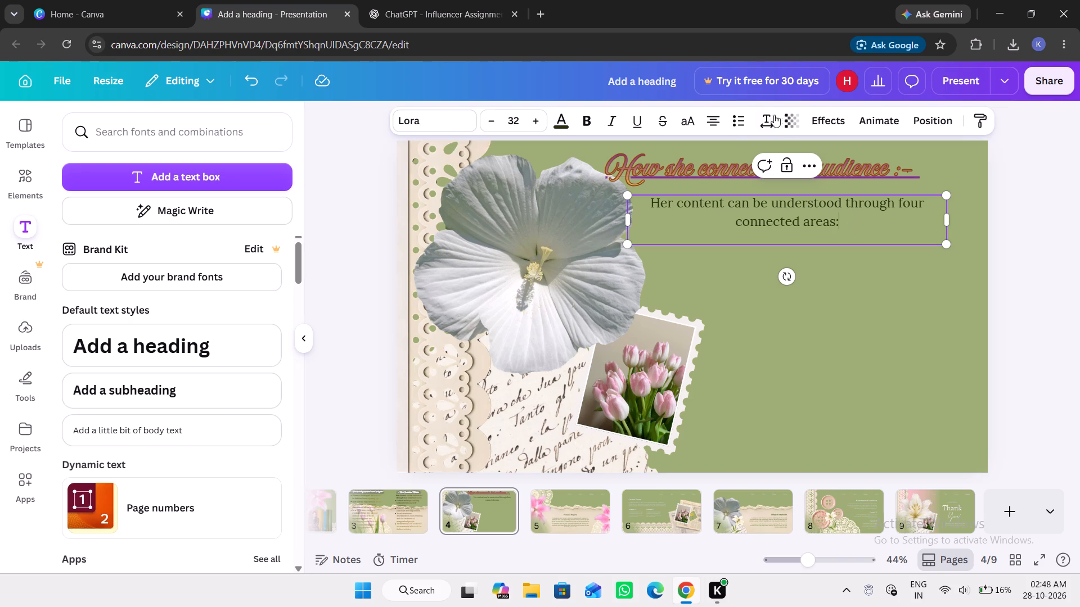
pyautogui.click(716, 128)
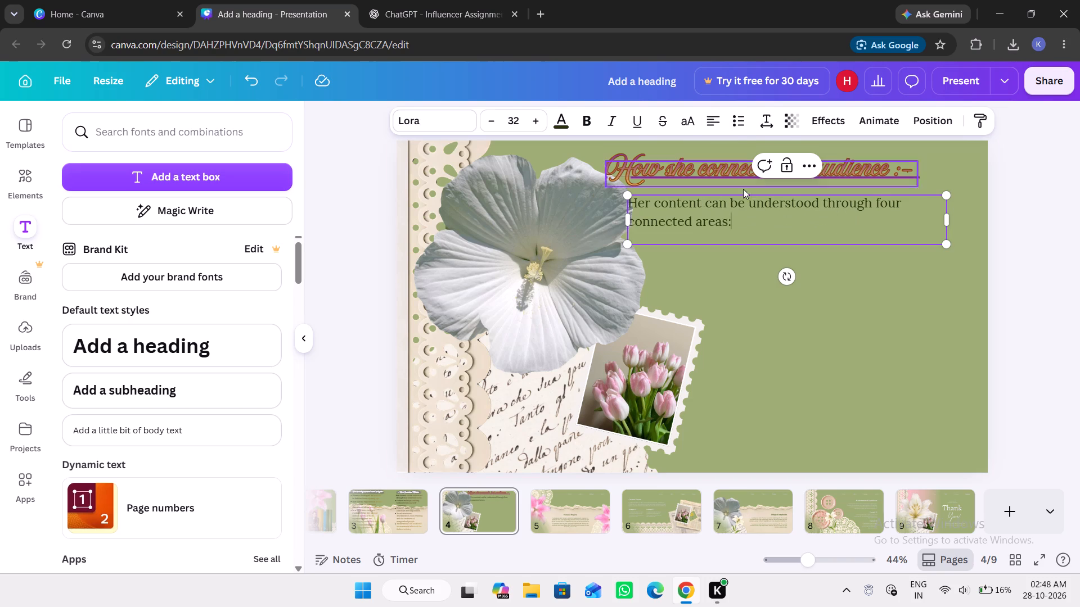
# Shift the left-aligned sentence slightly to the right beneath the heading so its text clears the white flower's petals.
pyautogui.click(768, 212)
pyautogui.moveTo(742, 216); pyautogui.dragTo(742, 216)
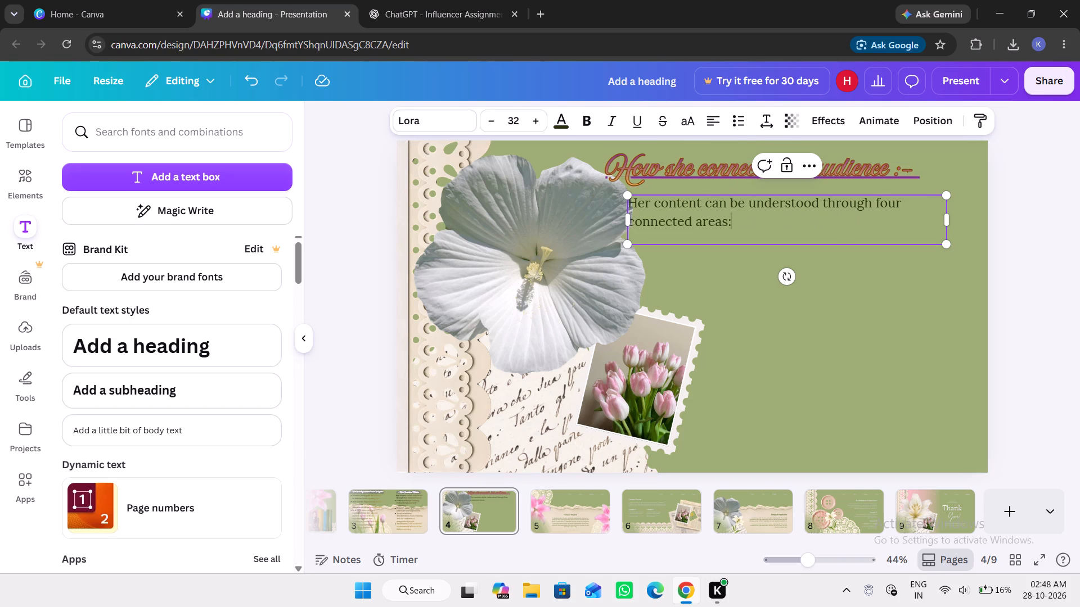
pyautogui.moveTo(742, 216); pyautogui.dragTo(768, 212)
pyautogui.click(768, 212)
pyautogui.moveTo(768, 212); pyautogui.dragTo(804, 203)
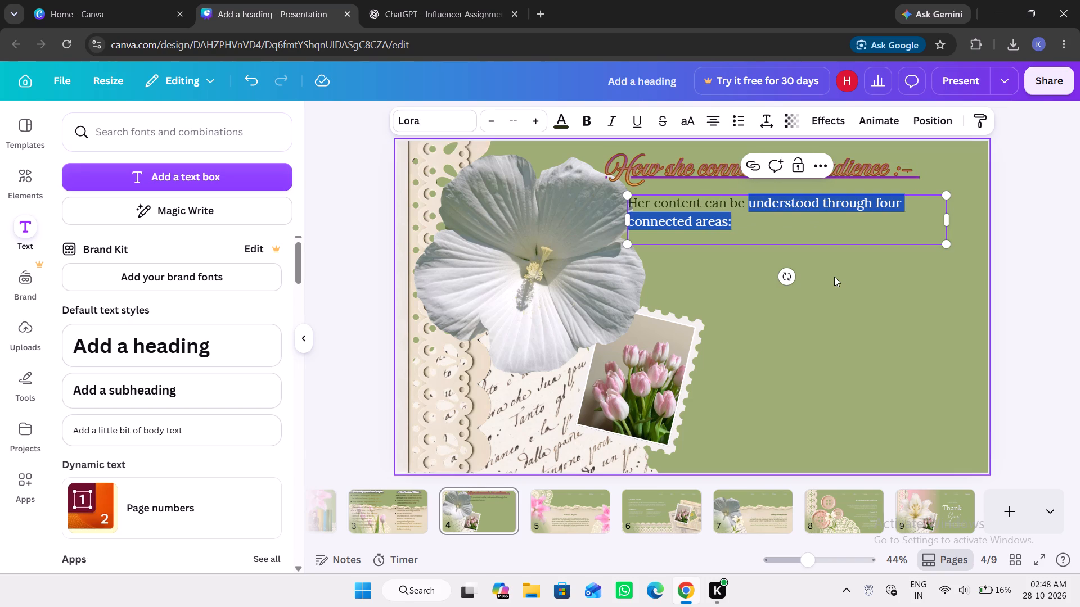
pyautogui.click(834, 277)
pyautogui.moveTo(832, 198); pyautogui.dragTo(852, 194)
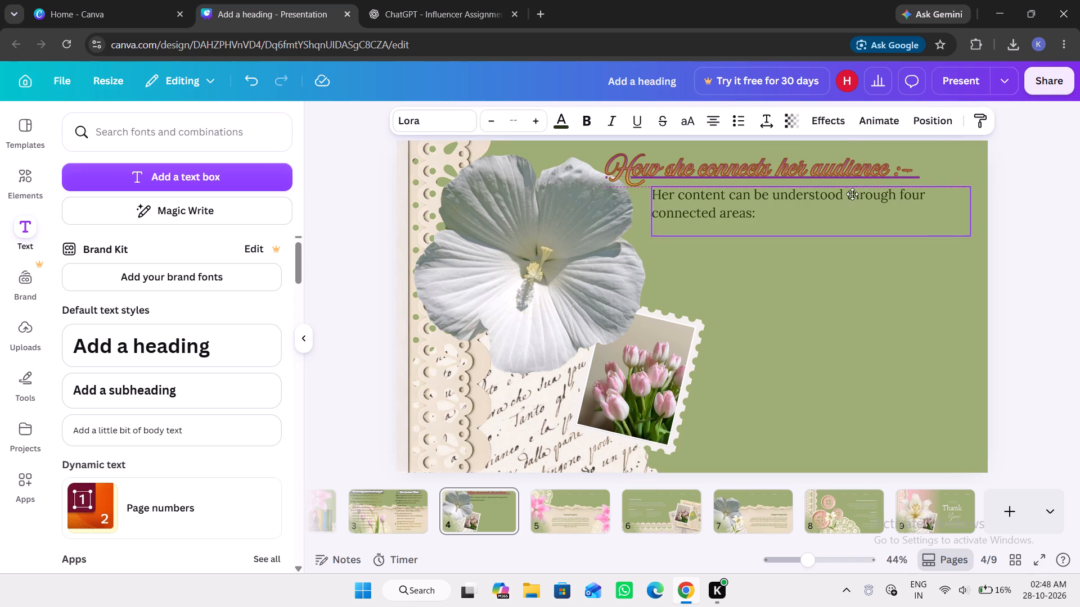
pyautogui.moveTo(852, 194); pyautogui.dragTo(843, 200)
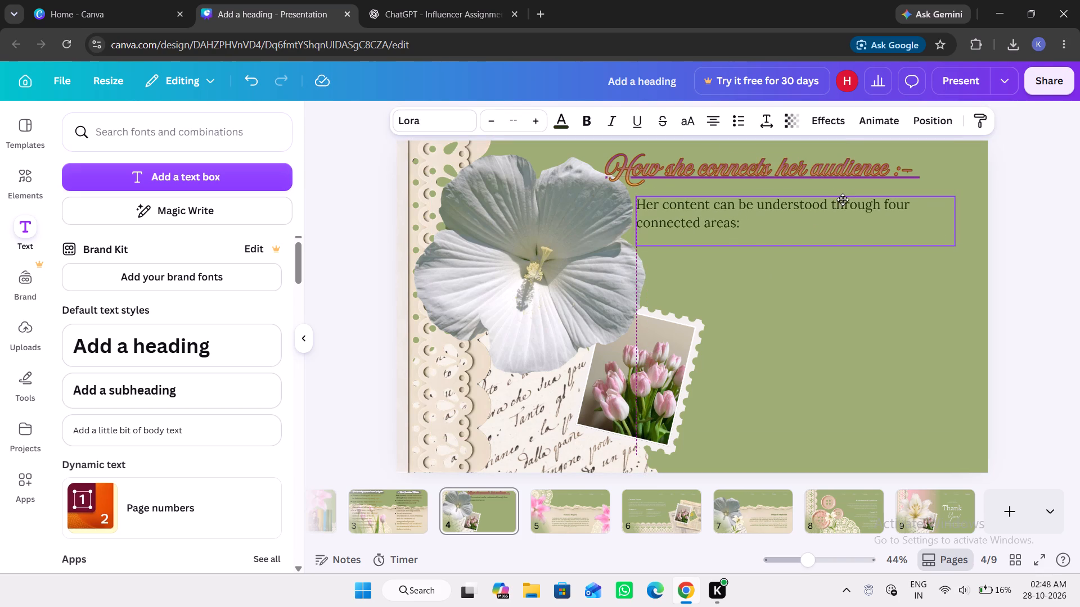
pyautogui.moveTo(843, 200); pyautogui.dragTo(846, 198)
pyautogui.click(845, 285)
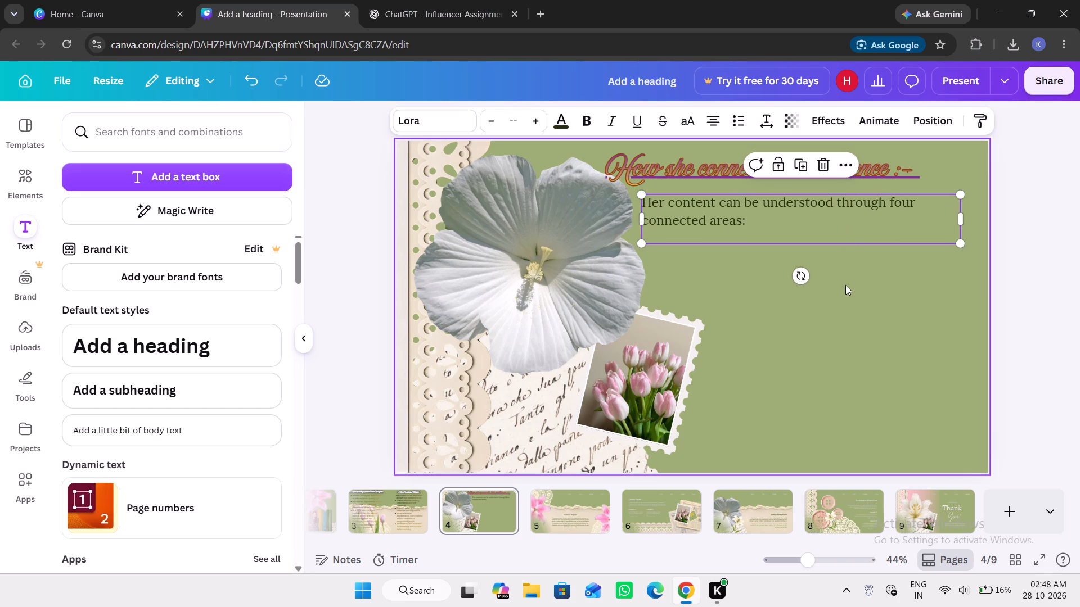
pyautogui.click(240, 176)
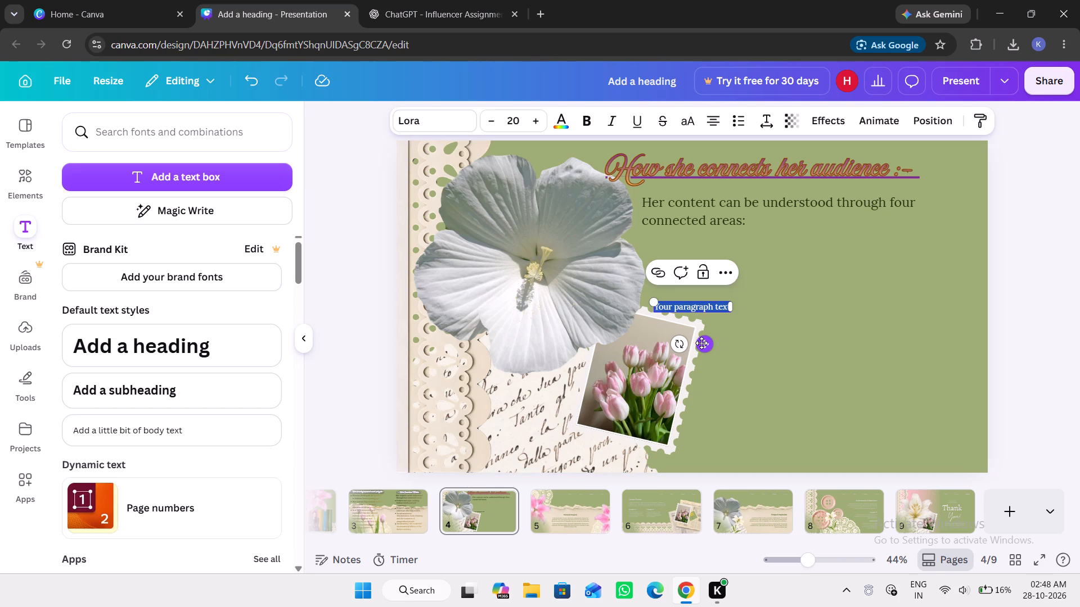
pyautogui.moveTo(701, 343); pyautogui.dragTo(699, 281)
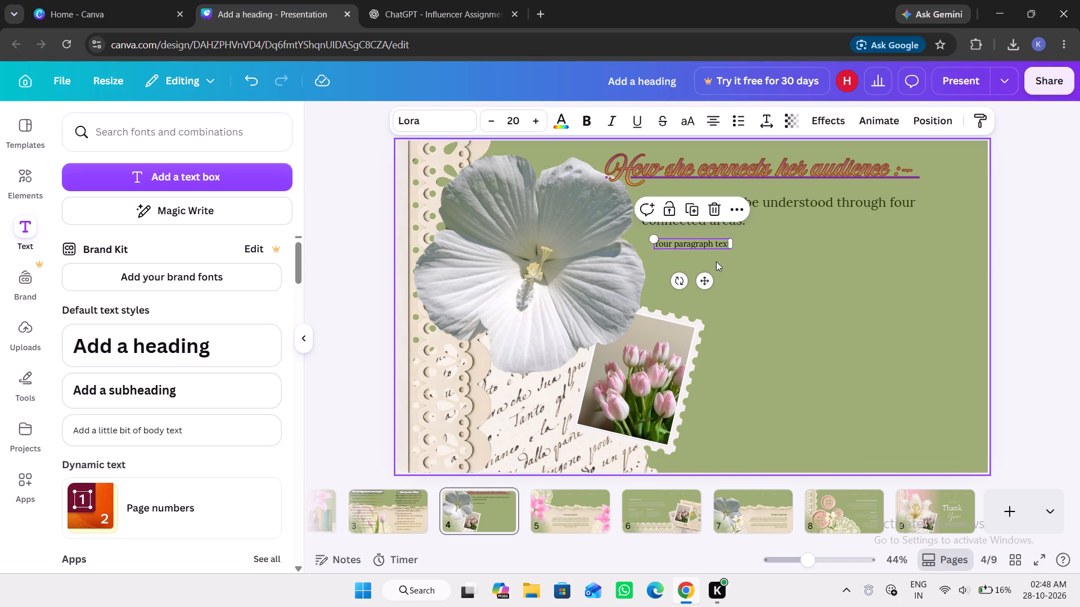
pyautogui.click(728, 242)
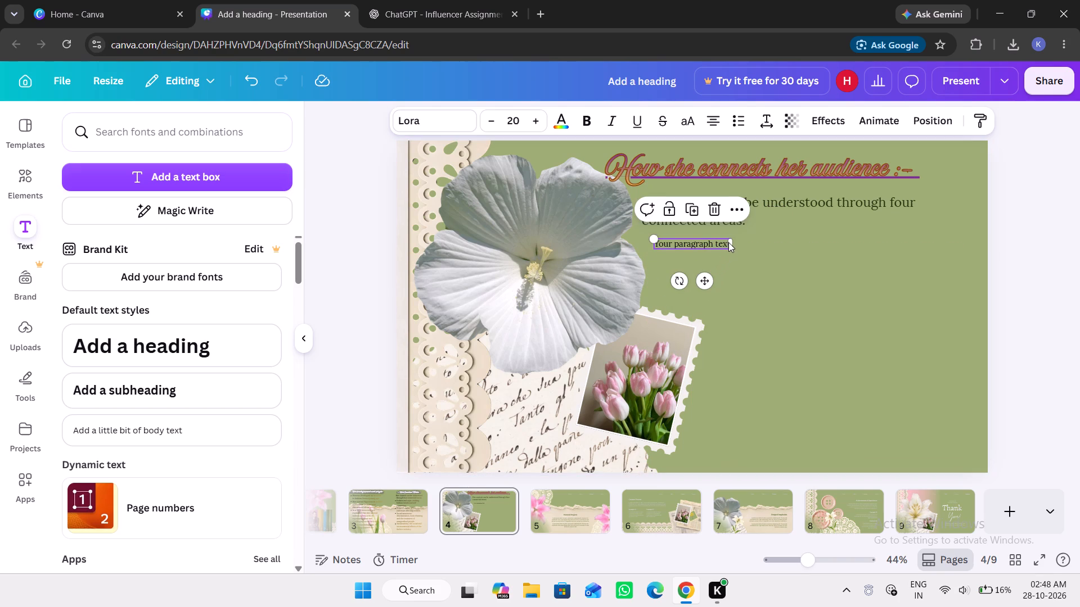
pyautogui.moveTo(728, 242); pyautogui.dragTo(820, 248)
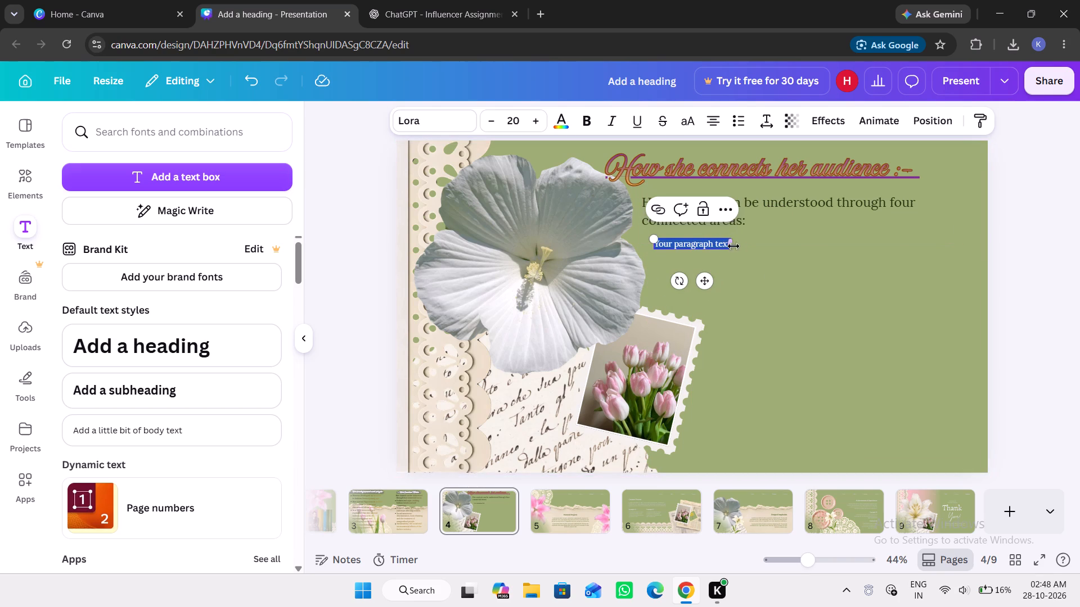
pyautogui.moveTo(731, 246); pyautogui.dragTo(877, 235)
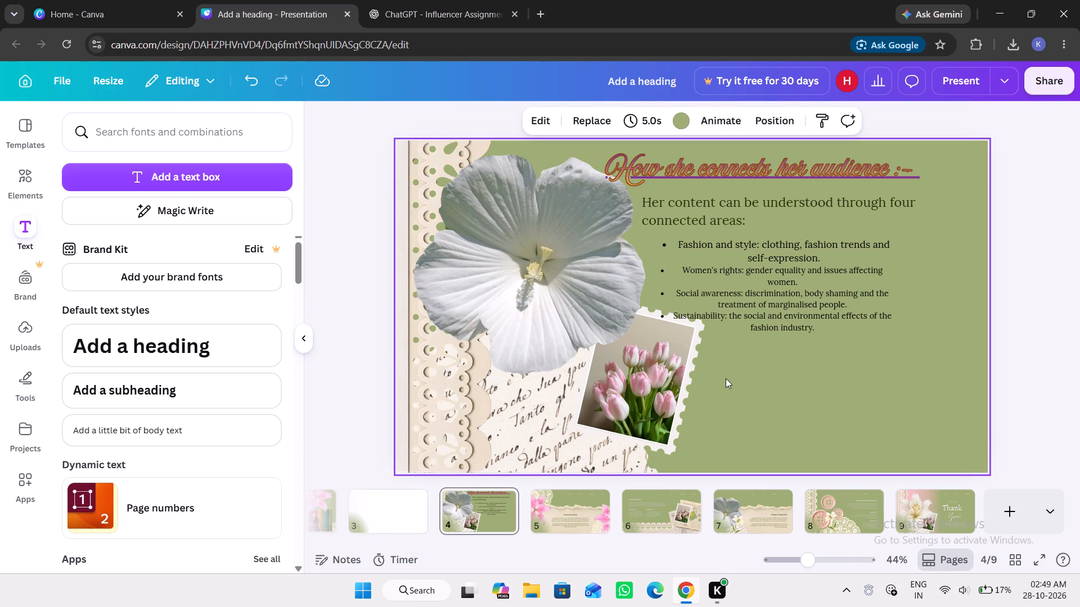
pyautogui.click(732, 312)
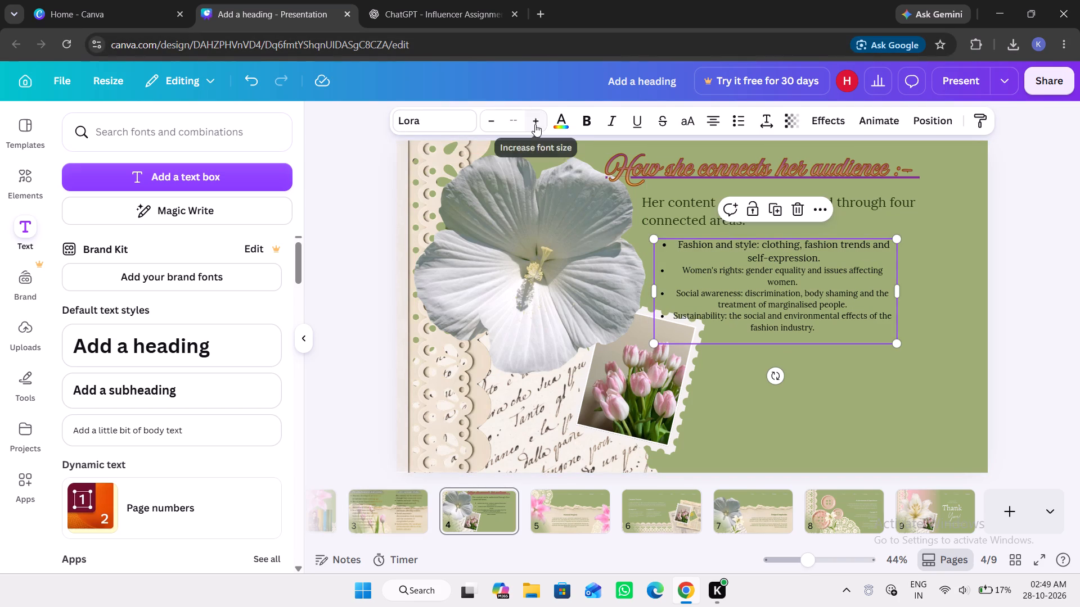
pyautogui.tripleClick(535, 124)
pyautogui.doubleClick(535, 124)
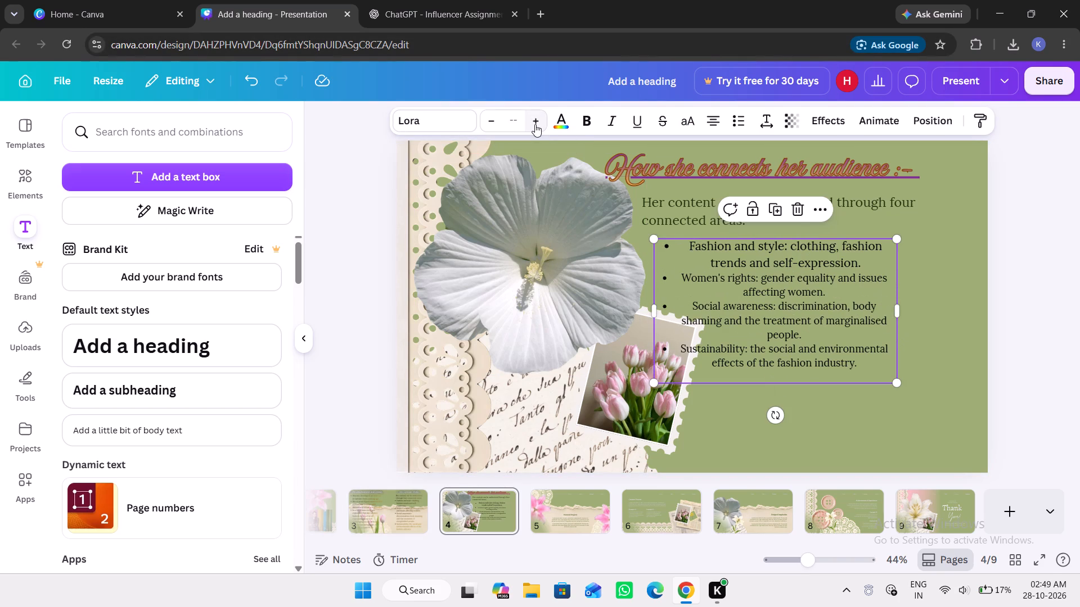
pyautogui.click(532, 124)
pyautogui.click(532, 124)
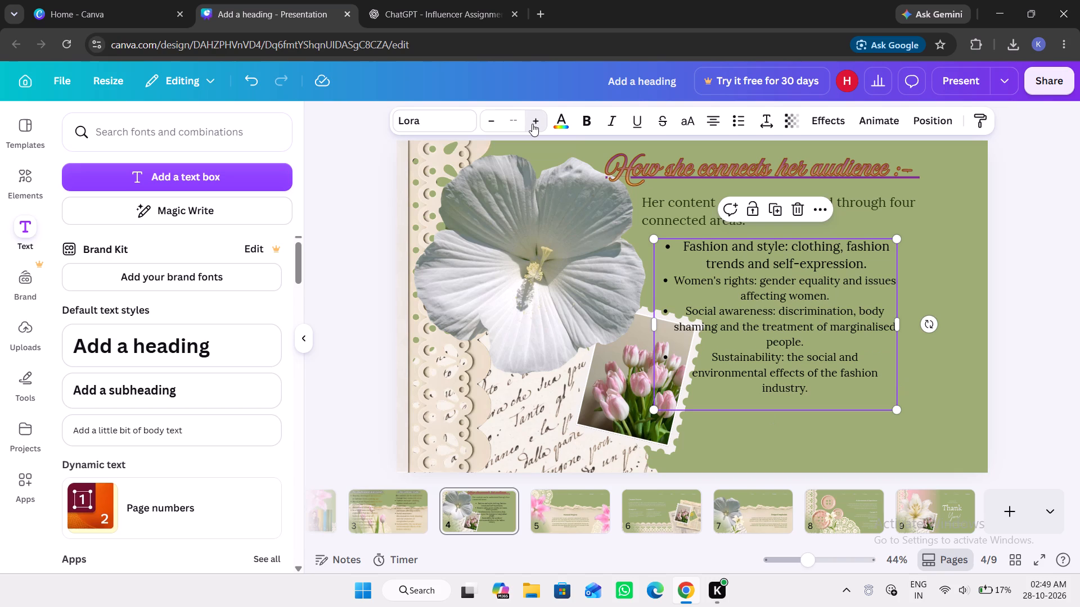
pyautogui.click(532, 124)
pyautogui.tripleClick(532, 124)
pyautogui.click(532, 124)
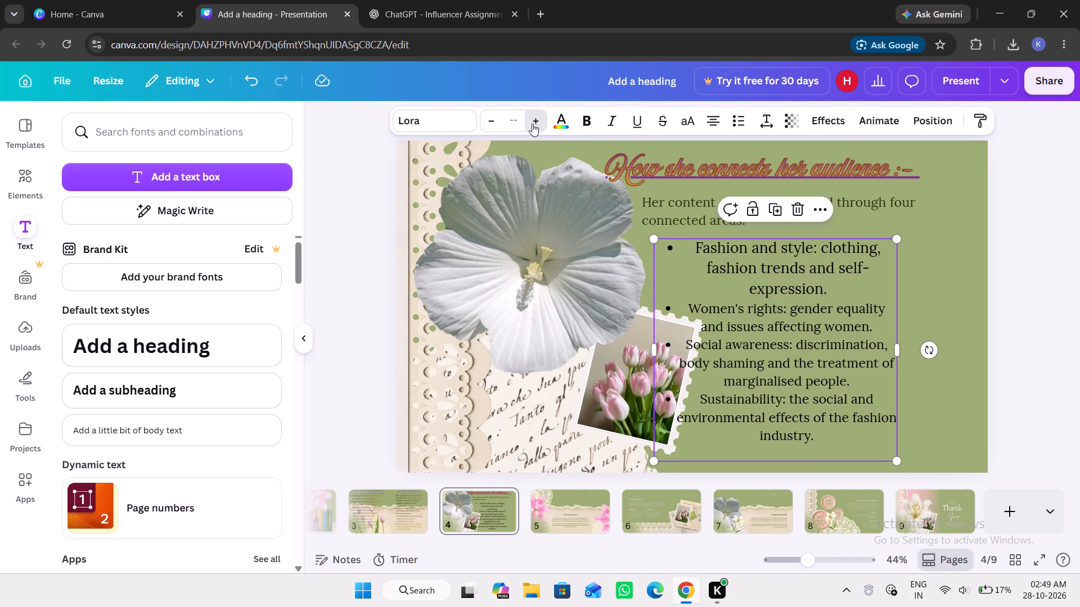
# Set the font size of the "Fashion and style" bullet to 32.
pyautogui.click(796, 253)
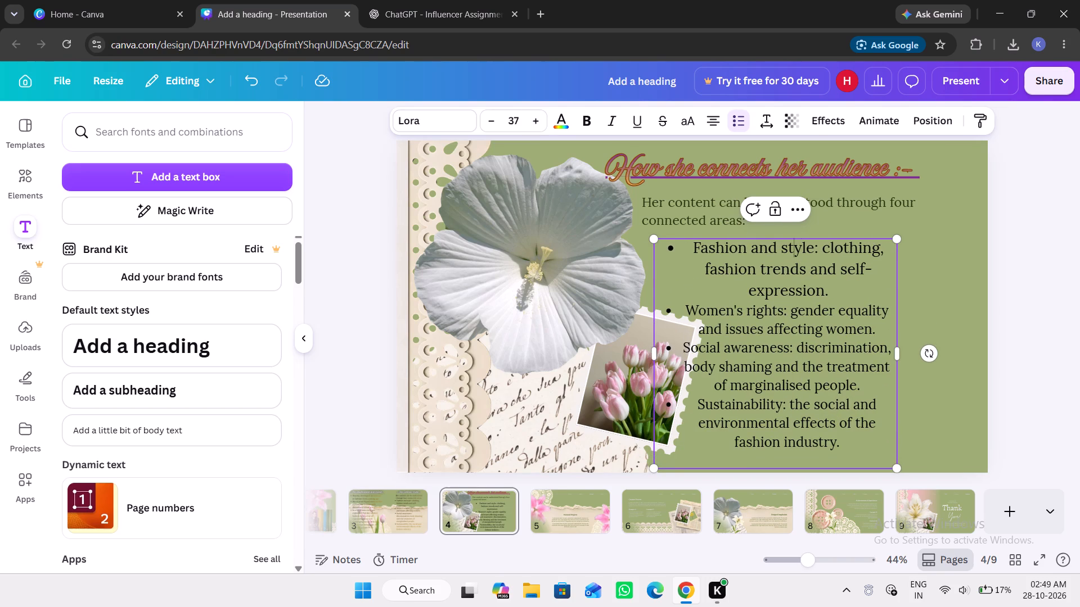
pyautogui.click(775, 289)
pyautogui.click(493, 128)
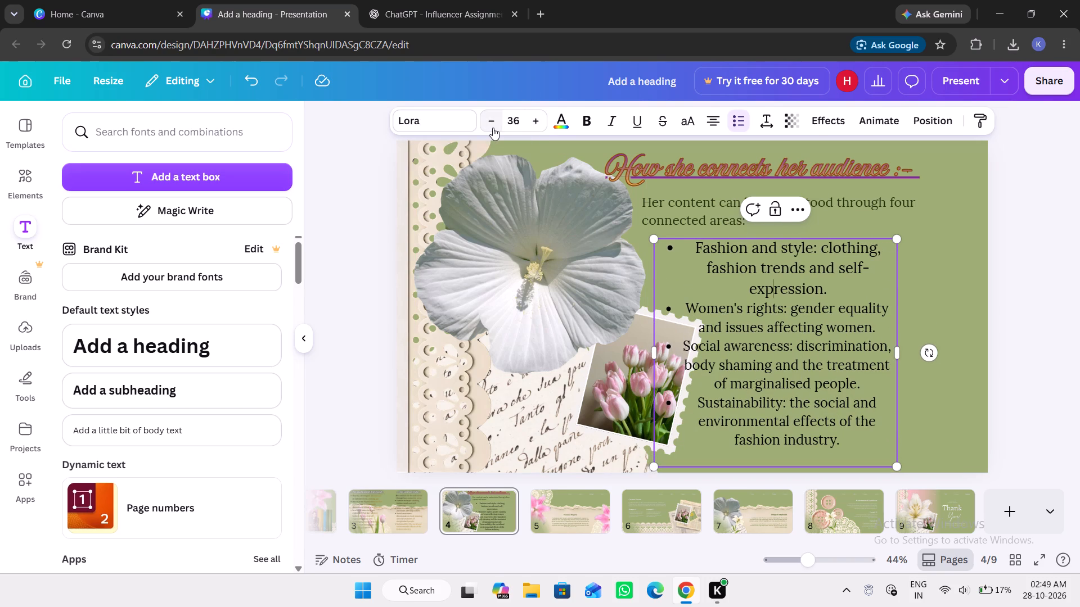
pyautogui.click(493, 128)
pyautogui.tripleClick(493, 128)
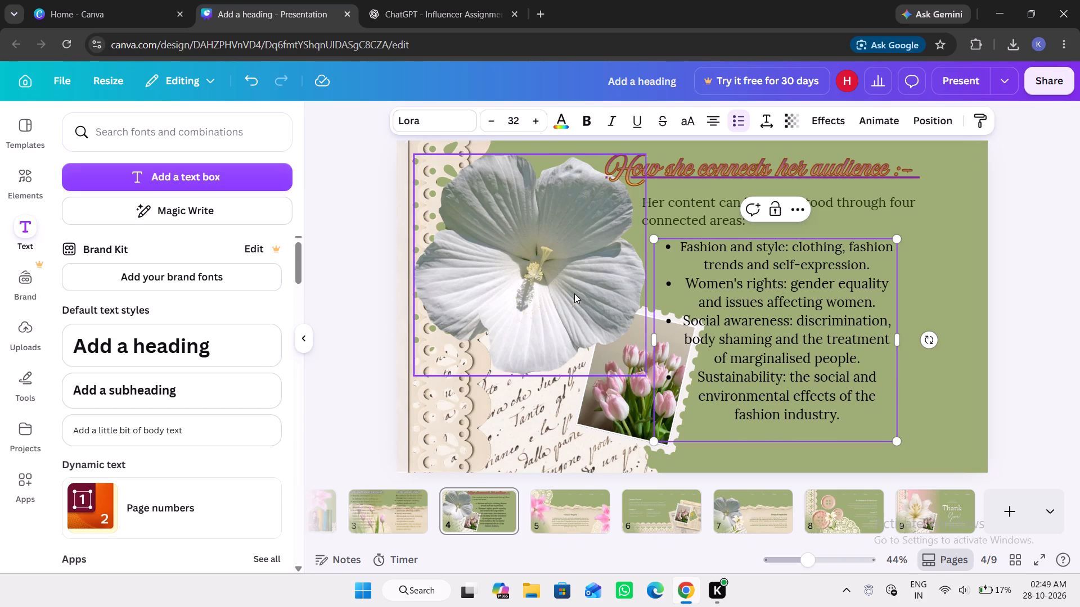
# Remove and reapply the bullets on all four content-niche items so the whole list is left-aligned.
pyautogui.click(679, 275)
pyautogui.click(676, 252)
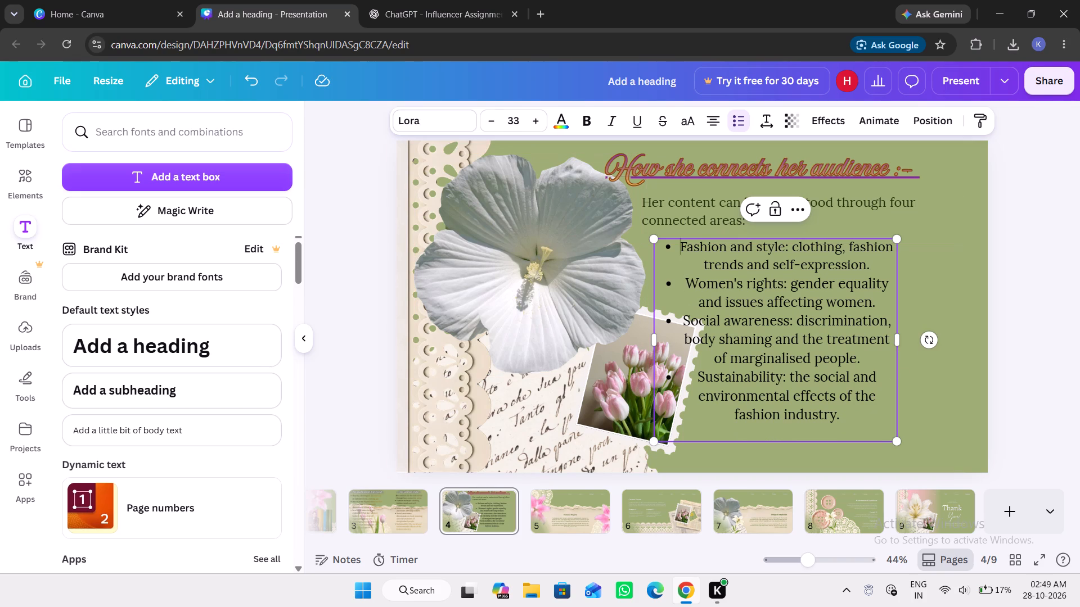
pyautogui.press('BackSpace')
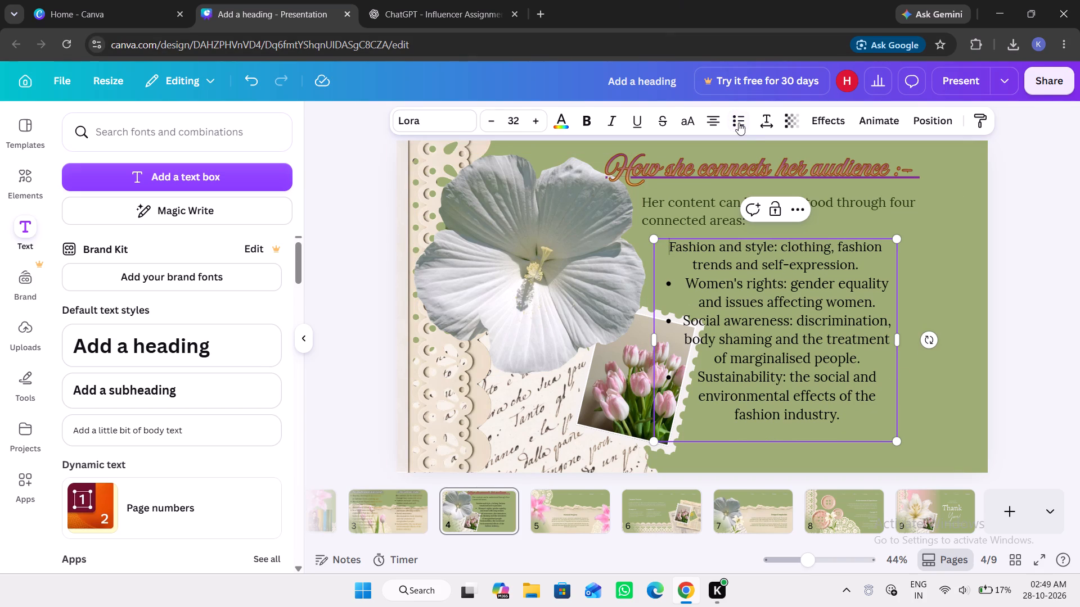
pyautogui.click(740, 123)
pyautogui.click(686, 281)
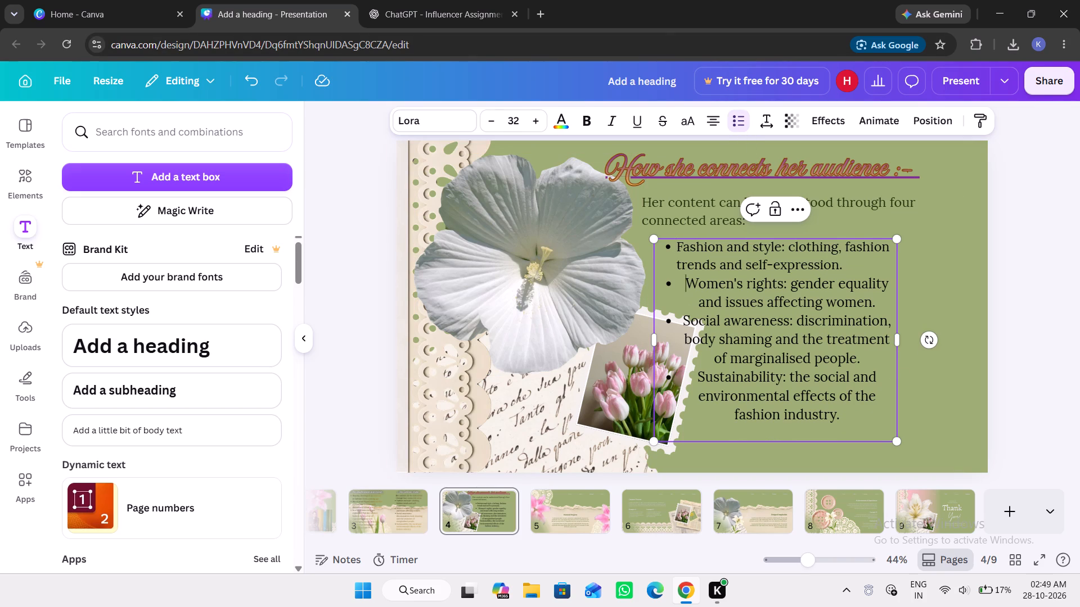
pyautogui.press('BackSpace')
pyautogui.click(735, 117)
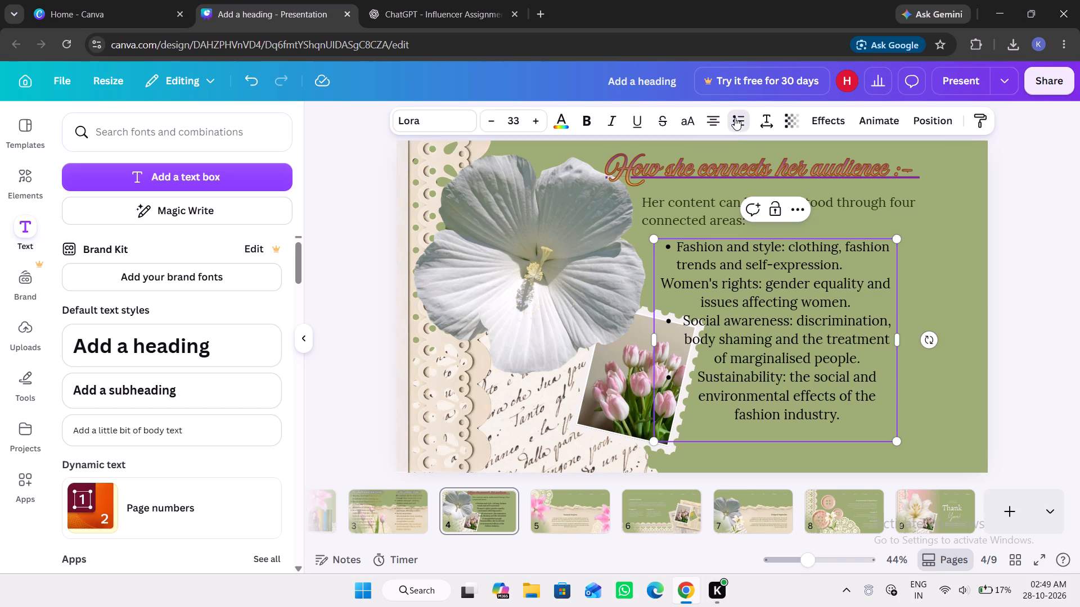
pyautogui.click(686, 324)
pyautogui.press('BackSpace')
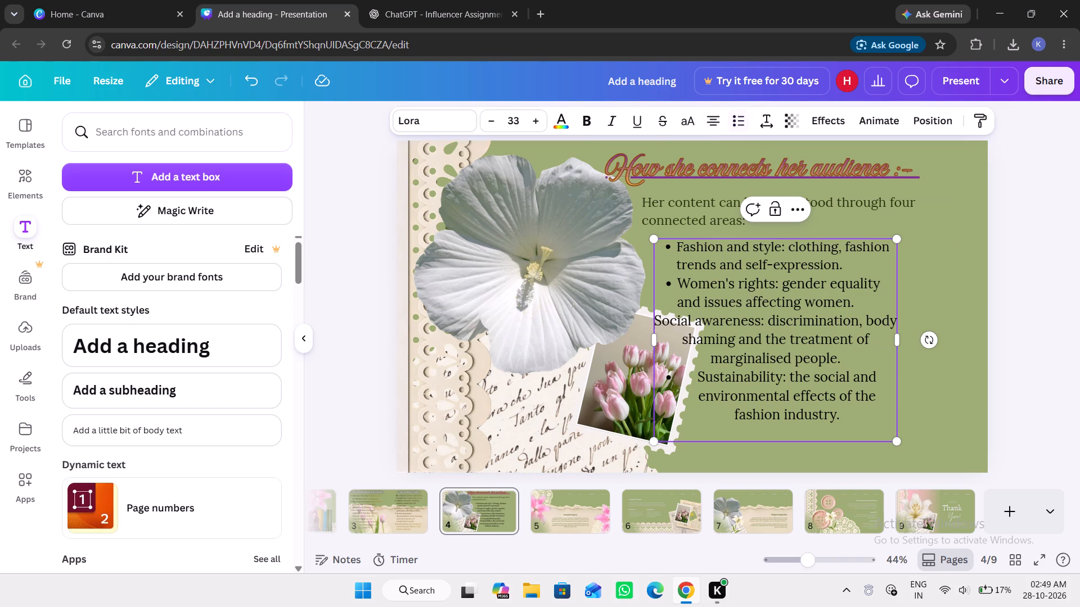
pyautogui.click(735, 130)
pyautogui.click(694, 381)
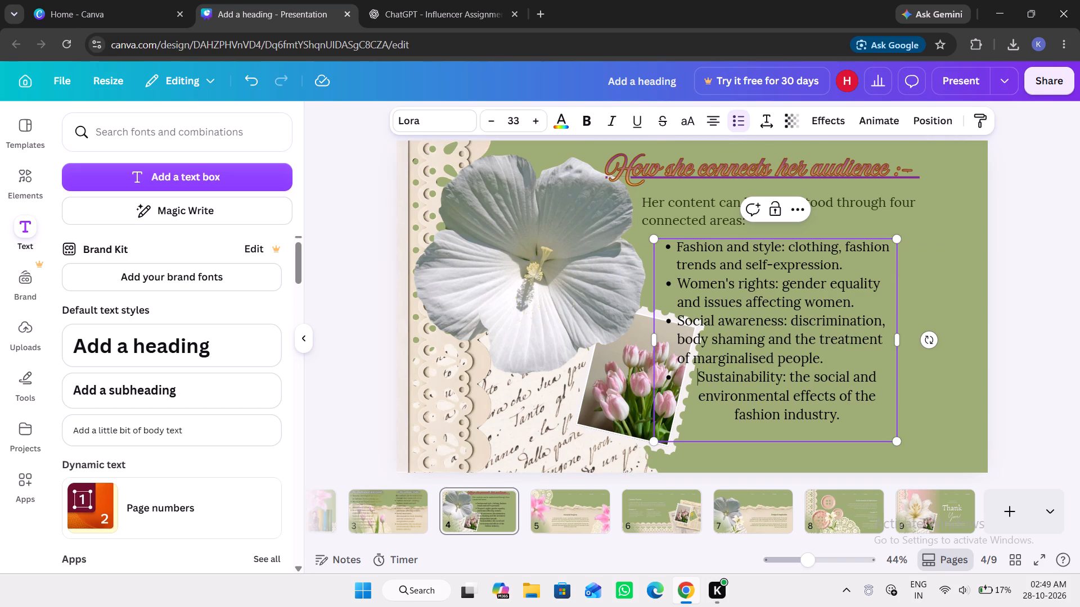
pyautogui.press('BackSpace')
pyautogui.press('BackSpace')
pyautogui.press('Return')
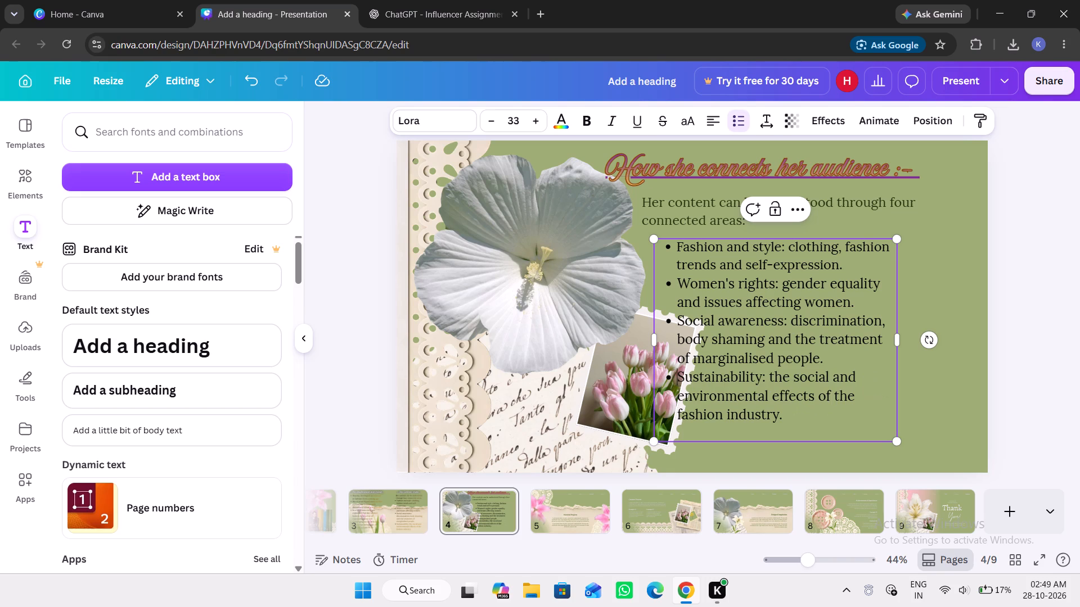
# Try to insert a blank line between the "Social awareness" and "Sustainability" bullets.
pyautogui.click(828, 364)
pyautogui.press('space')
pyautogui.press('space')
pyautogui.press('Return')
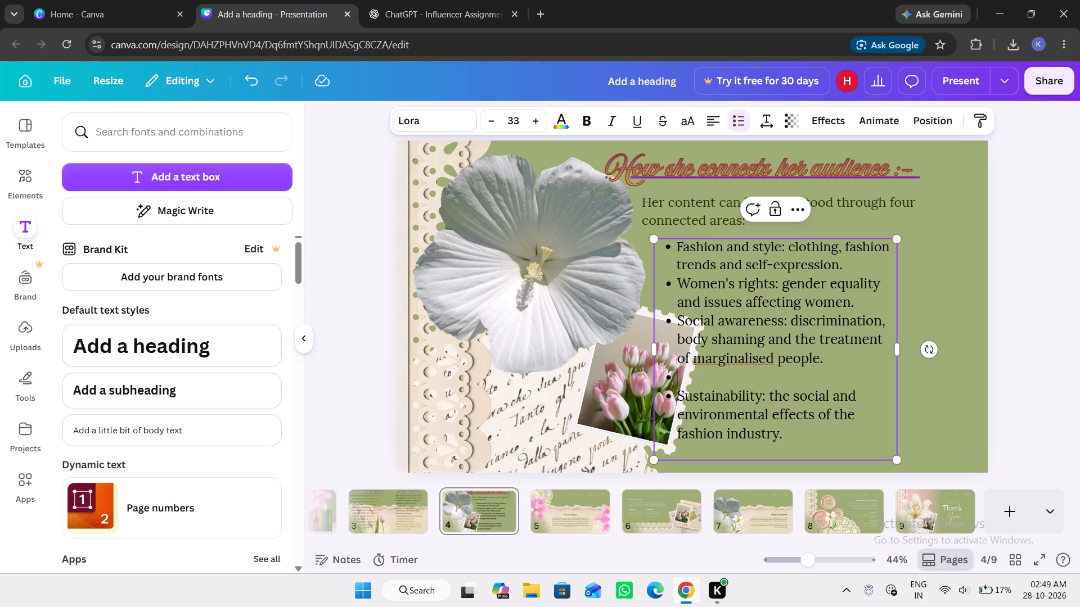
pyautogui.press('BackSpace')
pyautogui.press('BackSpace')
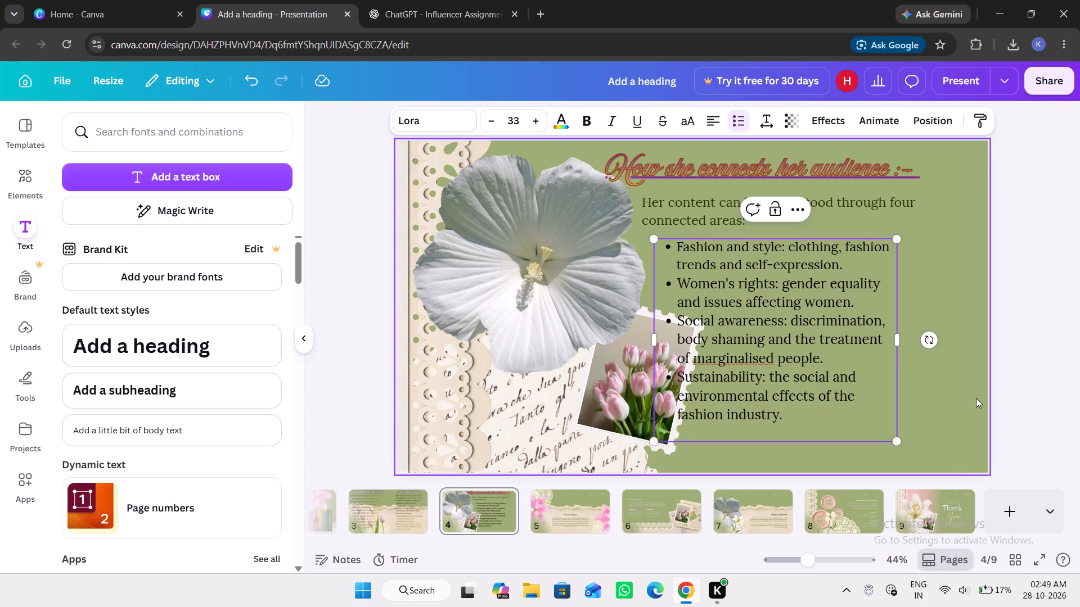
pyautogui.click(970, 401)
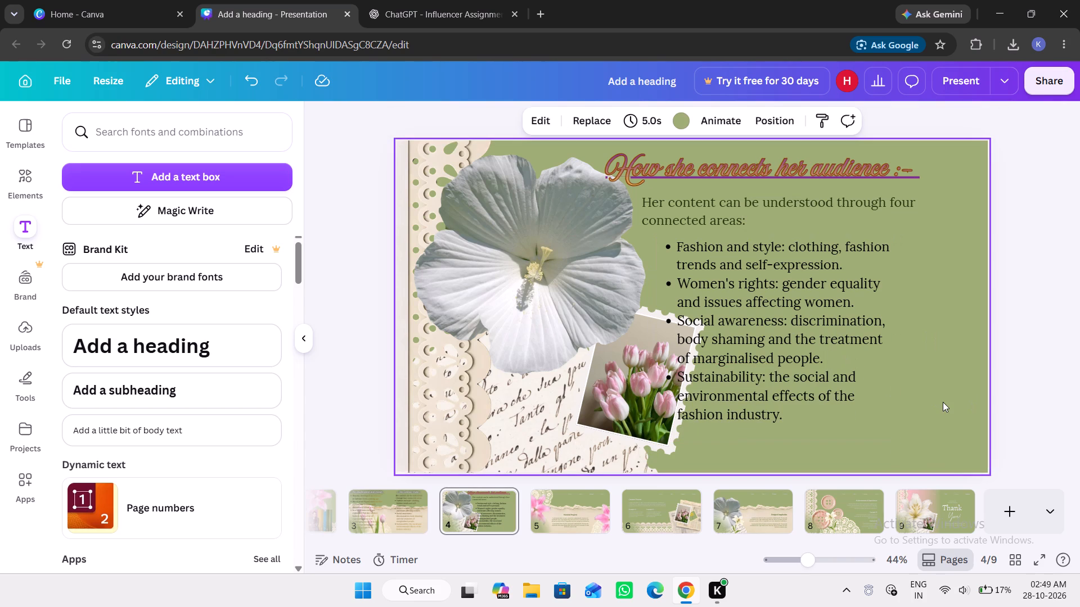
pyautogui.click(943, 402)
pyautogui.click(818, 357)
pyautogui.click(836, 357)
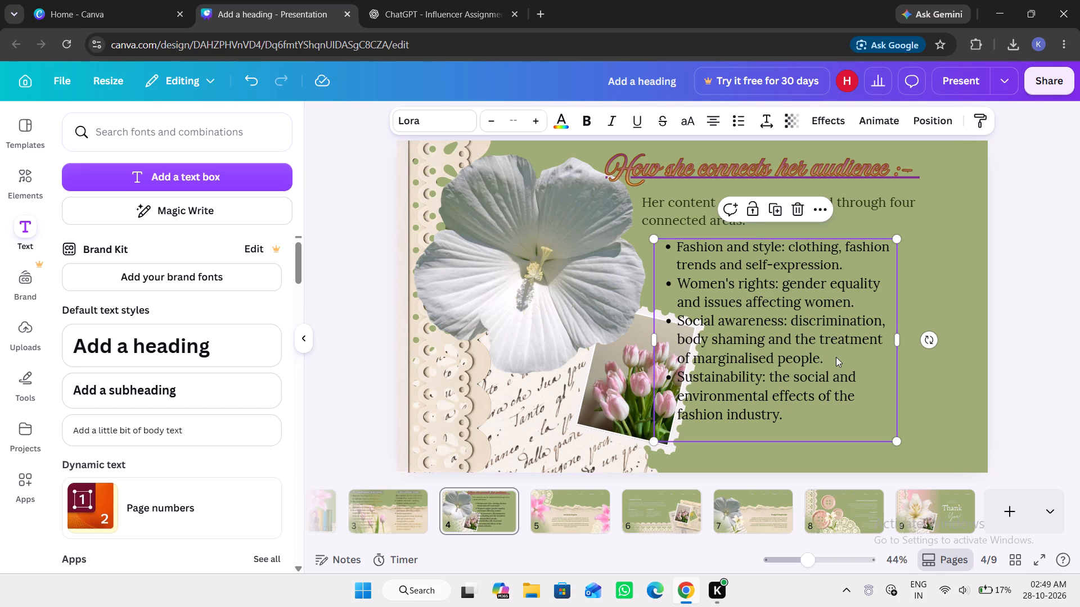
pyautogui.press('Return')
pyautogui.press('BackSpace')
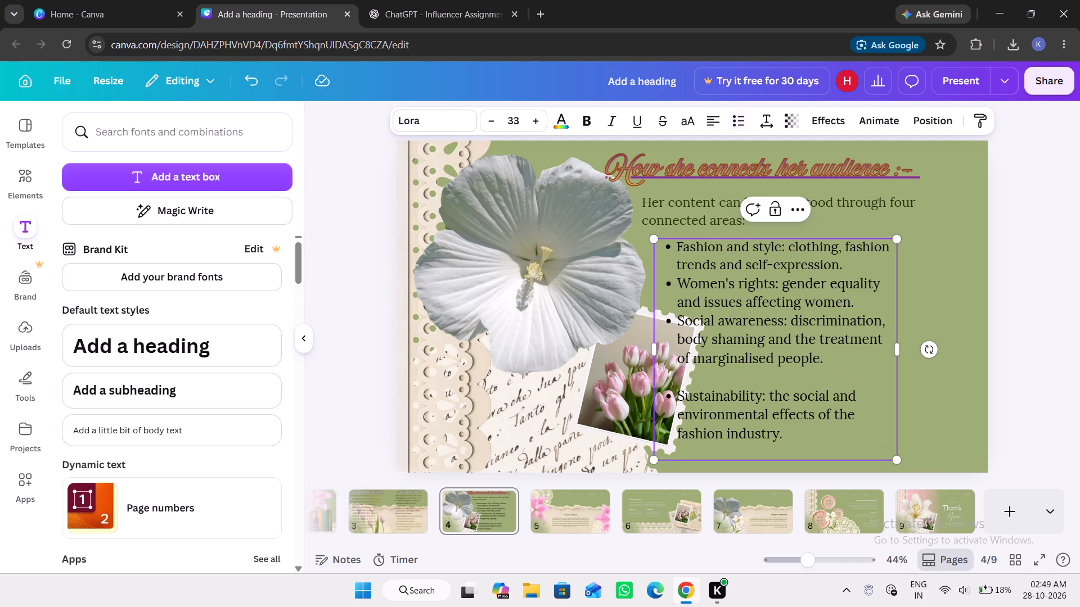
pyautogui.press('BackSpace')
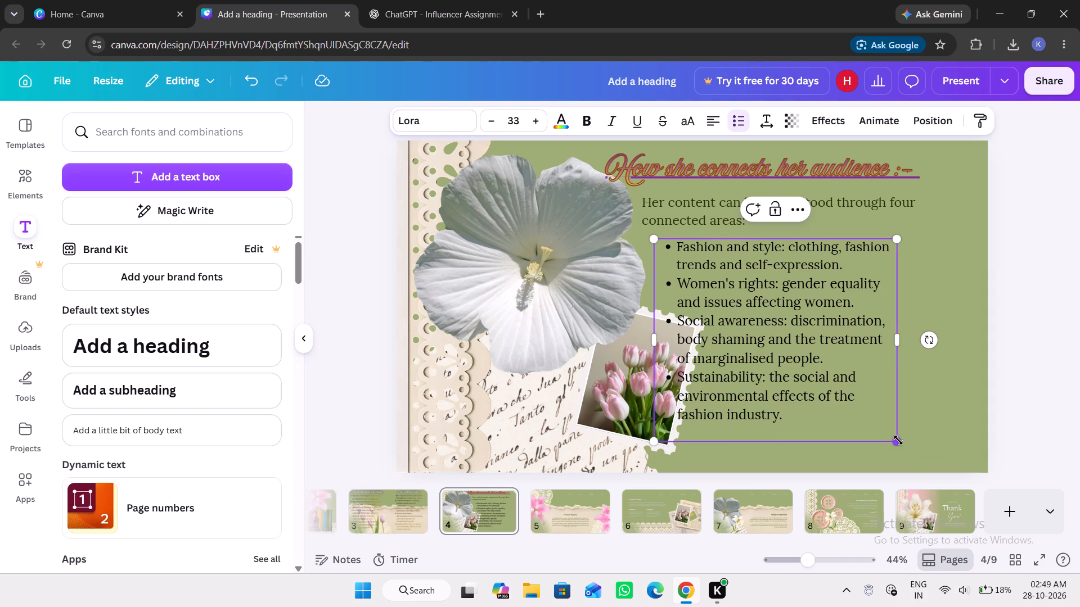
# Enlarge the bullet list's text to size 35.8 and narrow its text box to a width of about 811.
pyautogui.moveTo(898, 440); pyautogui.dragTo(919, 455)
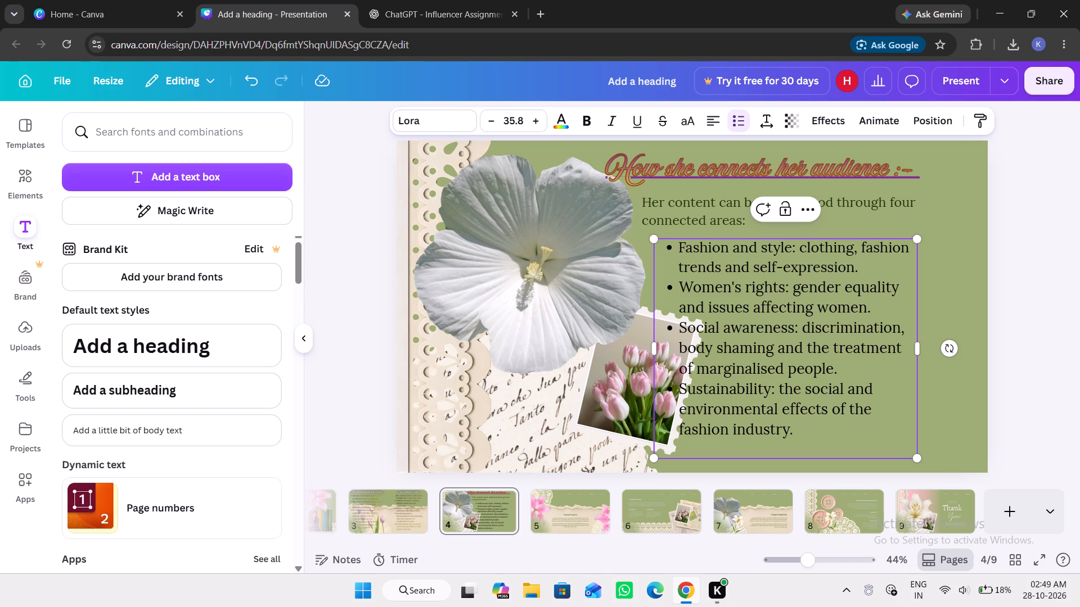
pyautogui.moveTo(647, 345); pyautogui.dragTo(677, 345)
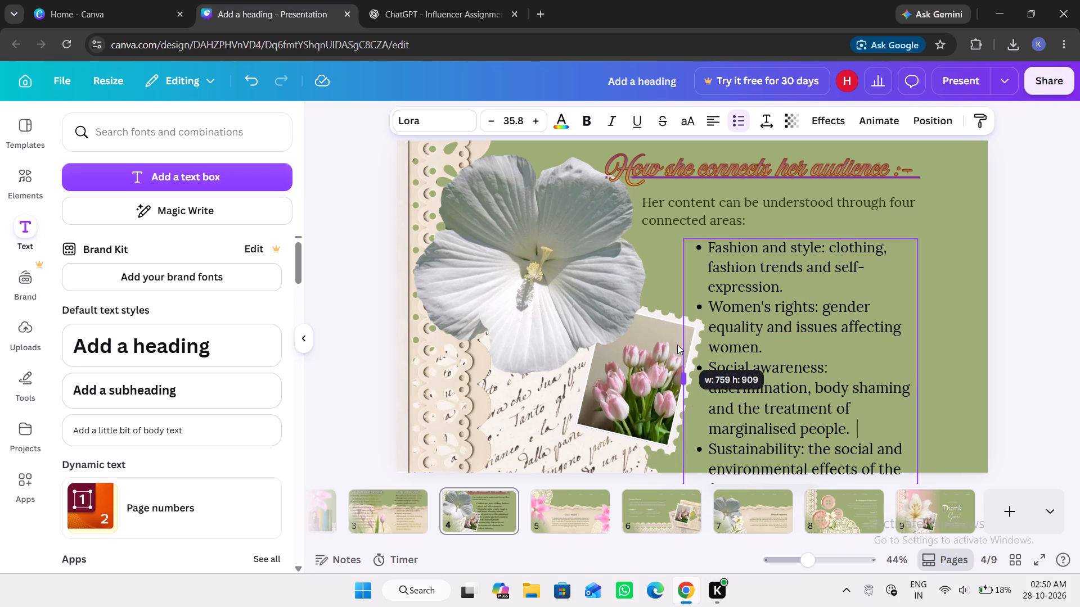
pyautogui.moveTo(677, 345); pyautogui.dragTo(652, 328)
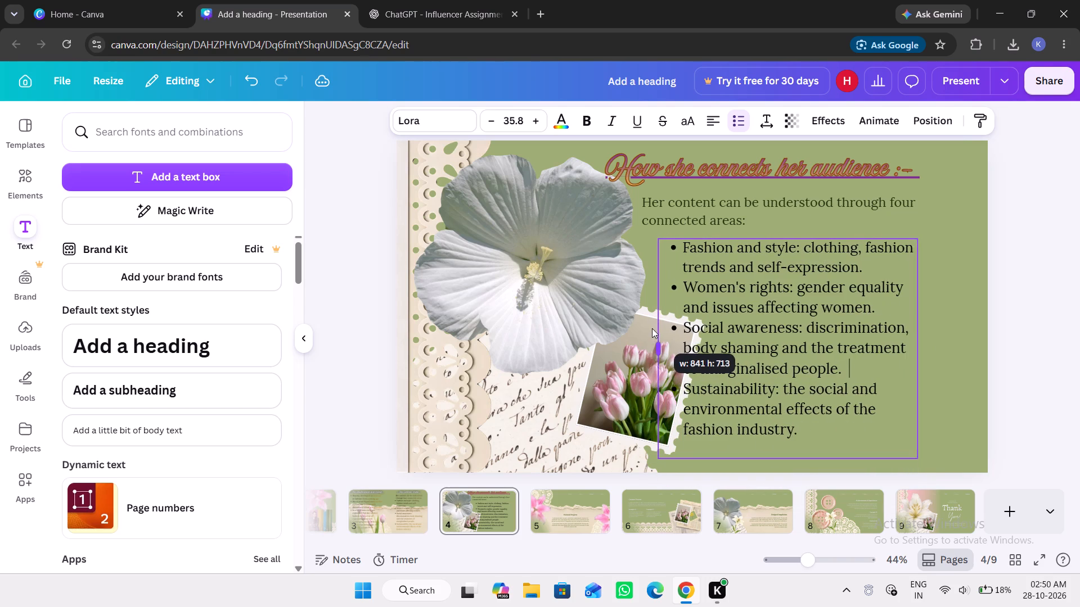
pyautogui.moveTo(652, 328); pyautogui.dragTo(661, 329)
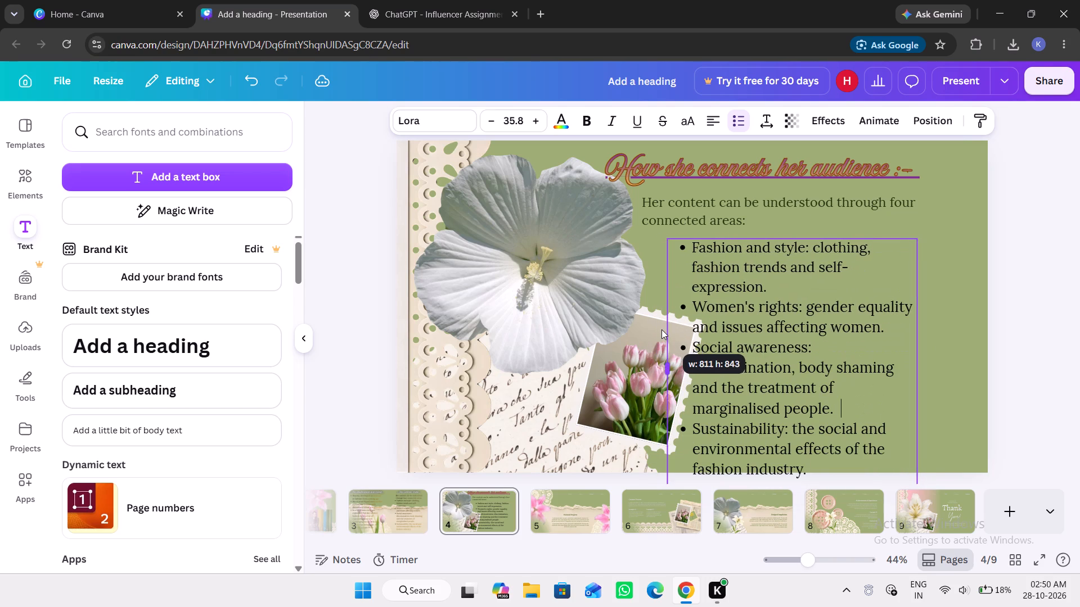
pyautogui.moveTo(661, 329); pyautogui.dragTo(660, 329)
# Move the introductory sentence slightly upward, closer to the slide heading.
pyautogui.moveTo(768, 253); pyautogui.dragTo(768, 241)
pyautogui.doubleClick(776, 235)
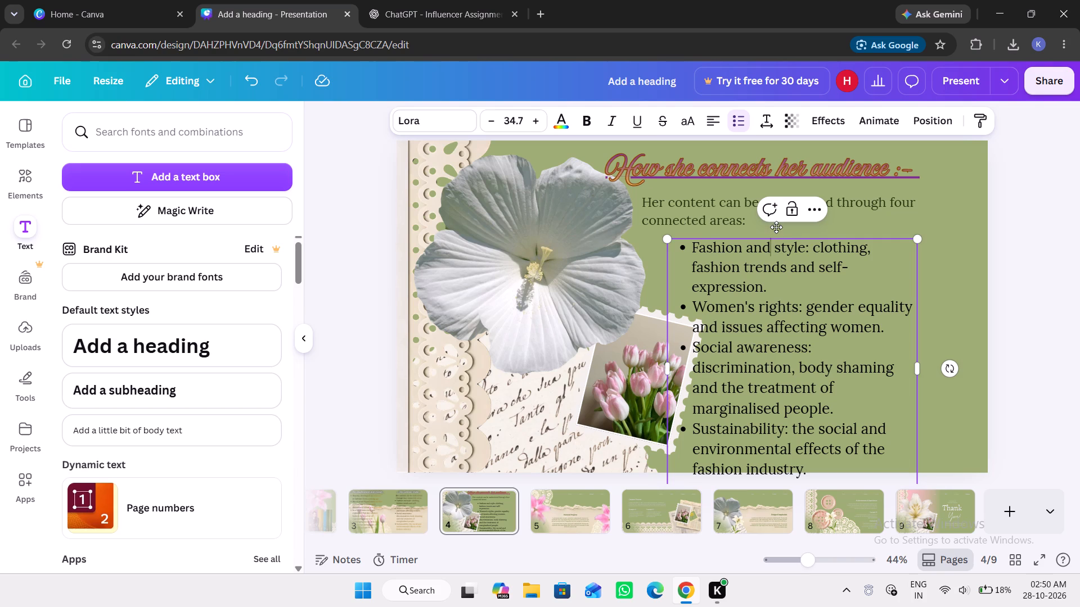
# Move the four-bullet list up so it sits directly beneath the introductory sentence and its last line fits on the slide.
pyautogui.click(790, 264)
pyautogui.click(790, 275)
pyautogui.click(900, 303)
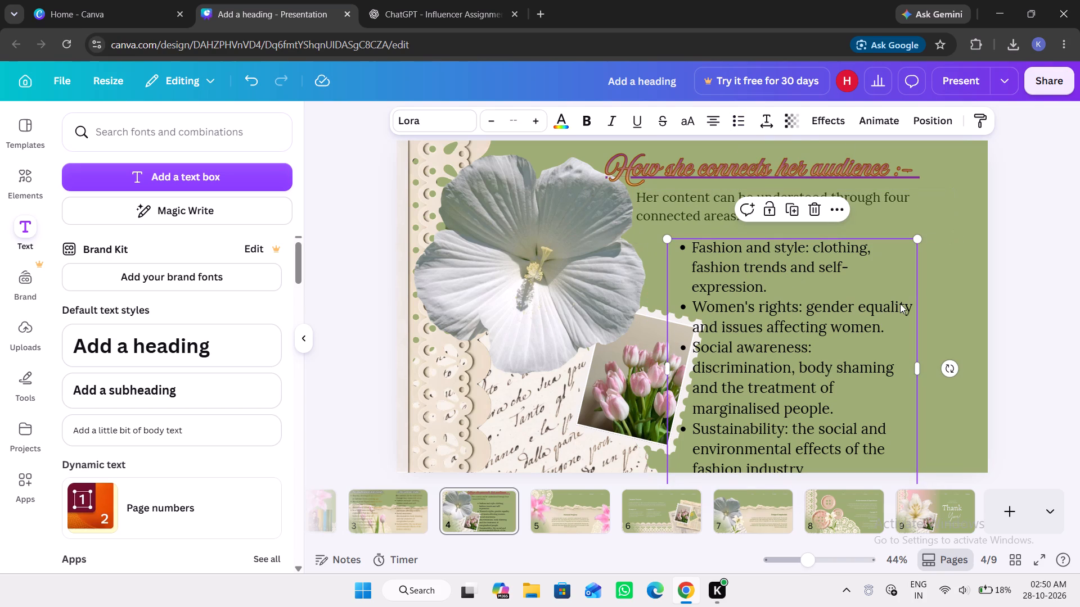
pyautogui.moveTo(861, 315); pyautogui.dragTo(863, 300)
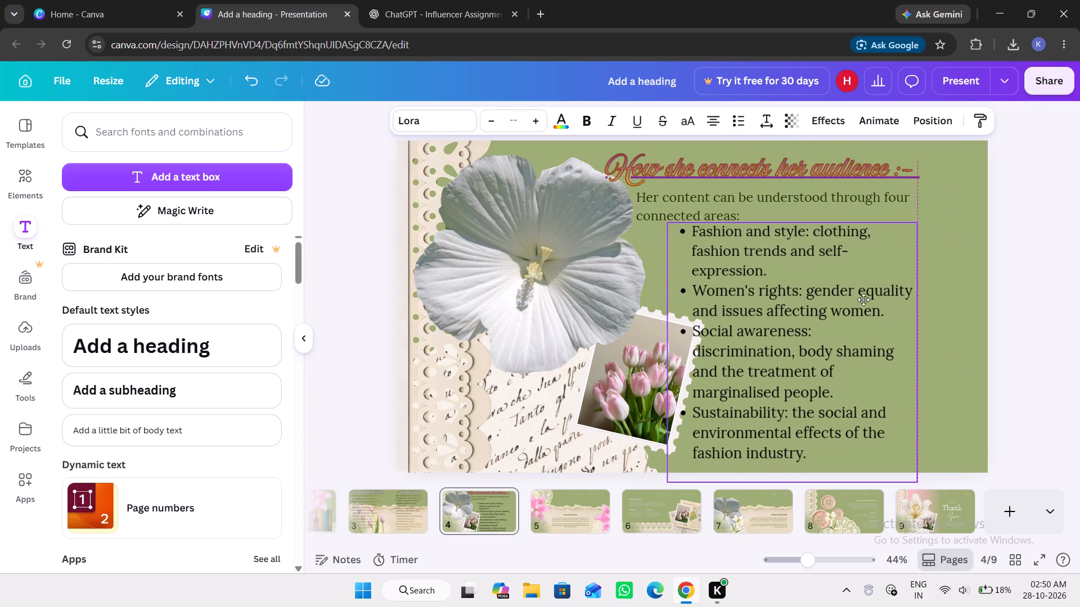
pyautogui.moveTo(863, 300); pyautogui.dragTo(866, 304)
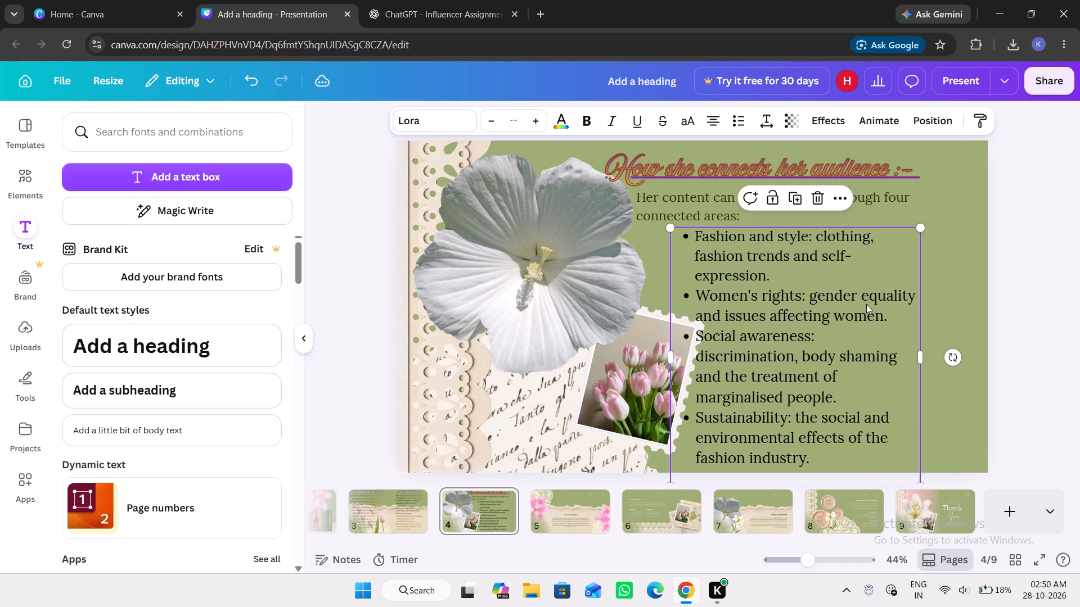
pyautogui.click(955, 272)
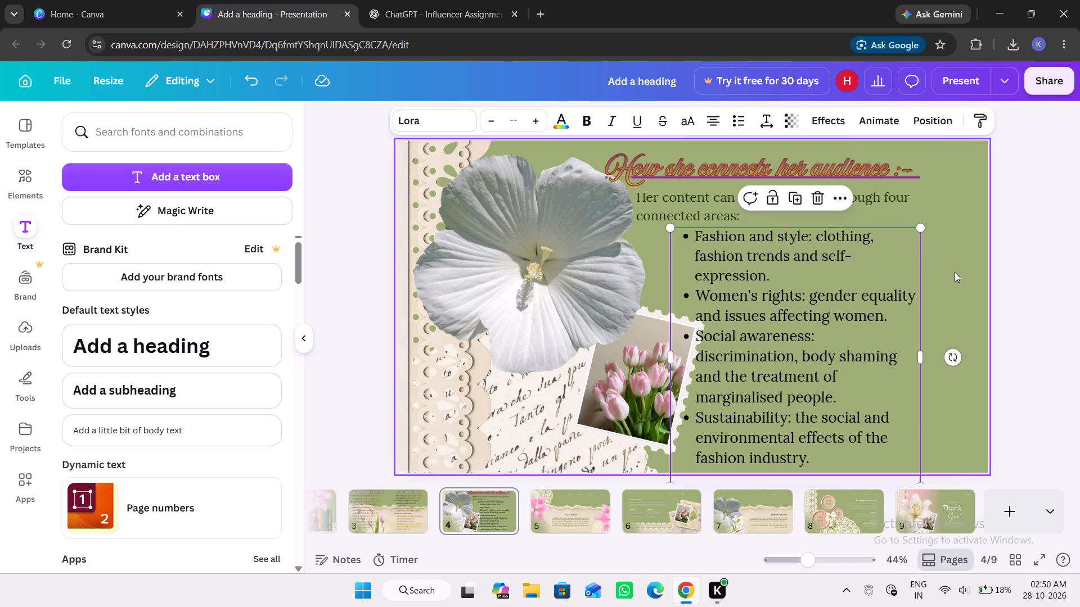
# Make the introductory sentence "Her content can be understood through four connected areas:" bold.
pyautogui.click(742, 204)
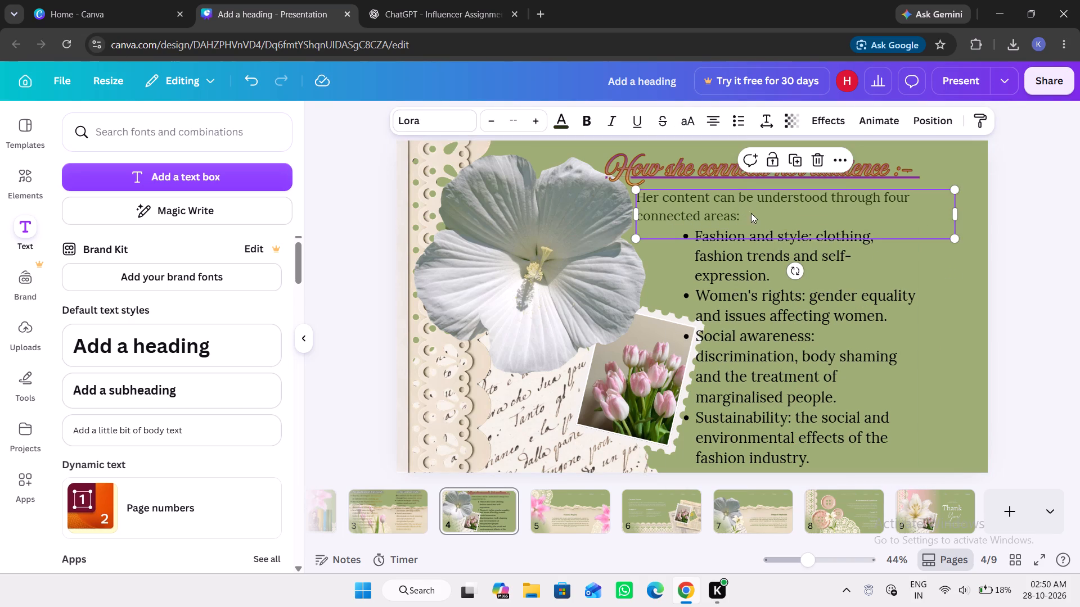
pyautogui.click(588, 131)
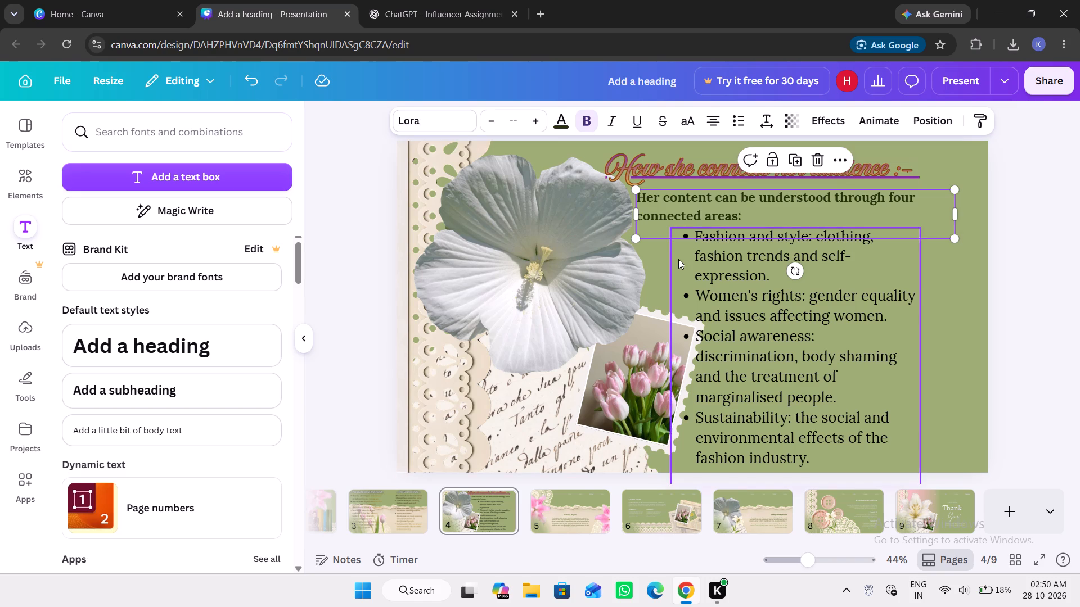
pyautogui.click(663, 257)
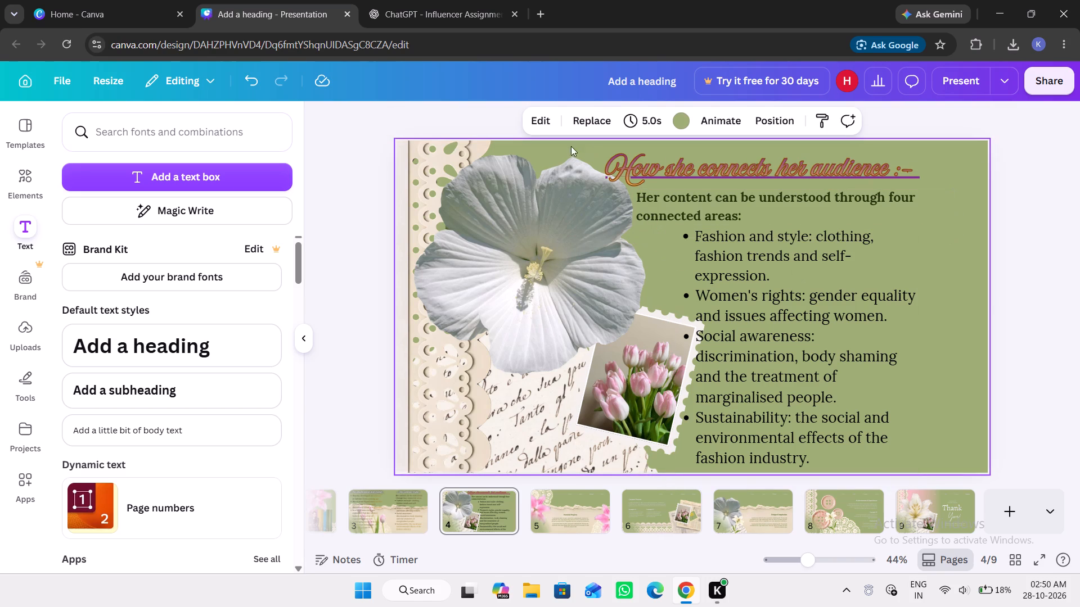
# Recolour the four-bullet list's text, trying dark brown from the lace photo colours and then olive green from the tulip photo colours.
pyautogui.click(735, 244)
pyautogui.click(562, 119)
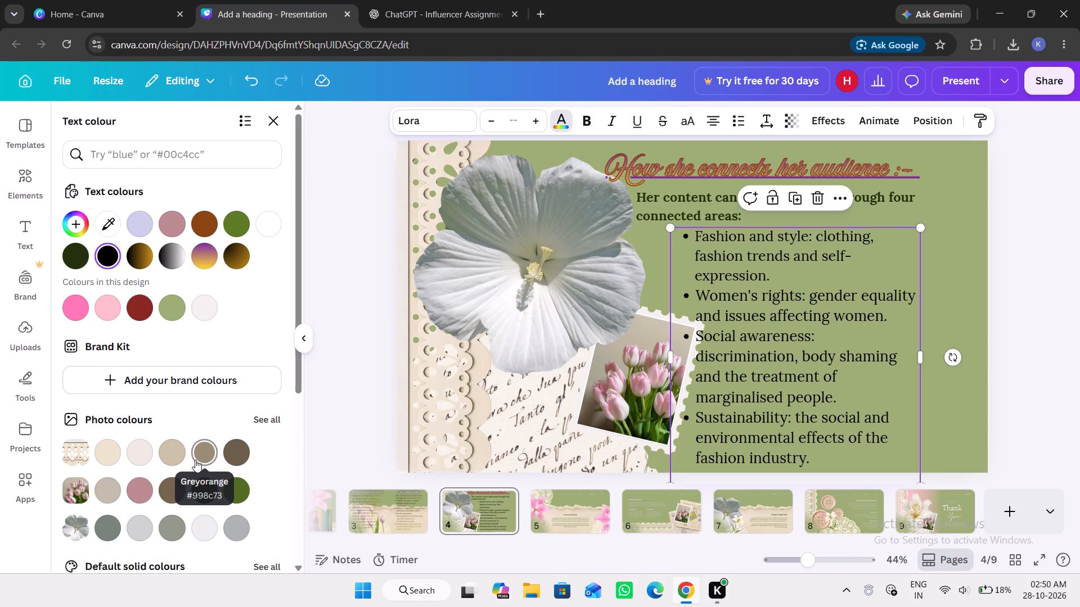
pyautogui.scroll(-4, 195, 460)
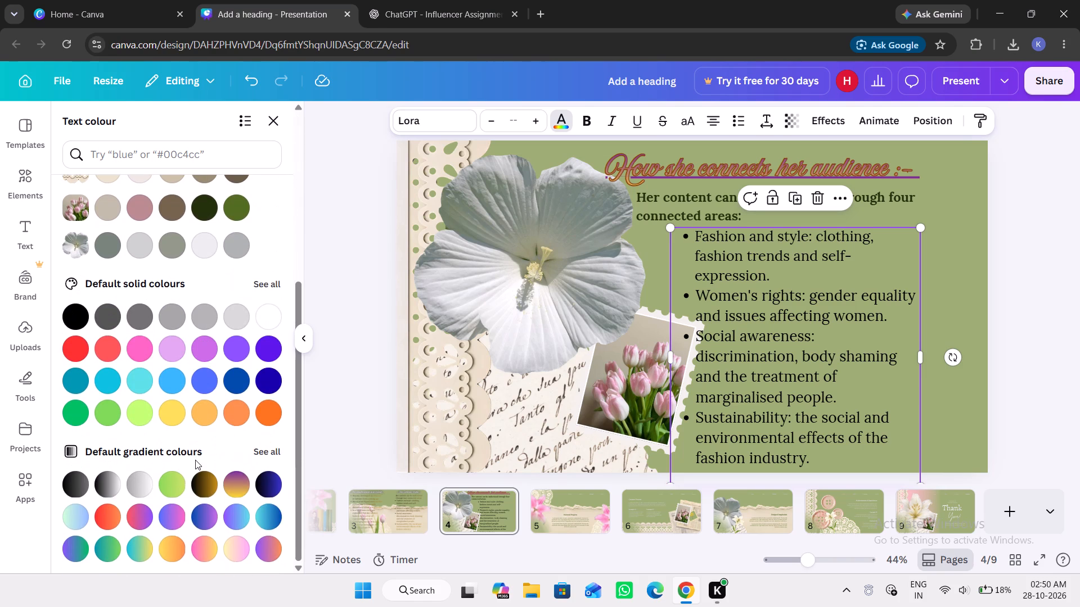
pyautogui.scroll(1, 195, 460)
pyautogui.scroll(-2, 195, 460)
pyautogui.scroll(-2, 149, 502)
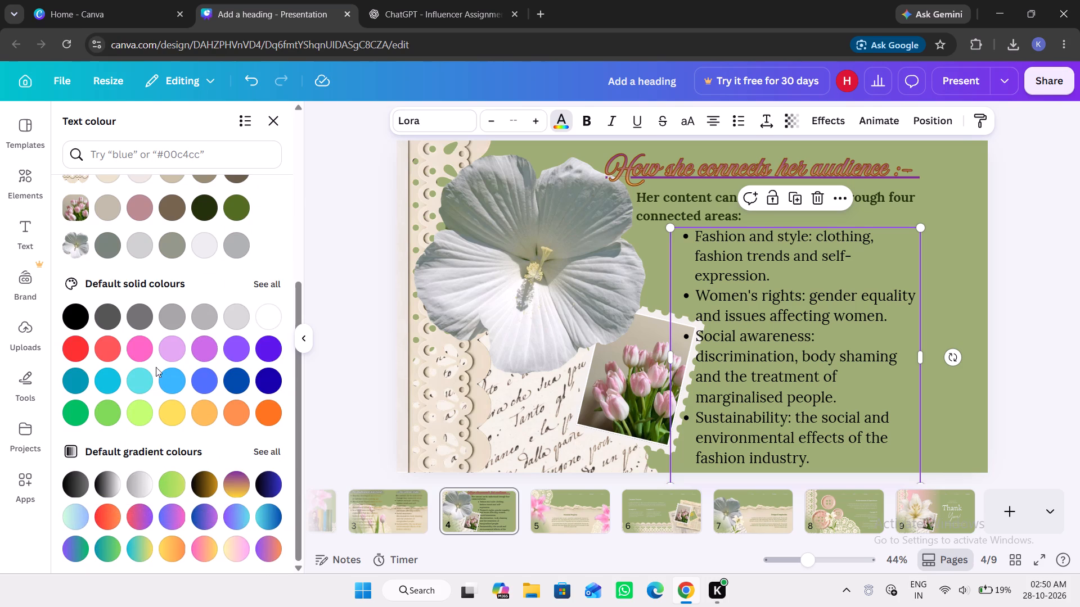
pyautogui.scroll(1, 160, 297)
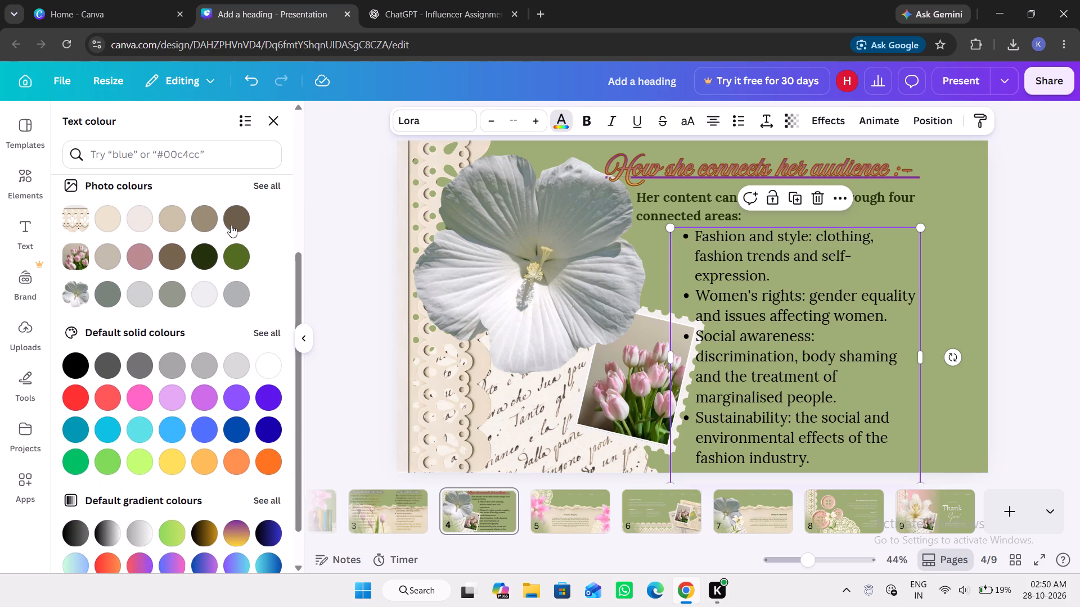
pyautogui.click(231, 224)
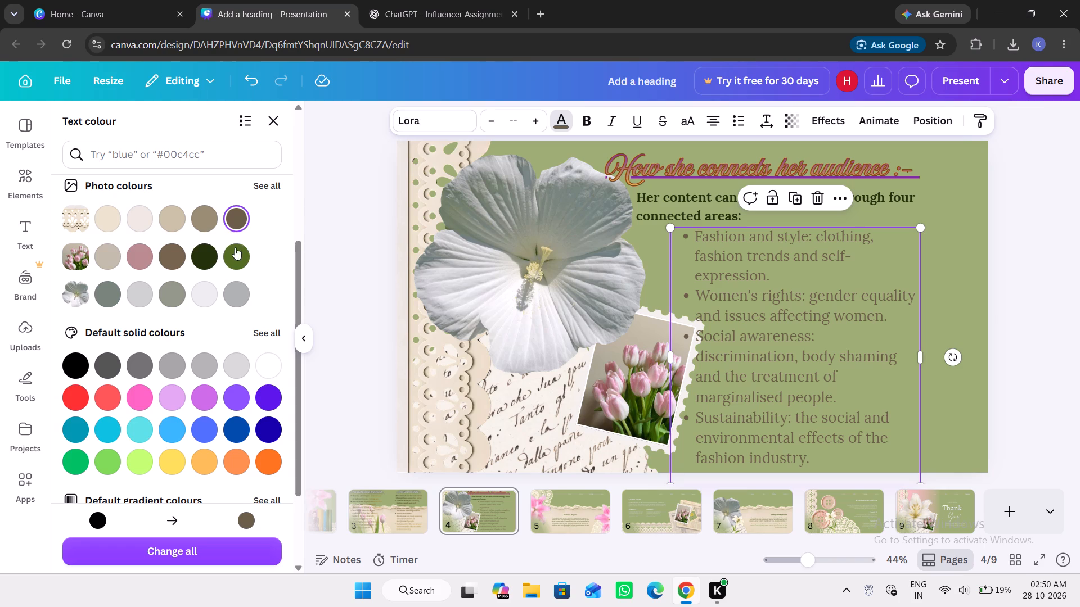
pyautogui.click(236, 255)
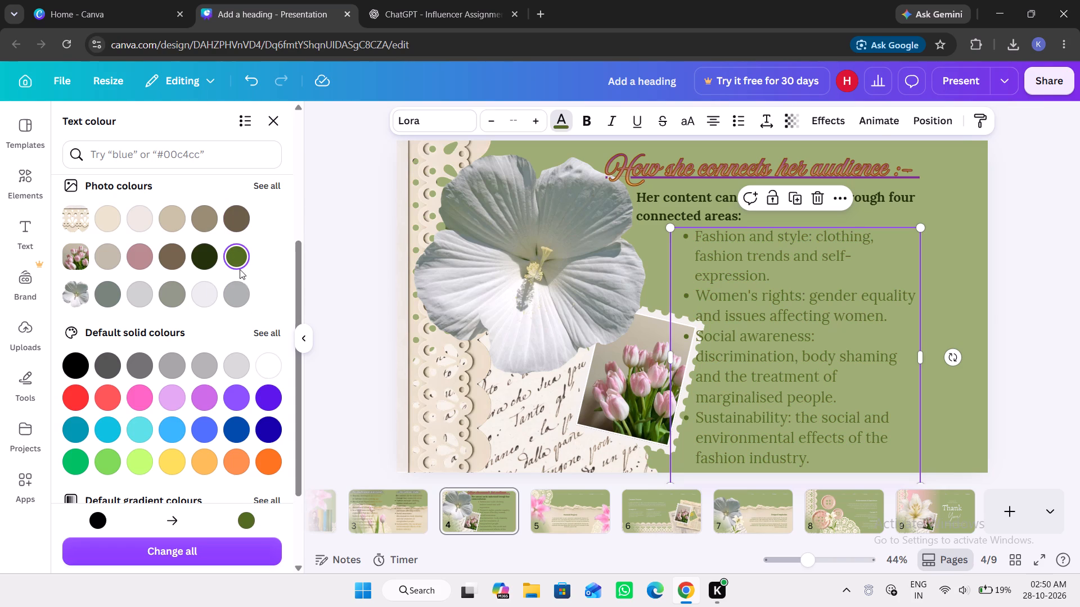
# Animate the slide heading "How she connects her audience :-", trying Shift and Ascend before applying the Typewriter effect.
pyautogui.click(815, 174)
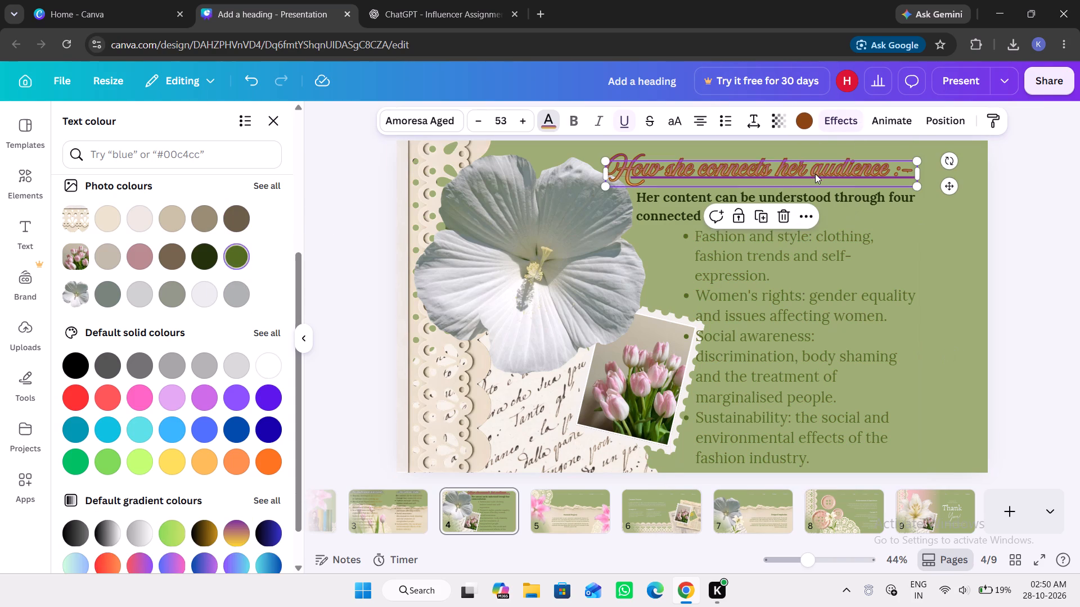
pyautogui.click(883, 119)
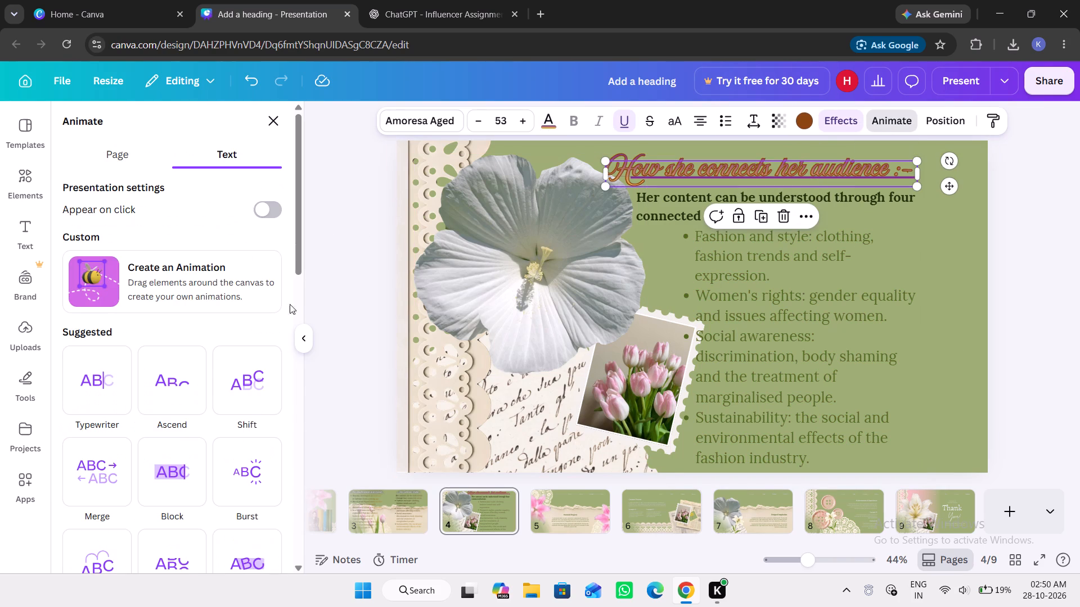
pyautogui.click(245, 388)
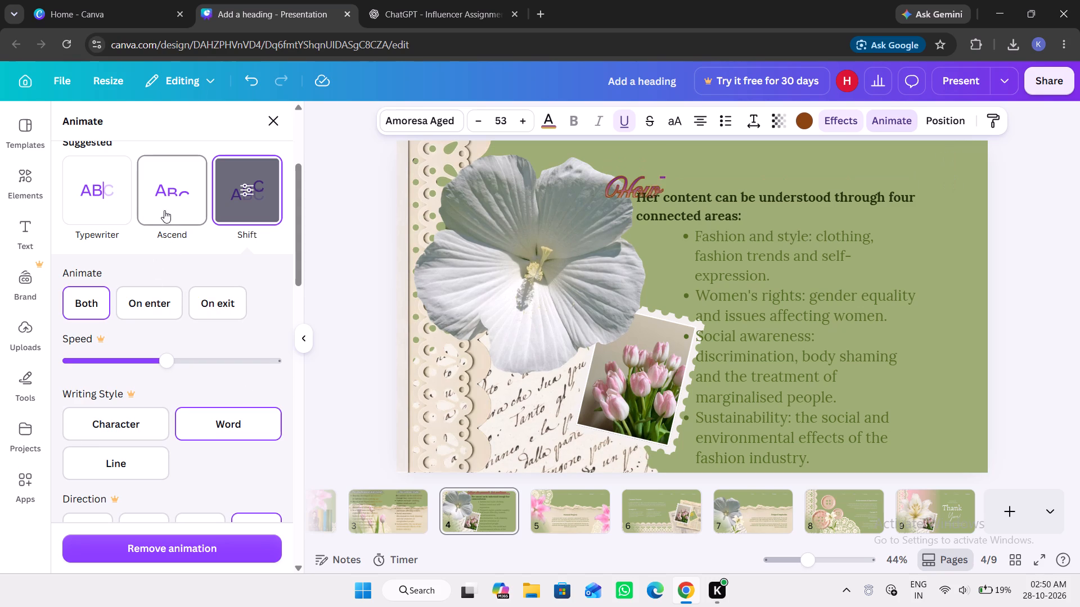
pyautogui.scroll(2, 164, 210)
pyautogui.scroll(-4, 164, 210)
pyautogui.scroll(1, 164, 210)
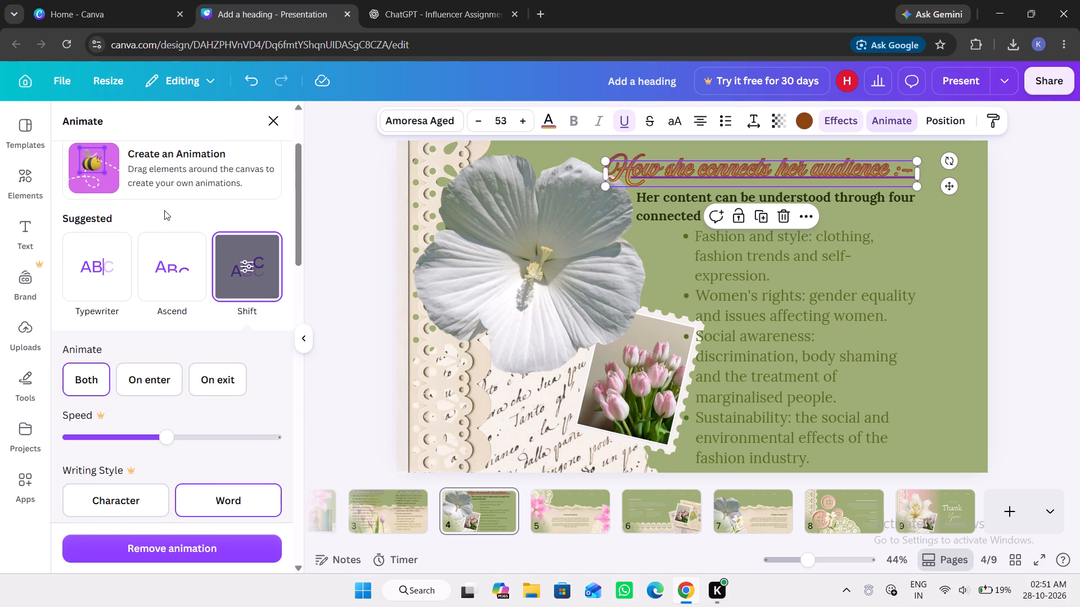
pyautogui.scroll(1, 164, 210)
pyautogui.click(164, 274)
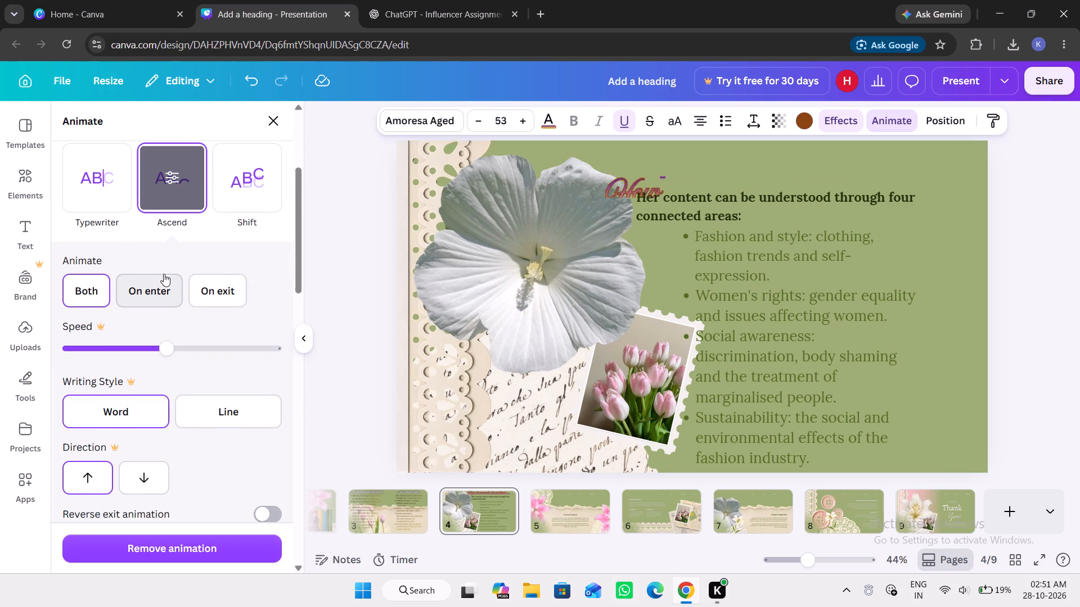
pyautogui.click(90, 188)
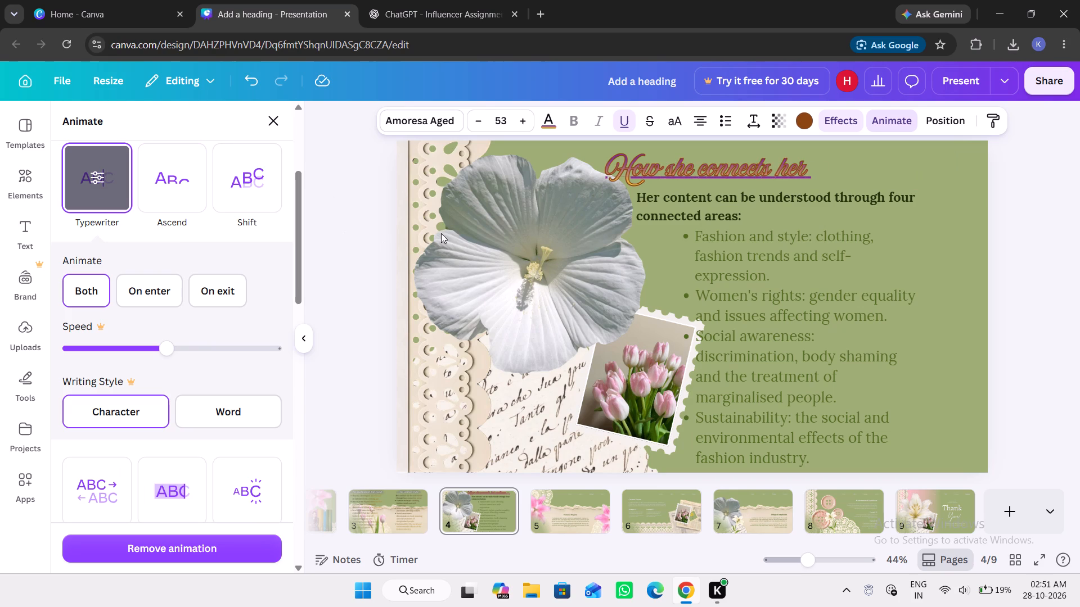
pyautogui.click(652, 260)
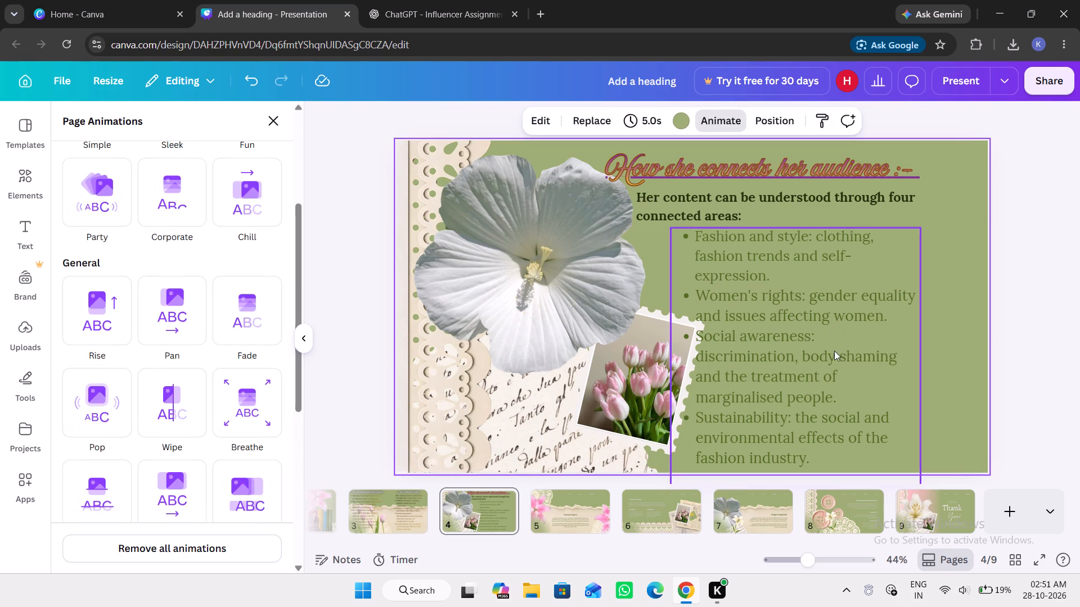
# Recolour the four-bullet list, trying dark red, purple-to-yellow and linear black-to-gold before applying the circular gradient #000000 to #c89116.
pyautogui.click(823, 340)
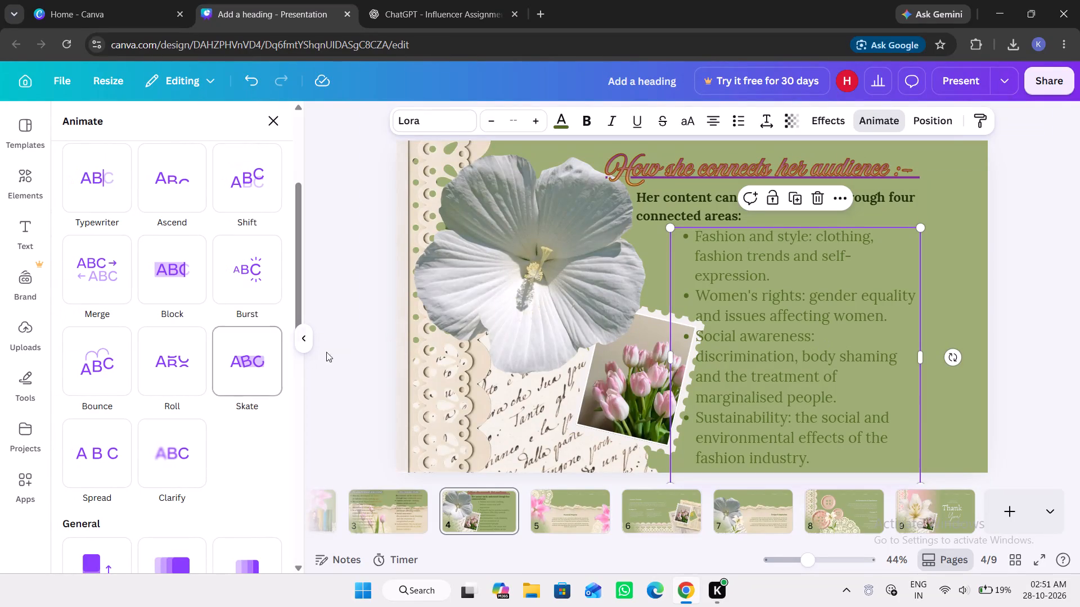
pyautogui.click(565, 117)
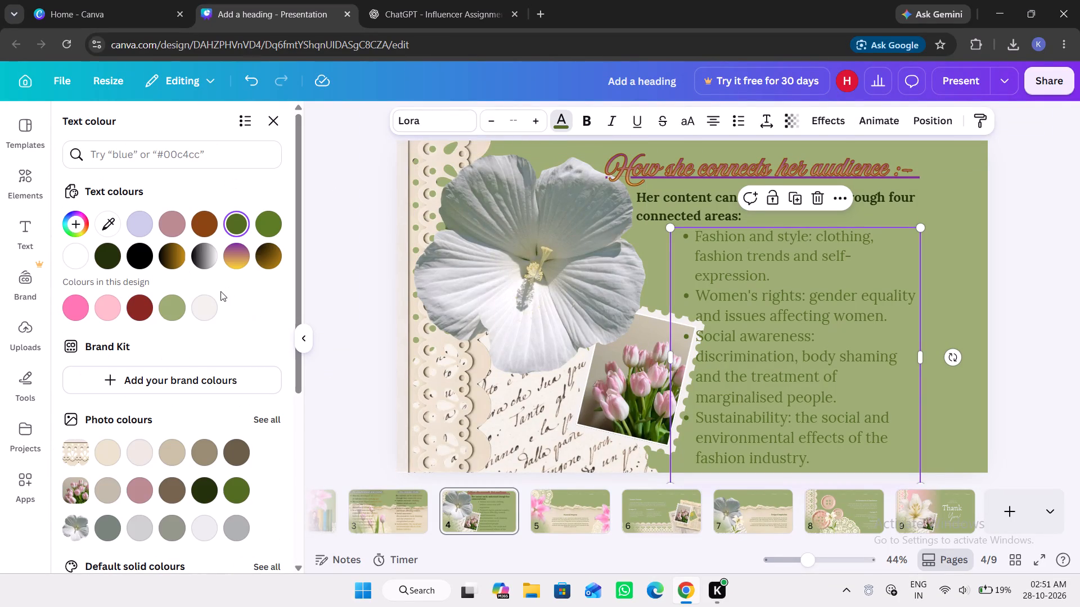
pyautogui.click(133, 312)
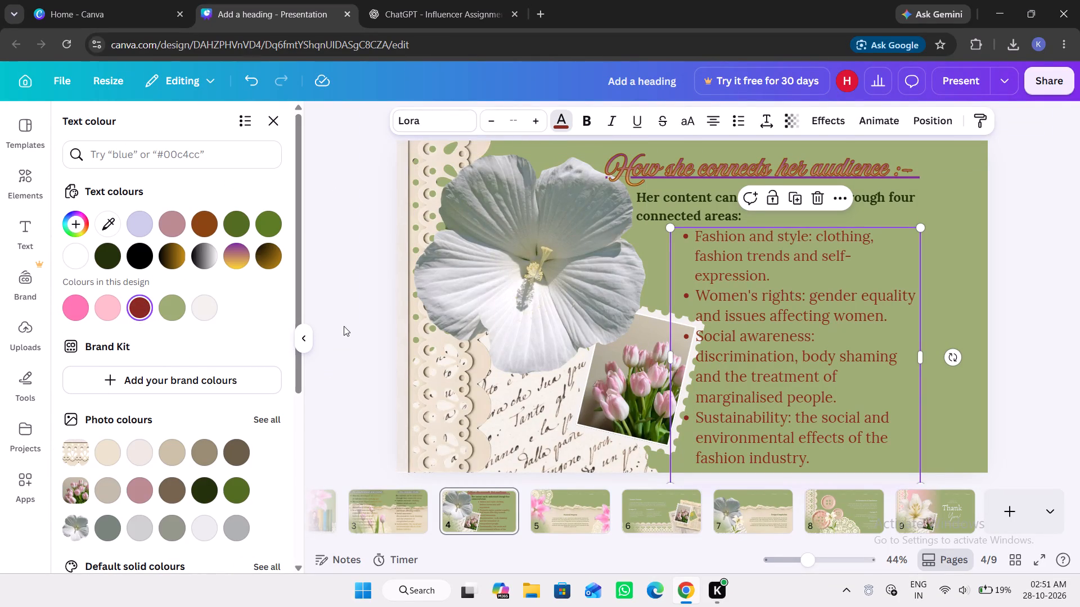
pyautogui.click(237, 260)
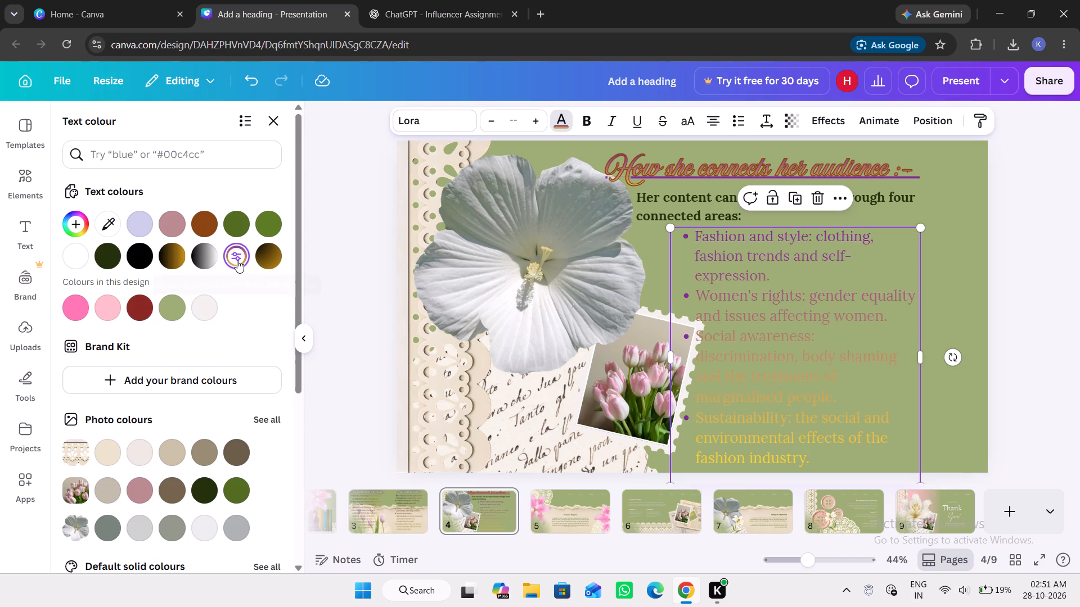
pyautogui.click(198, 260)
pyautogui.click(175, 257)
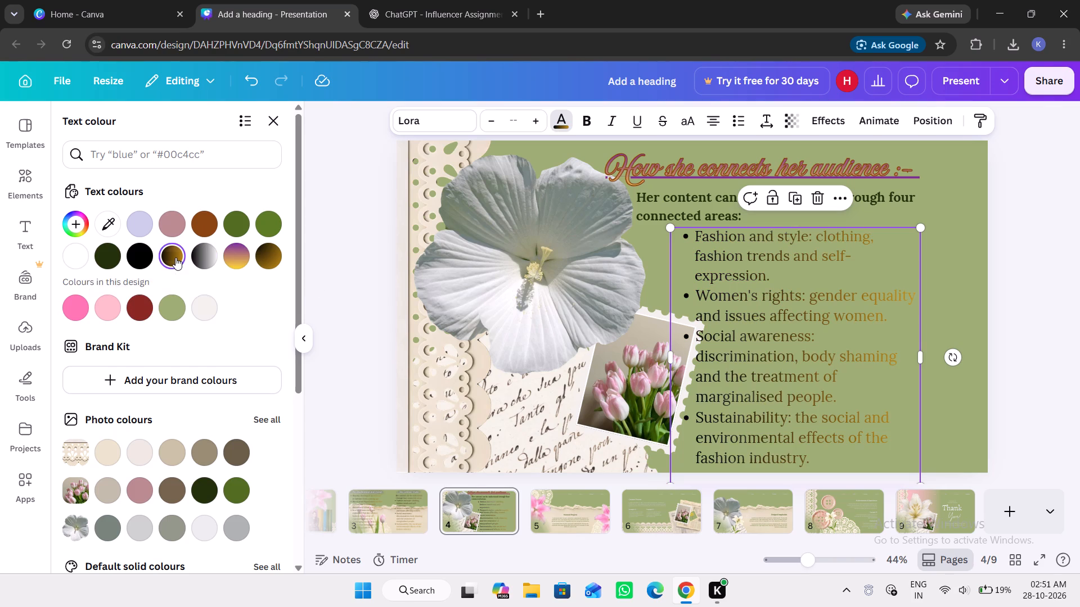
pyautogui.click(273, 250)
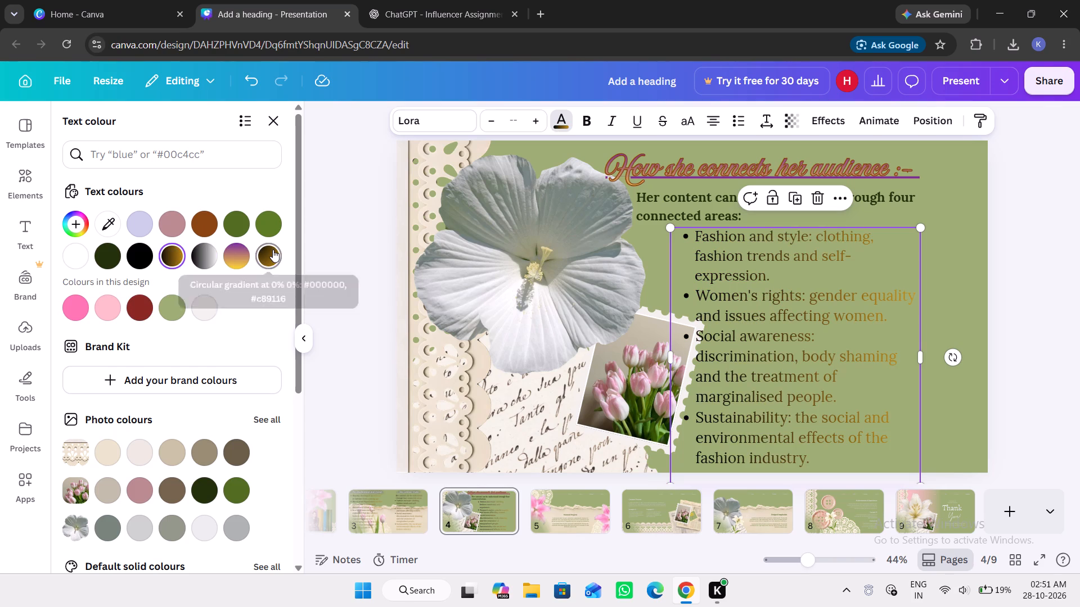
pyautogui.click(389, 355)
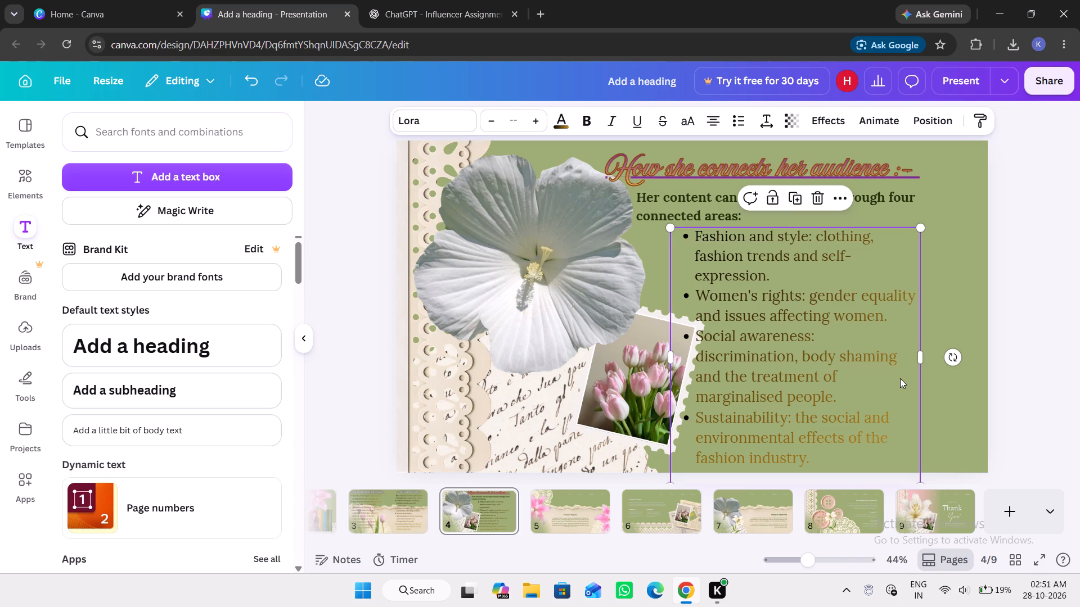
pyautogui.click(948, 416)
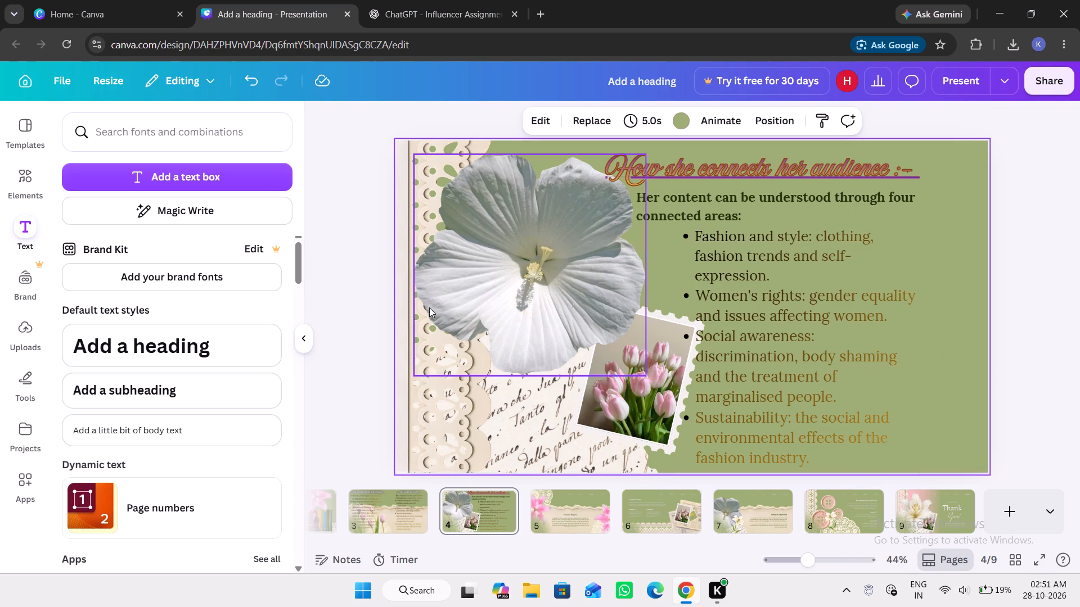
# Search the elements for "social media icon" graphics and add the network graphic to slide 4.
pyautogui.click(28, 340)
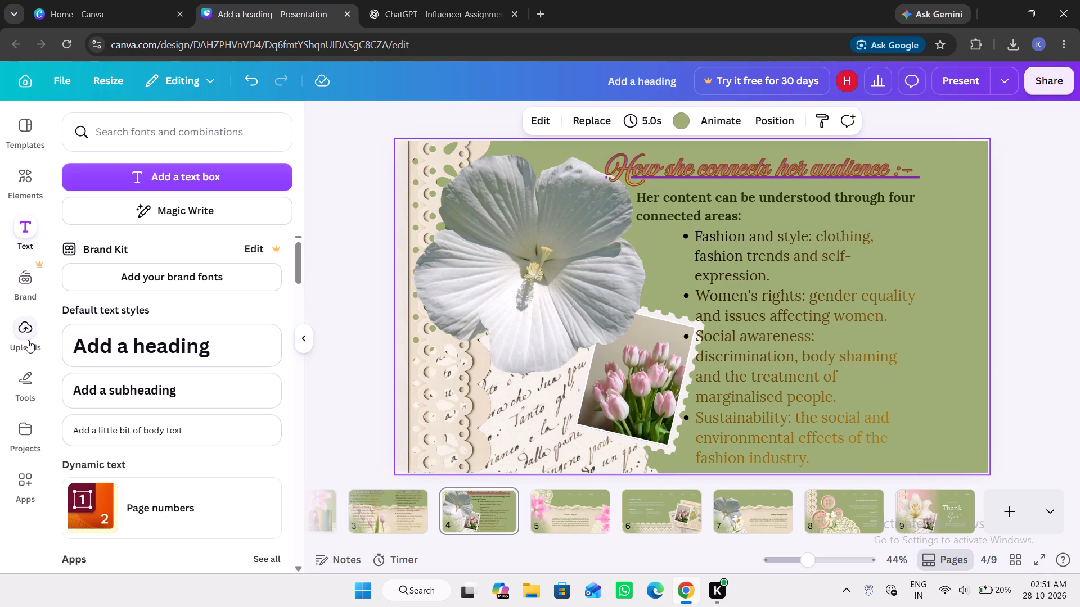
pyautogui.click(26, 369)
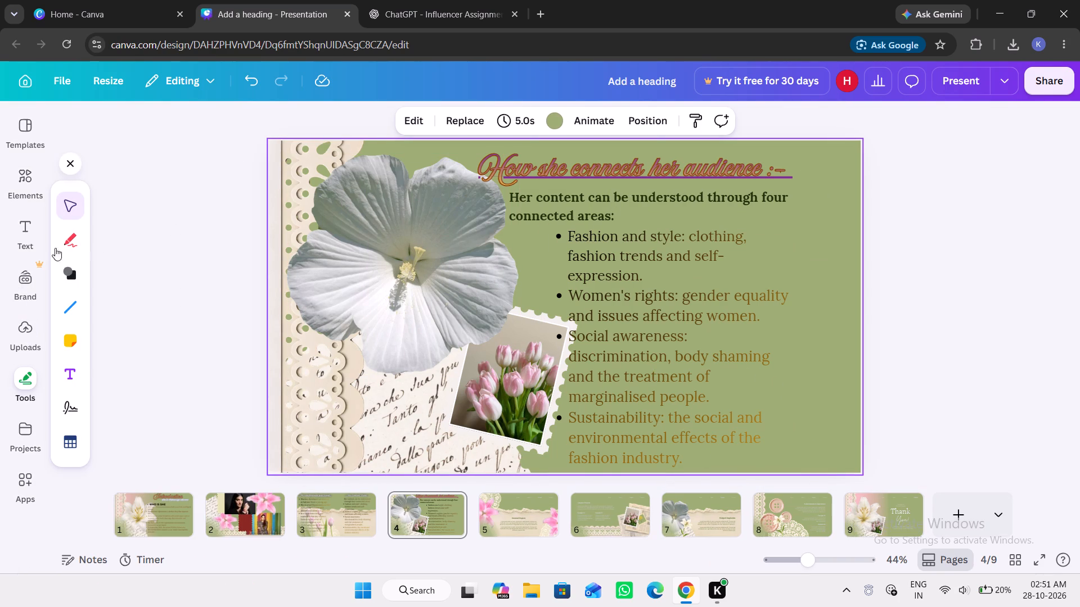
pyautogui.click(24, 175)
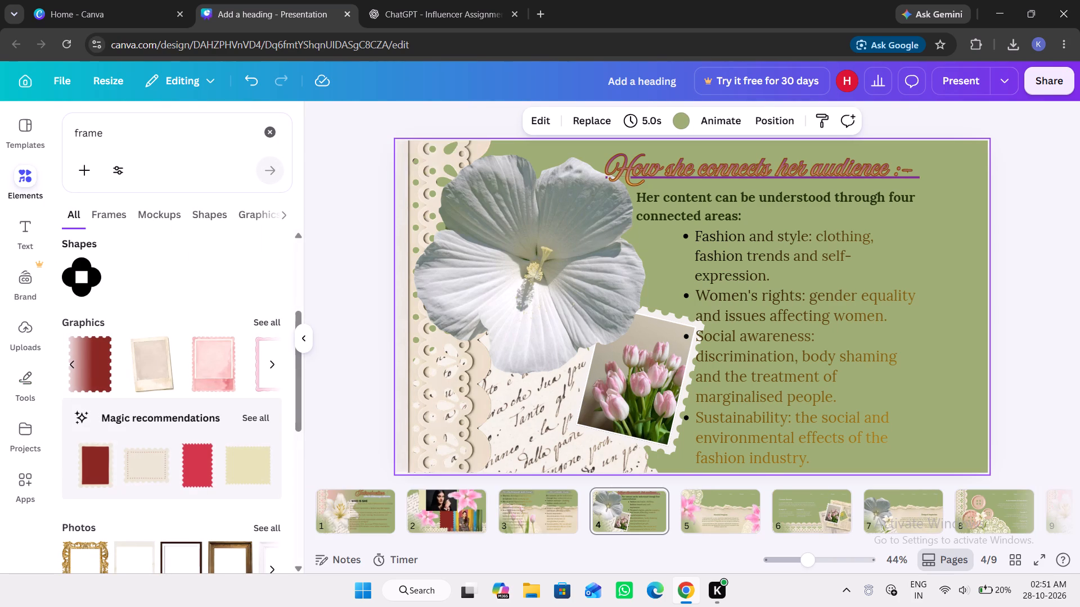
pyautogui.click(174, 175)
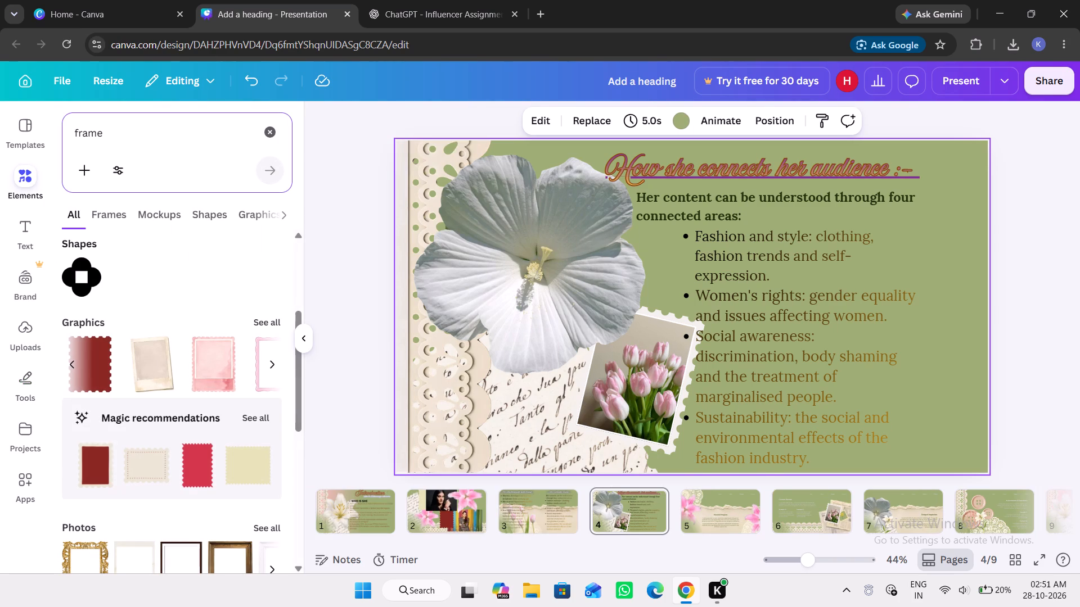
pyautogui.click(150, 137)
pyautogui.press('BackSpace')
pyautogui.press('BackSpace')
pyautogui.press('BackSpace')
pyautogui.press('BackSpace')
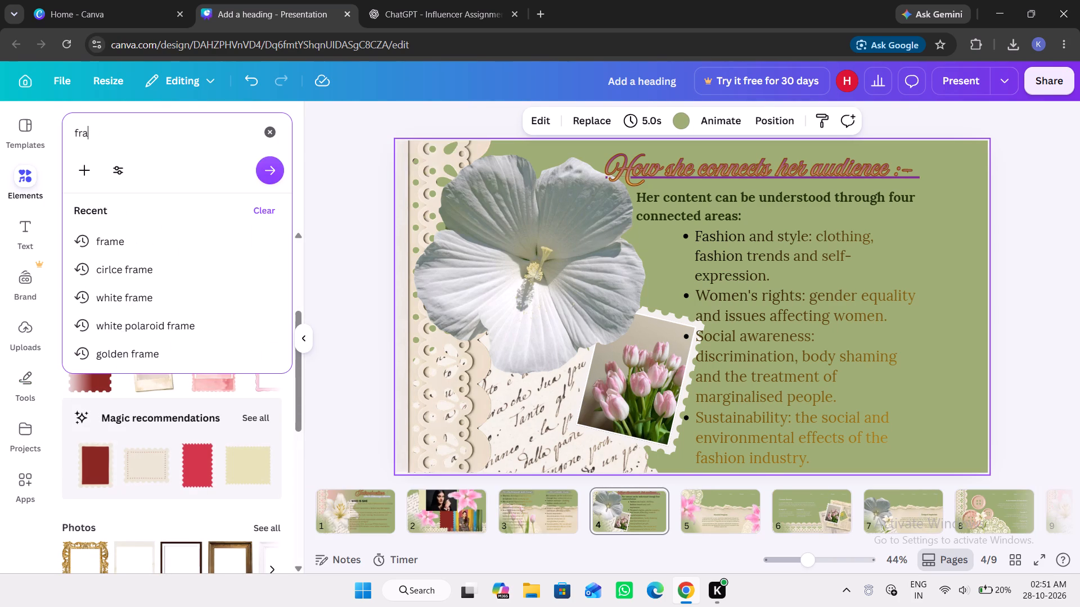
# Search the elements for "social media icon" and show all the graphics results.
pyautogui.press('BackSpace')
pyautogui.press('BackSpace')
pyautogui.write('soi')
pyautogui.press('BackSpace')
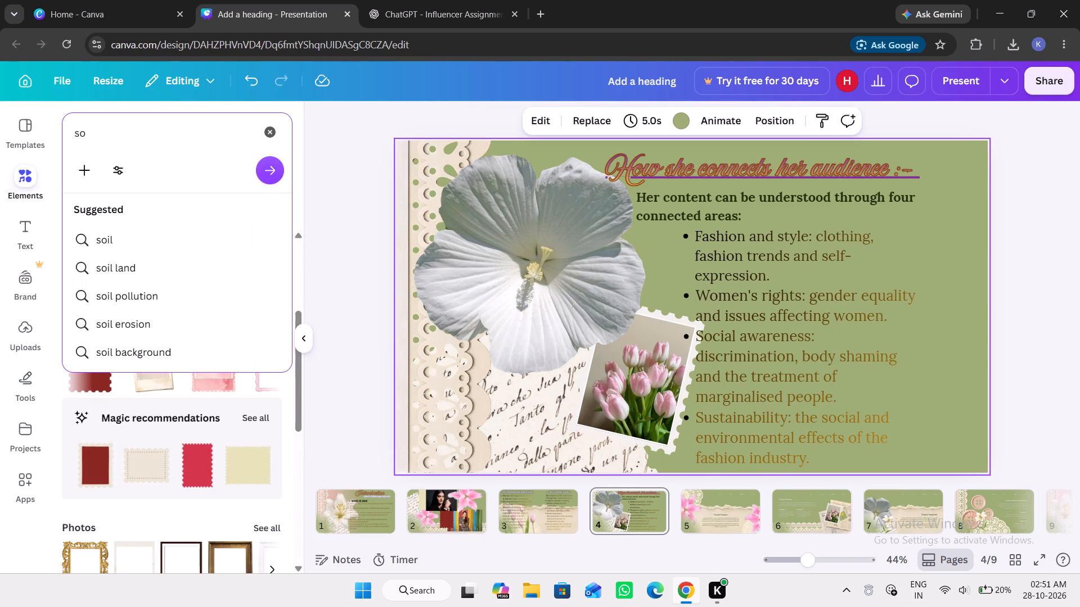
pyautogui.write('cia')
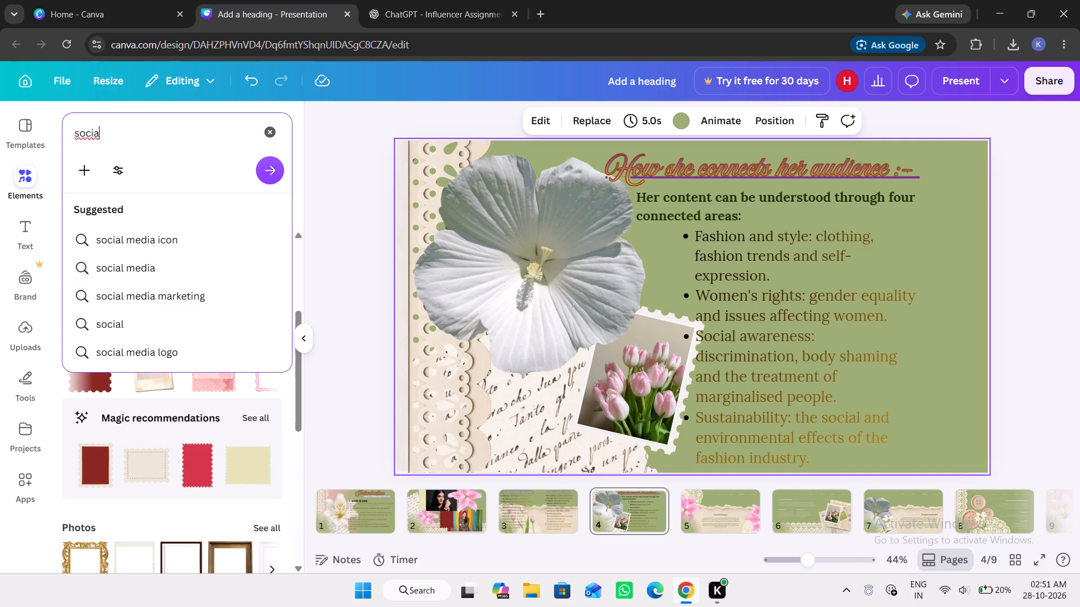
pyautogui.click(160, 241)
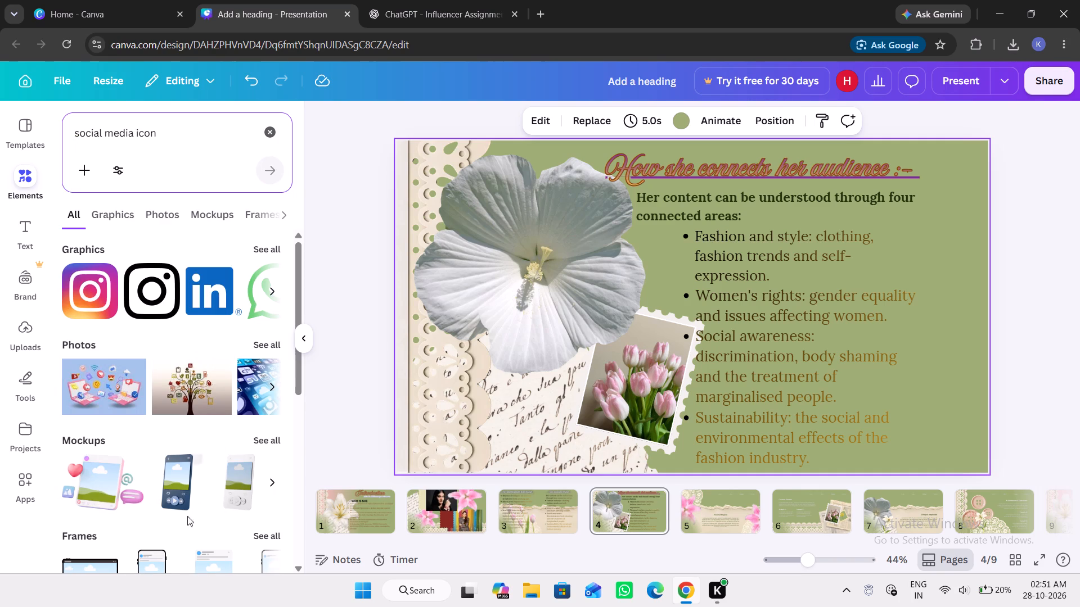
pyautogui.scroll(-1, 179, 520)
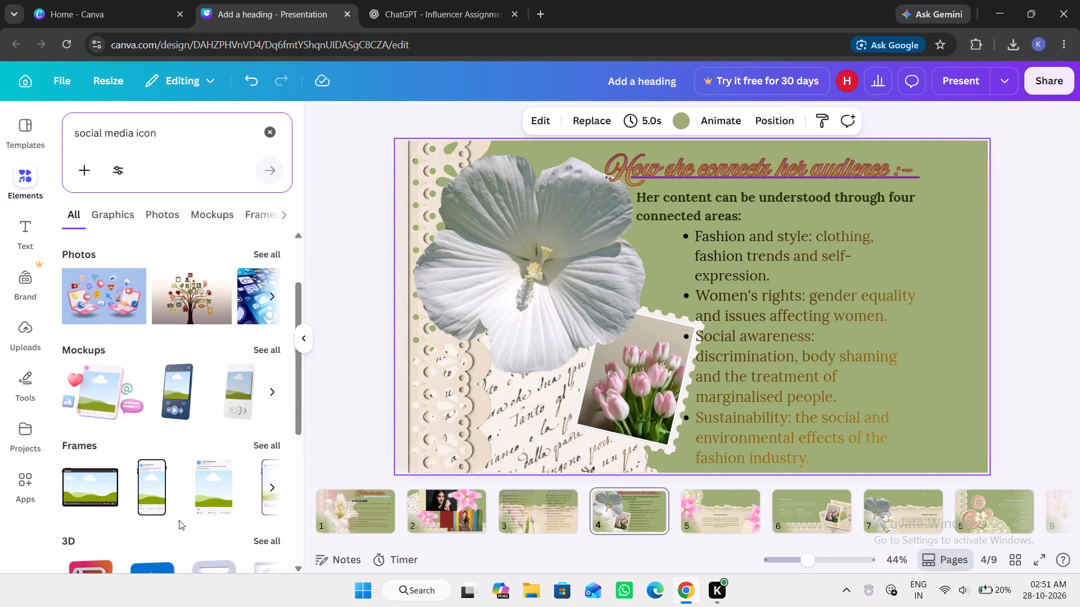
pyautogui.scroll(-2, 208, 319)
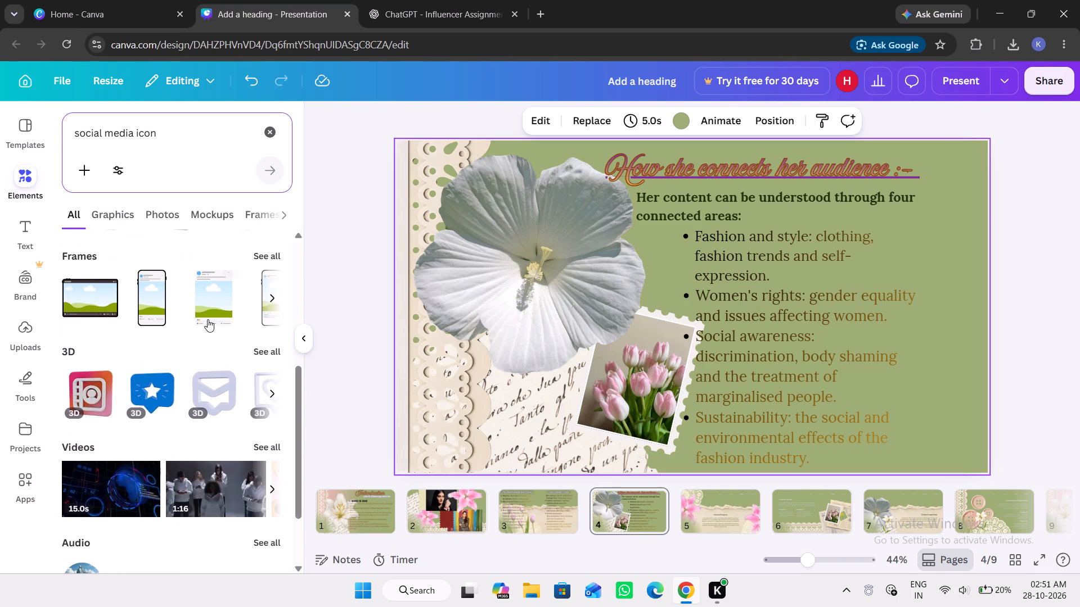
pyautogui.scroll(4, 208, 319)
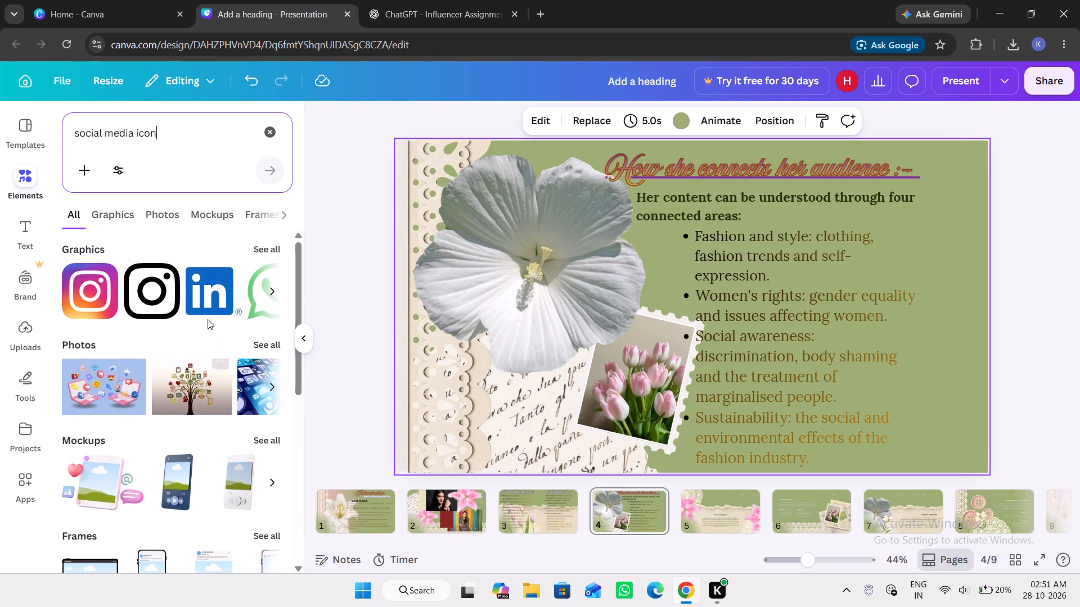
pyautogui.click(275, 250)
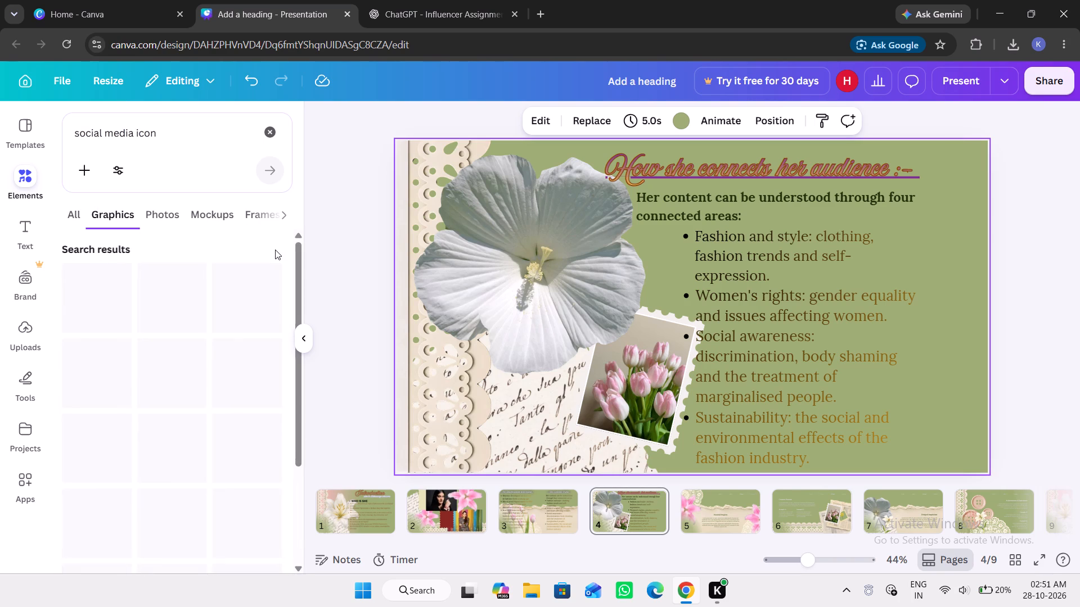
# Add the network graphic ringed by social media logos to slide 4 and move it over the middle of the four-bullet list.
pyautogui.scroll(-7, 227, 453)
pyautogui.scroll(2, 227, 453)
pyautogui.scroll(1, 134, 410)
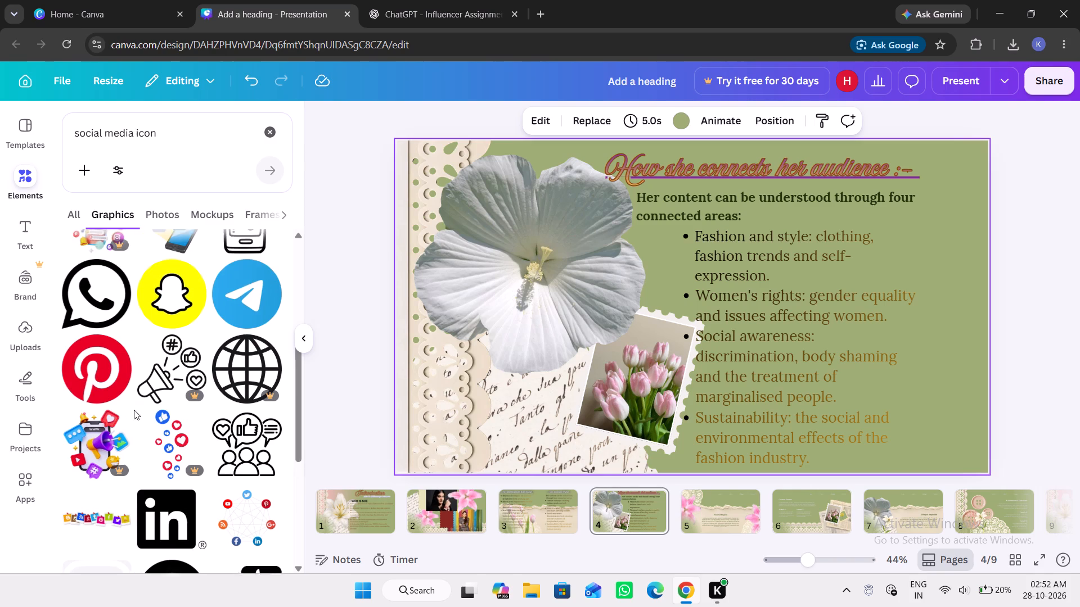
pyautogui.scroll(1, 134, 410)
pyautogui.scroll(-2, 134, 410)
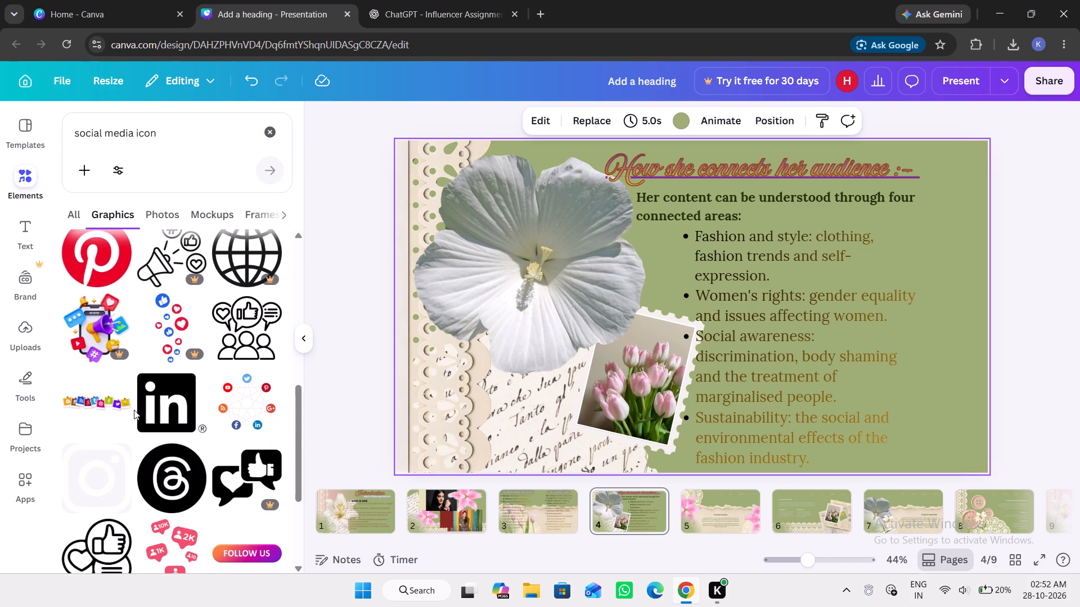
pyautogui.click(231, 409)
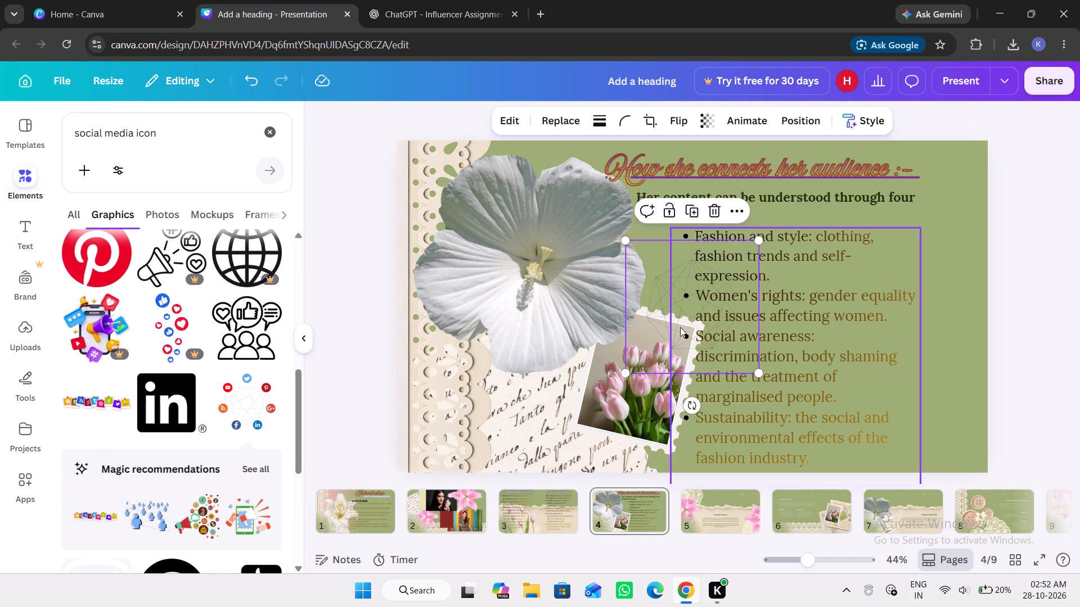
pyautogui.moveTo(660, 323); pyautogui.dragTo(758, 320)
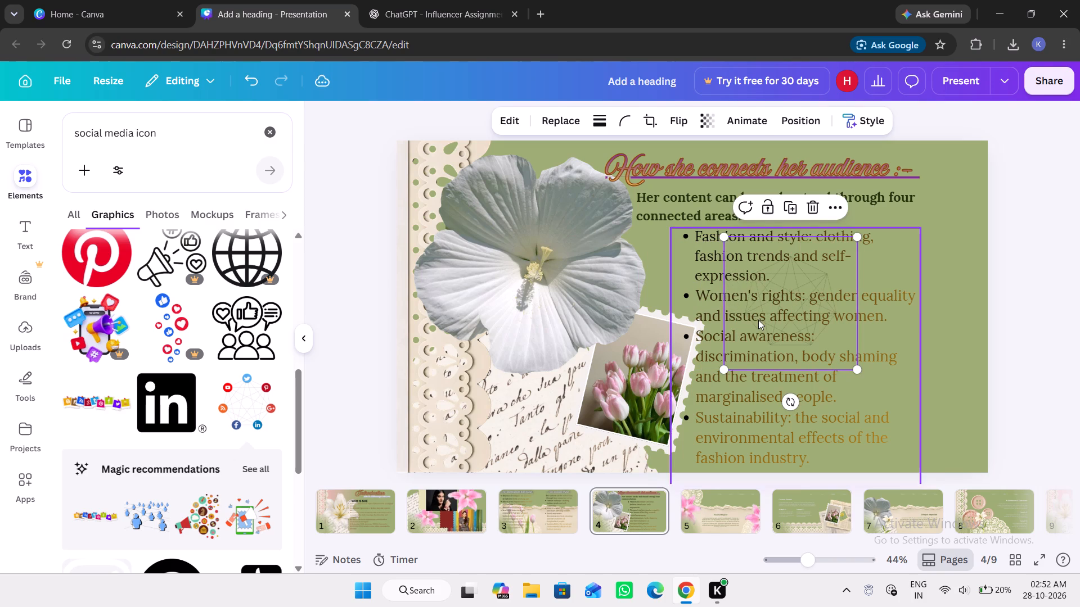
pyautogui.click(769, 319)
pyautogui.click(807, 324)
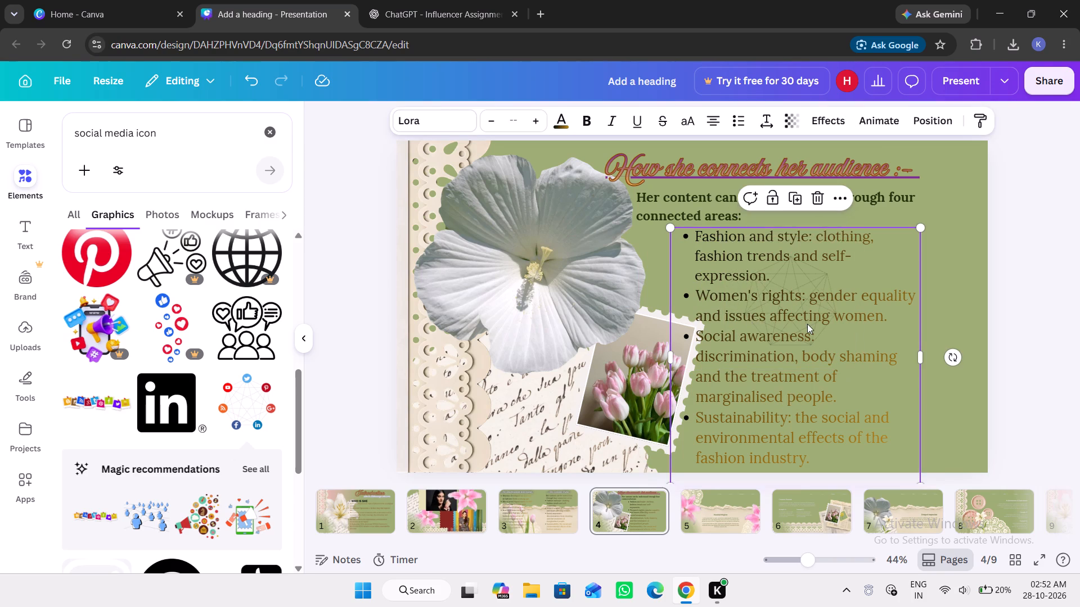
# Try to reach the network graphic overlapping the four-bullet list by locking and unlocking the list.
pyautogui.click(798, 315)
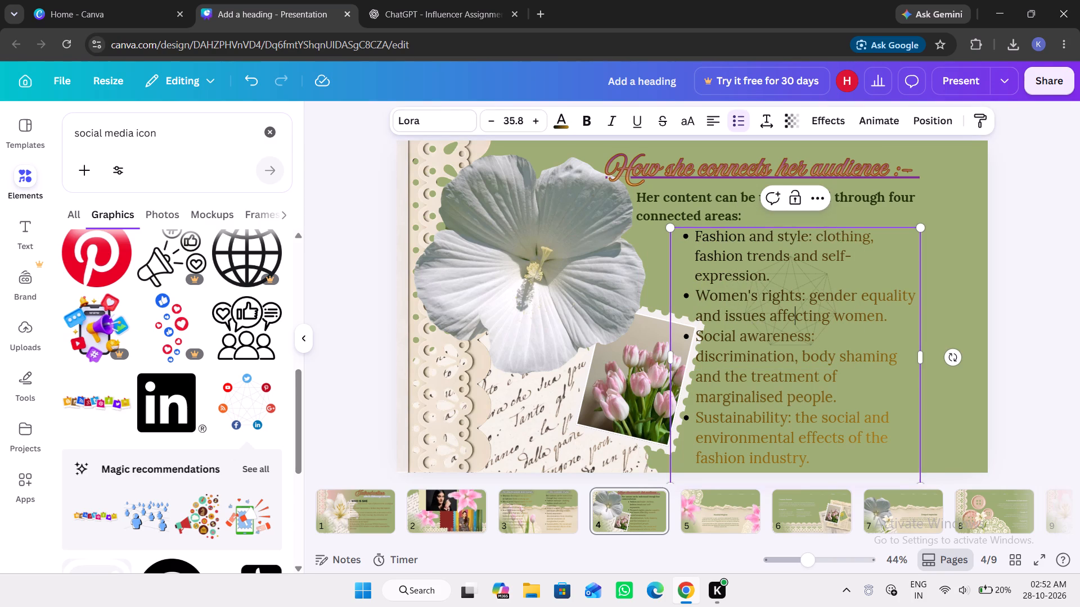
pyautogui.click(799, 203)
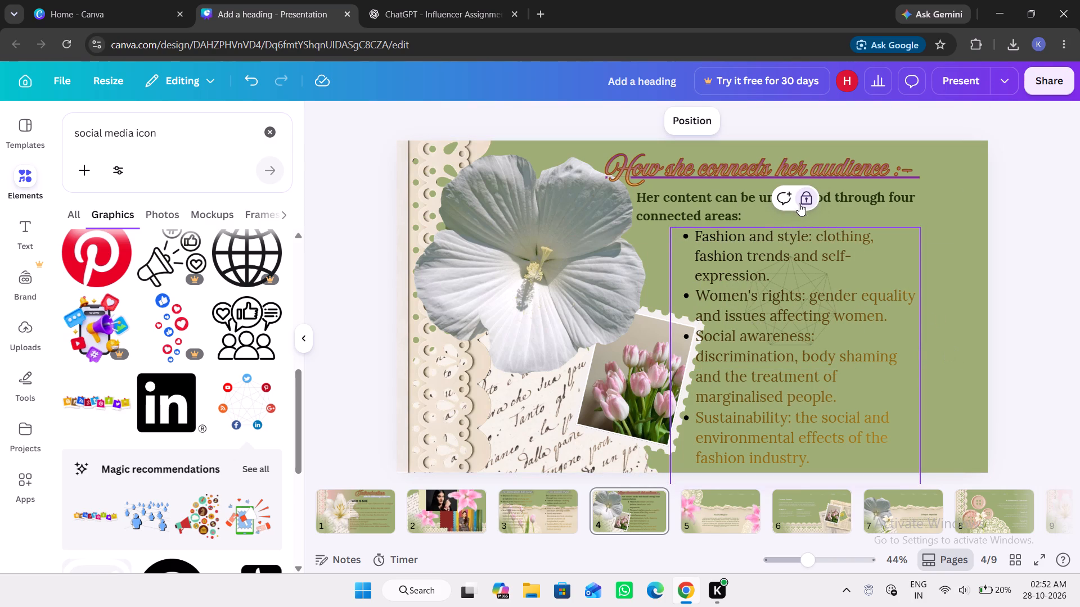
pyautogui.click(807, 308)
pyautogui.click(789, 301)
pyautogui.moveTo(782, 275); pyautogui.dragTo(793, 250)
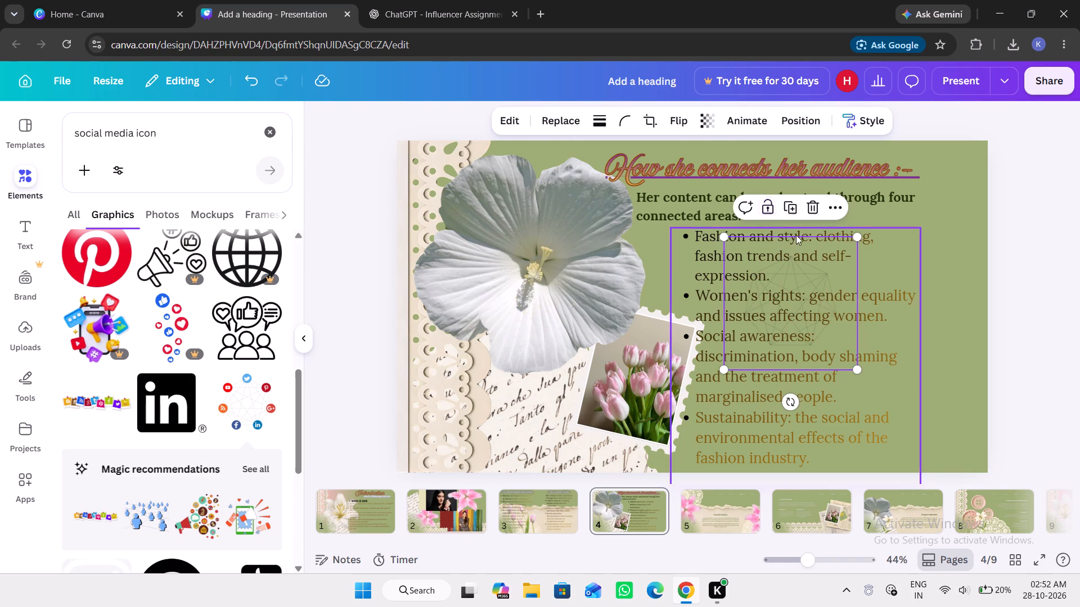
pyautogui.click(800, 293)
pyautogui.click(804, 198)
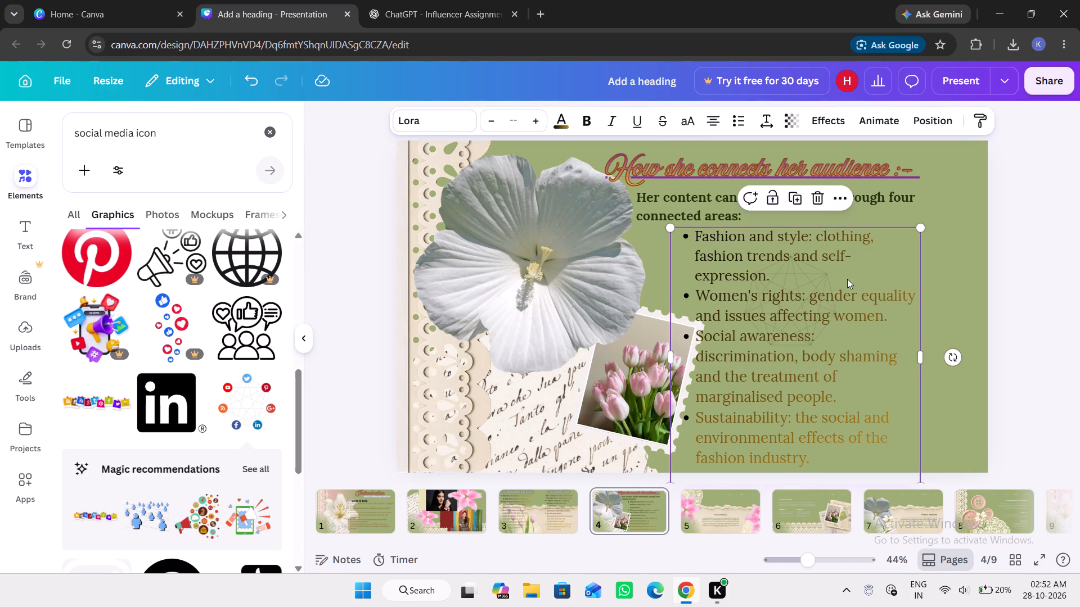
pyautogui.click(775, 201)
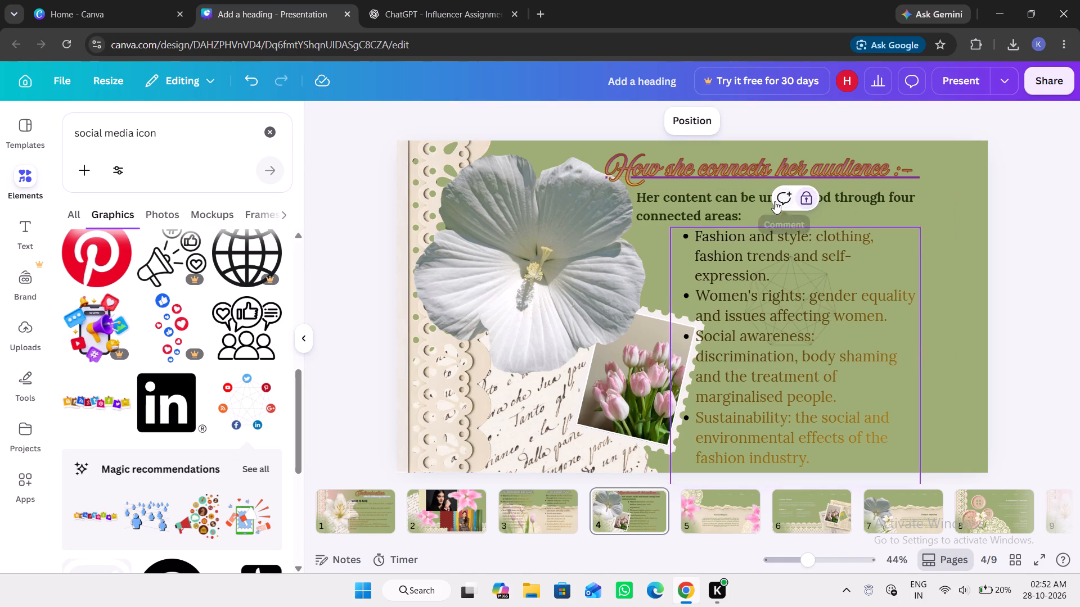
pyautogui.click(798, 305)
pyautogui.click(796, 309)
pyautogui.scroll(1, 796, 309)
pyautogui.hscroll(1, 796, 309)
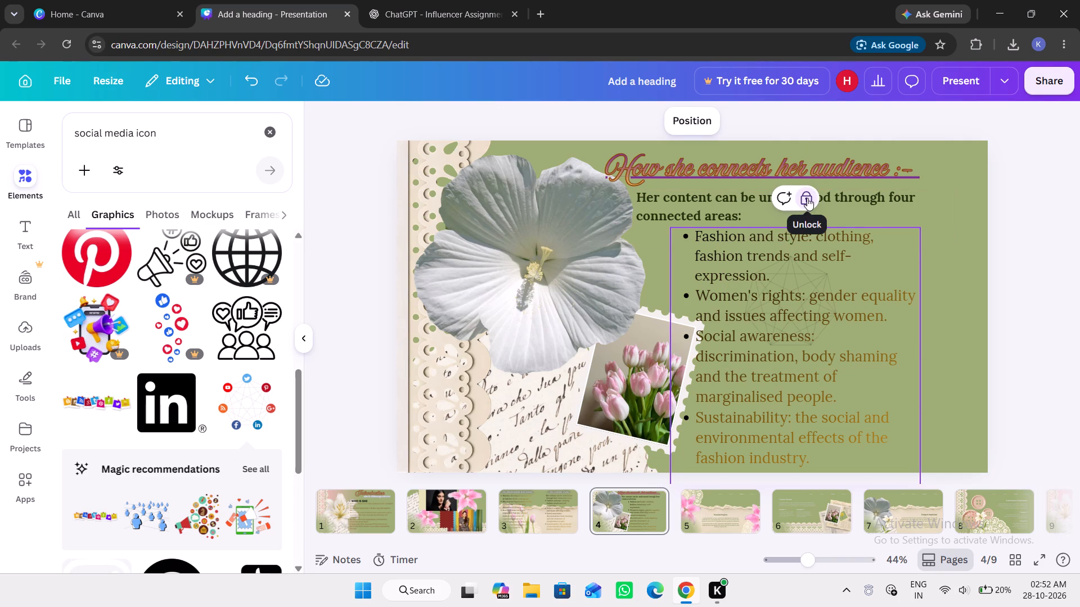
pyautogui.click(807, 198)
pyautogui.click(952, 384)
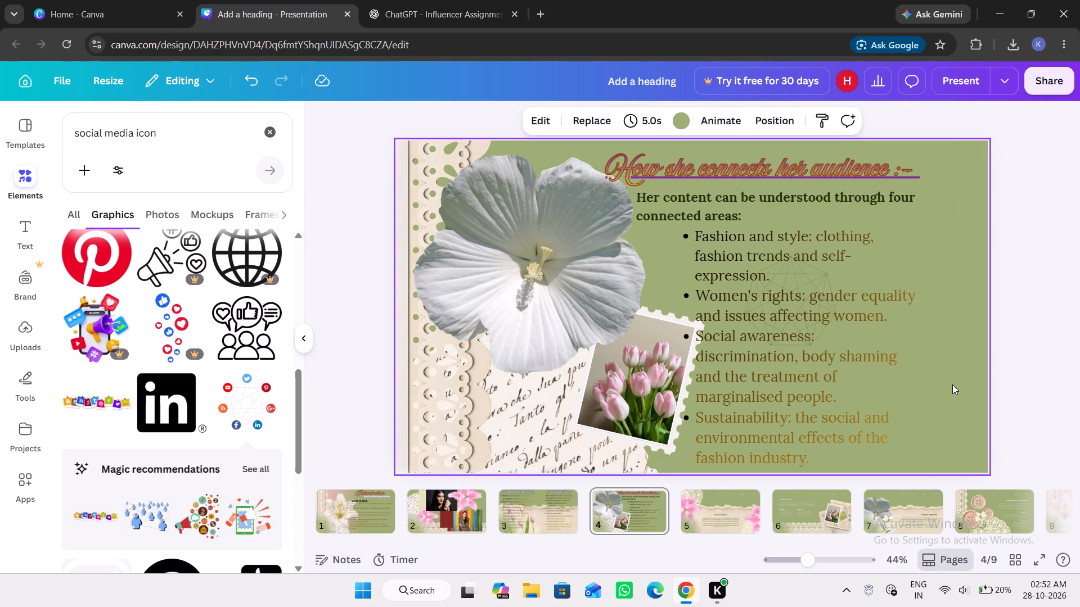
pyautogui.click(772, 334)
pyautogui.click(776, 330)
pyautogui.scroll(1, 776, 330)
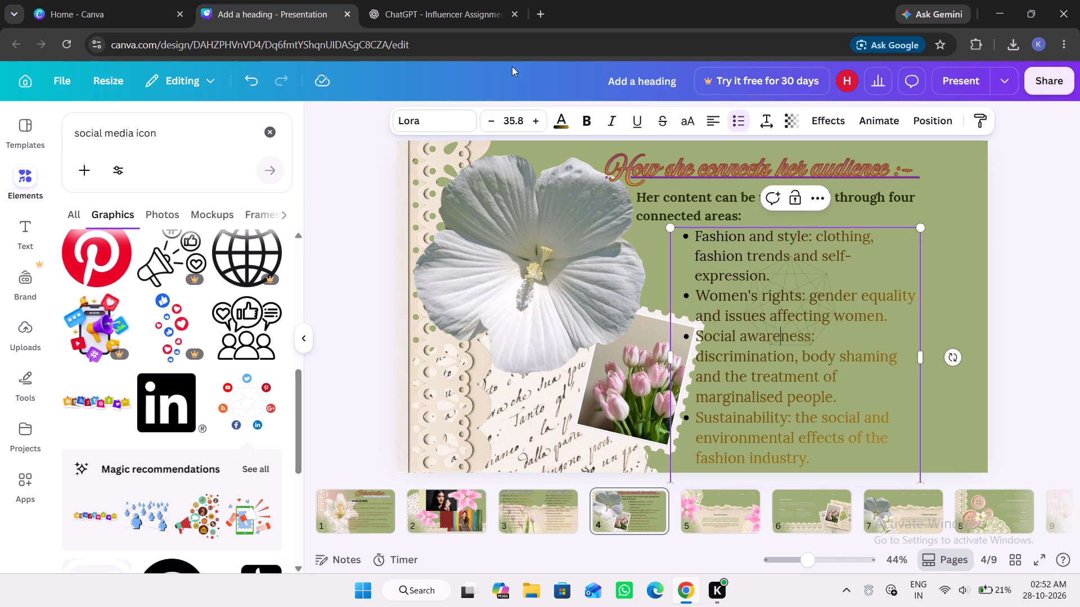
# Undo the added graphic, the list locking and the latest list recolours, and redo the black-to-gold linear gradient on the list.
pyautogui.click(248, 71)
pyautogui.click(248, 71)
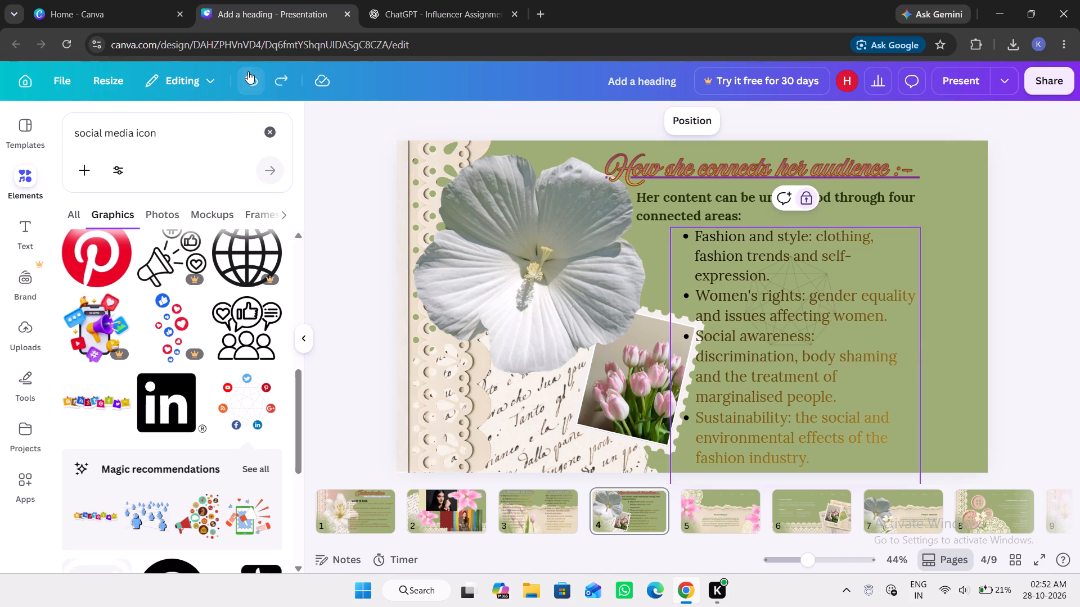
pyautogui.click(248, 71)
pyautogui.click(248, 71)
pyautogui.doubleClick(248, 71)
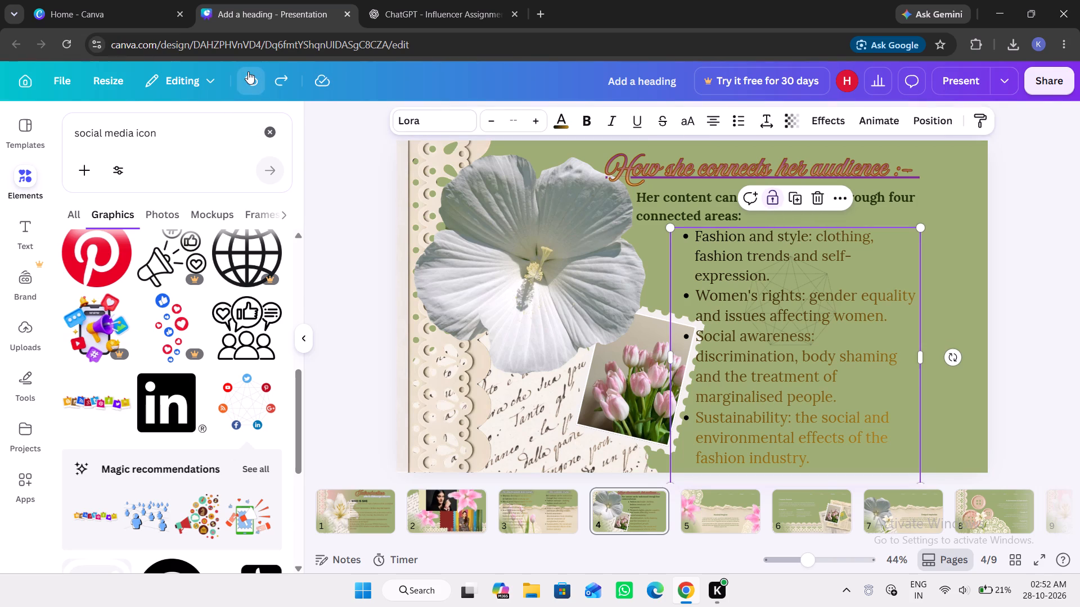
pyautogui.moveTo(248, 71); pyautogui.dragTo(253, 82)
pyautogui.tripleClick(253, 82)
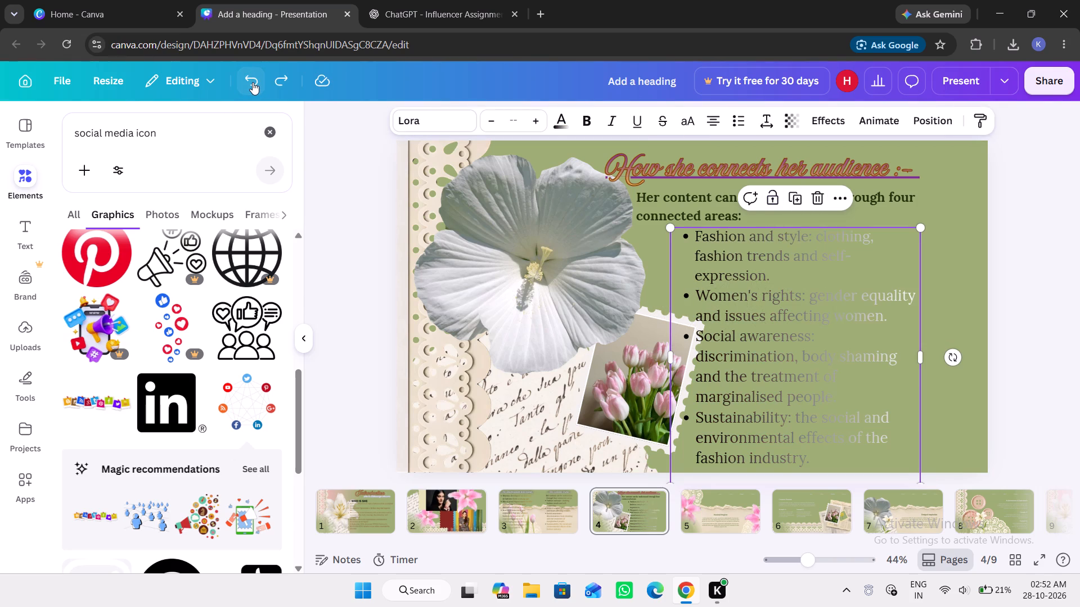
pyautogui.click(281, 79)
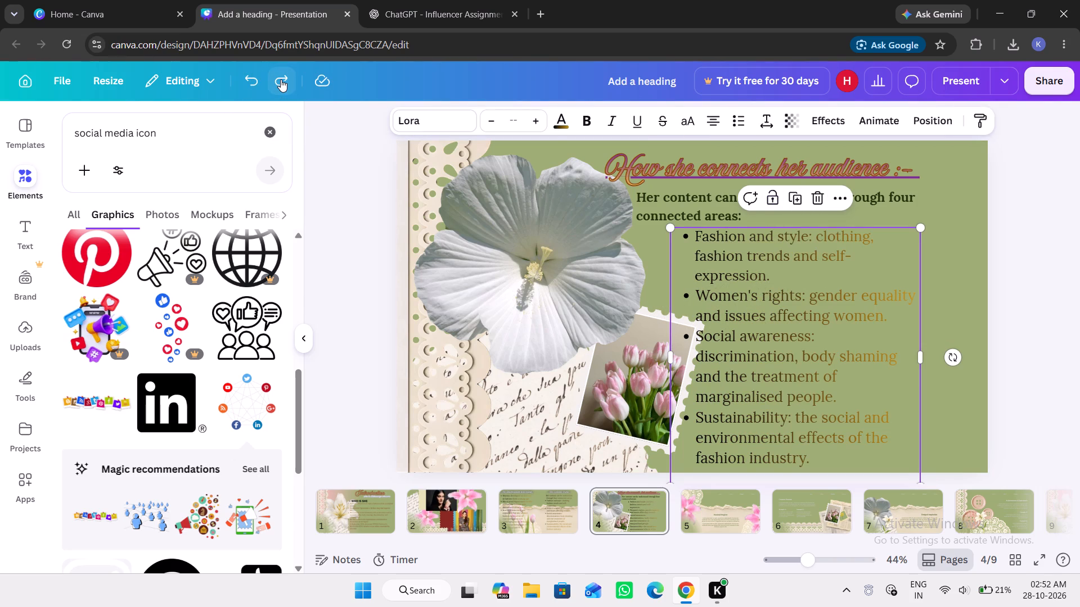
# Lock the four-bullet list on slide 4.
pyautogui.scroll(-1, 220, 414)
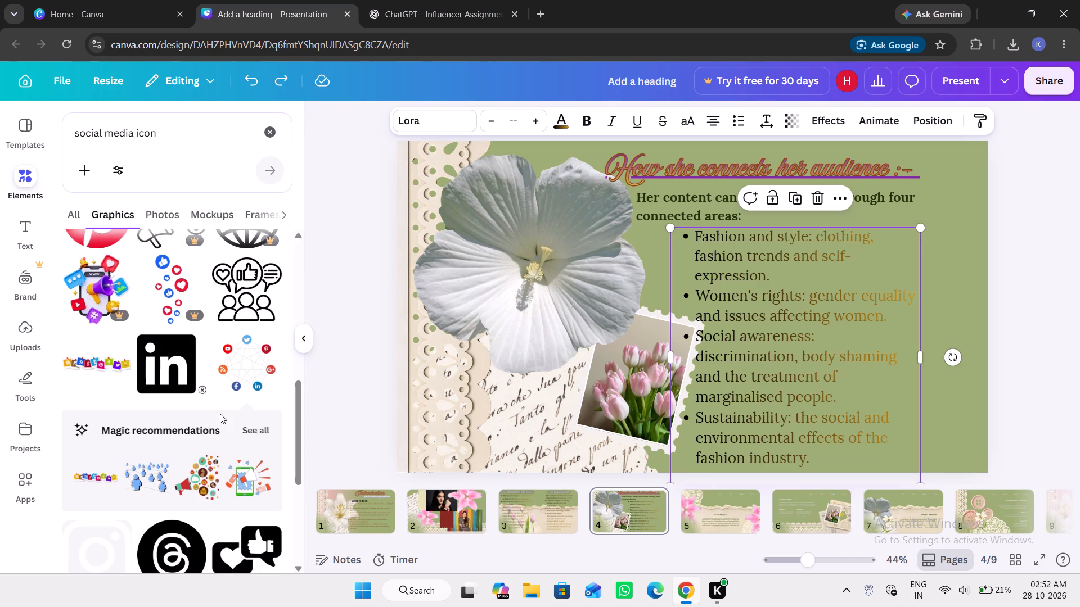
pyautogui.click(775, 193)
pyautogui.click(487, 374)
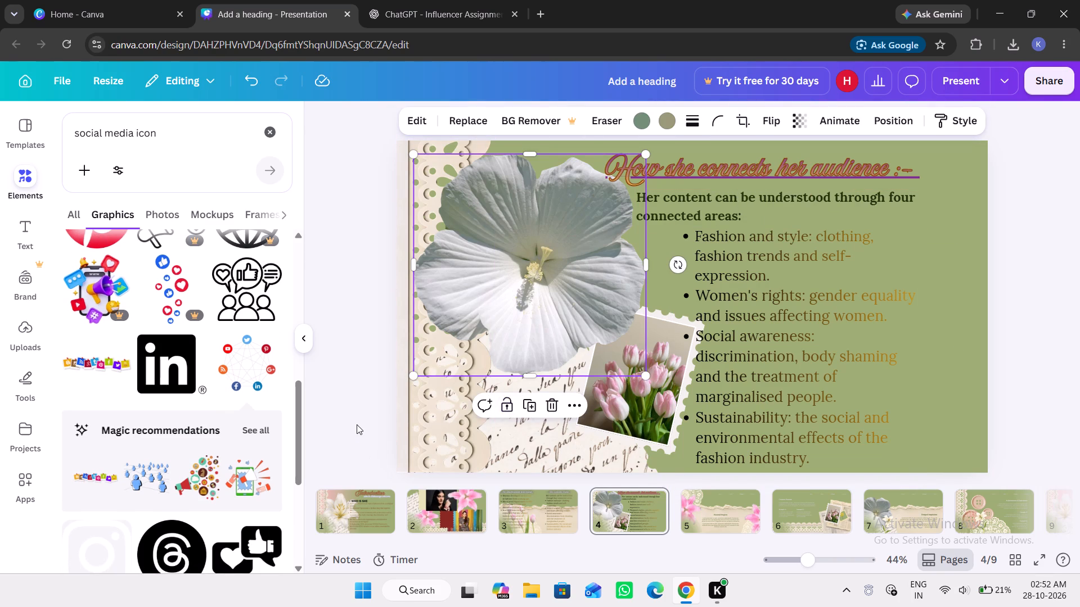
pyautogui.click(357, 424)
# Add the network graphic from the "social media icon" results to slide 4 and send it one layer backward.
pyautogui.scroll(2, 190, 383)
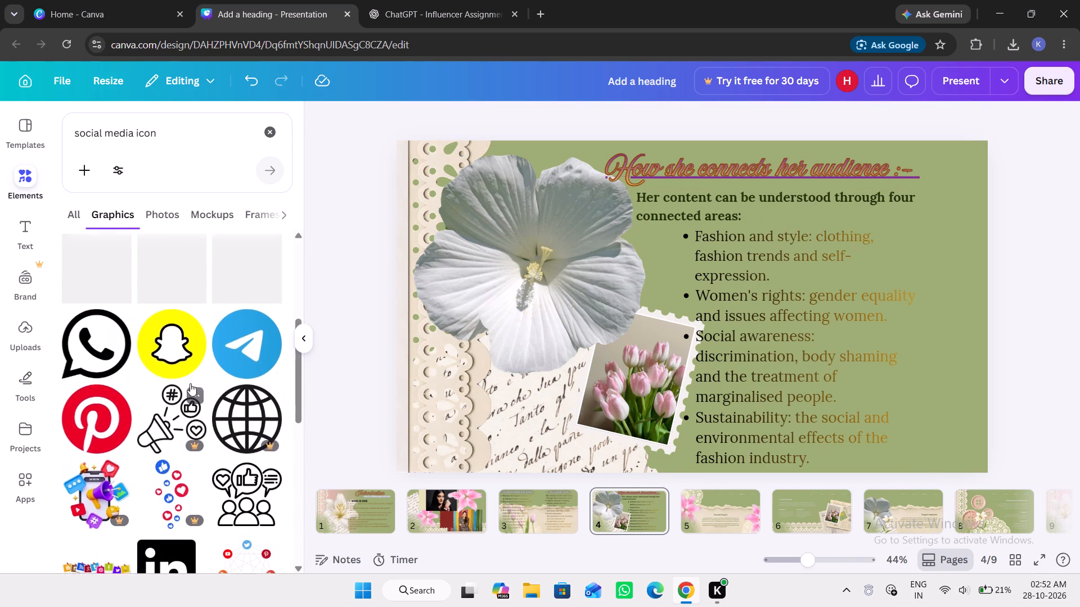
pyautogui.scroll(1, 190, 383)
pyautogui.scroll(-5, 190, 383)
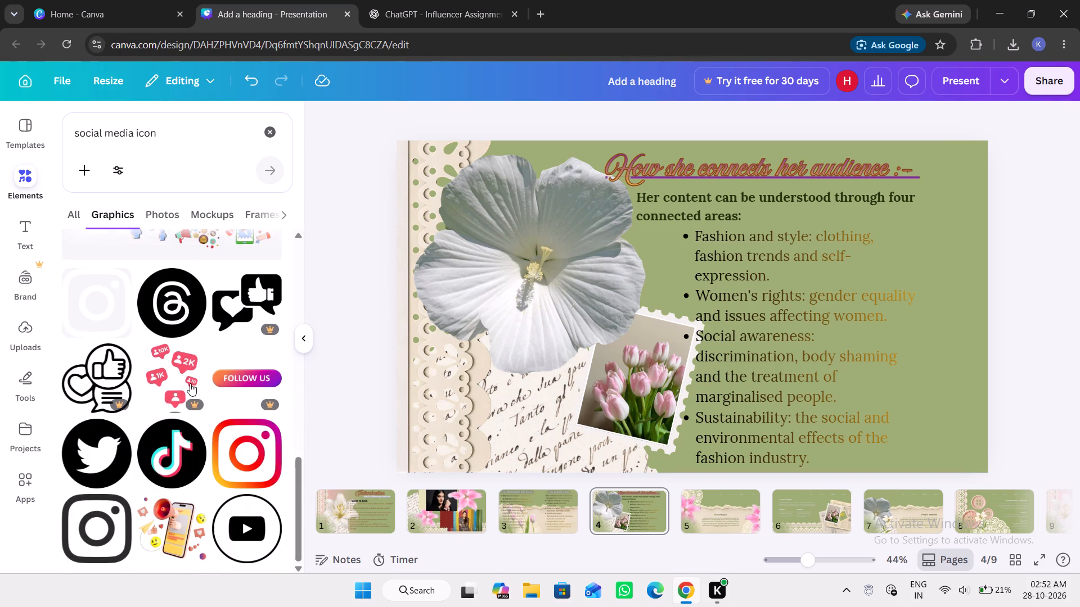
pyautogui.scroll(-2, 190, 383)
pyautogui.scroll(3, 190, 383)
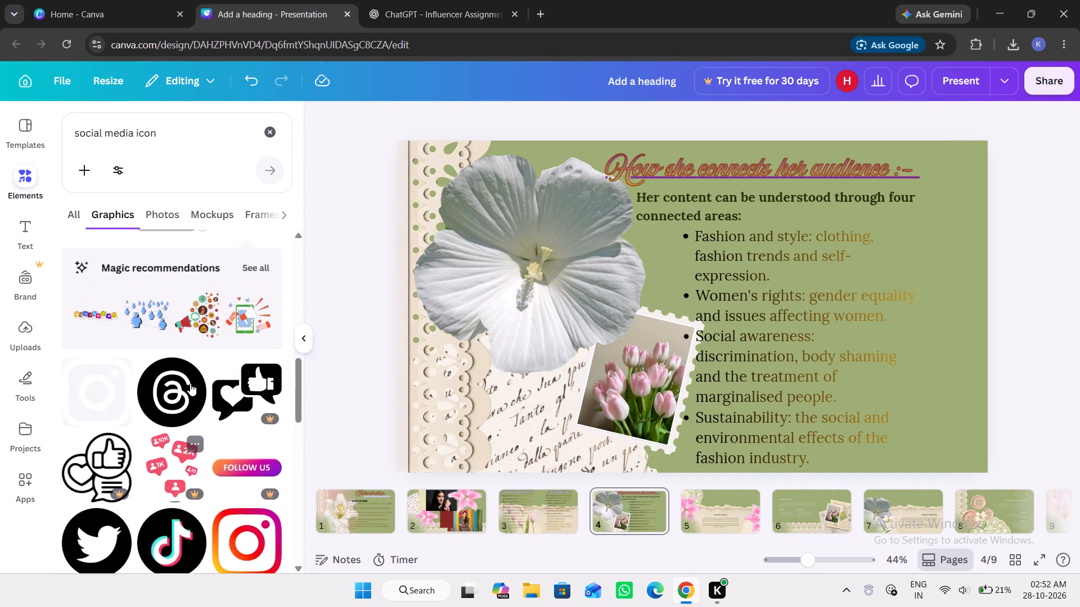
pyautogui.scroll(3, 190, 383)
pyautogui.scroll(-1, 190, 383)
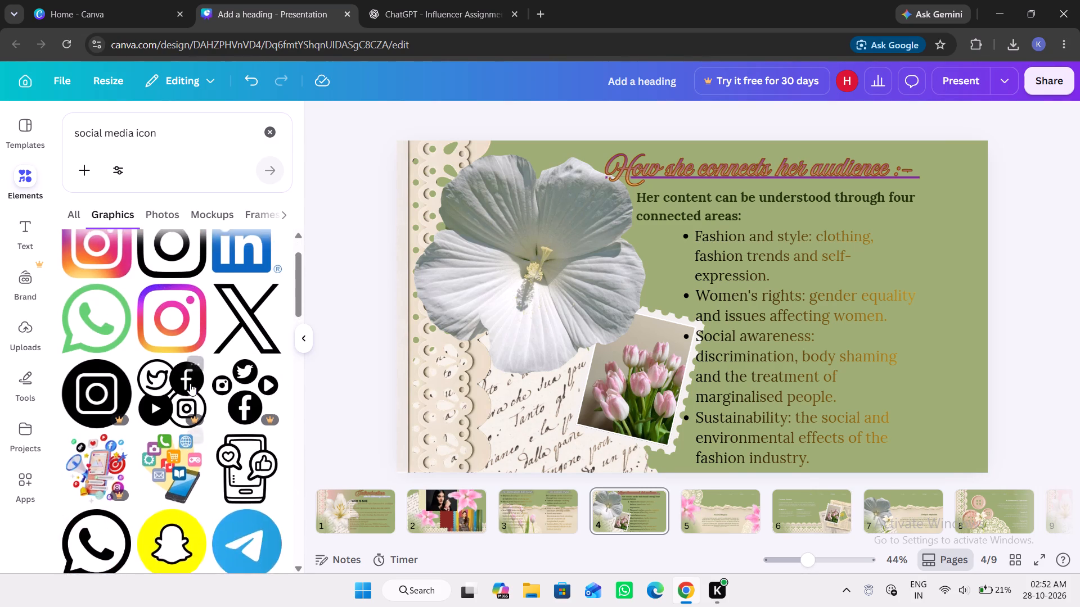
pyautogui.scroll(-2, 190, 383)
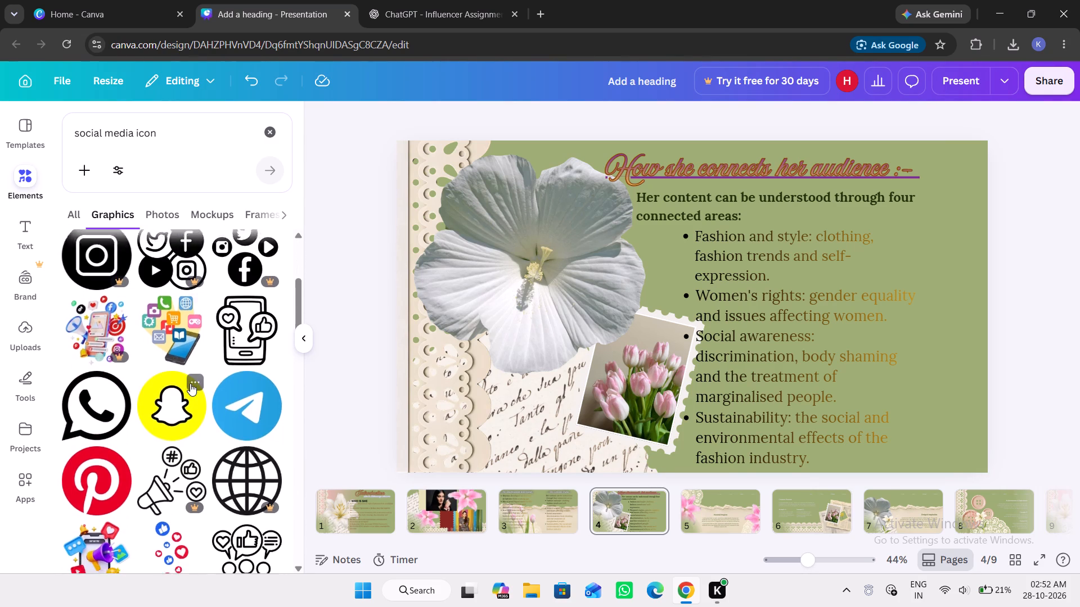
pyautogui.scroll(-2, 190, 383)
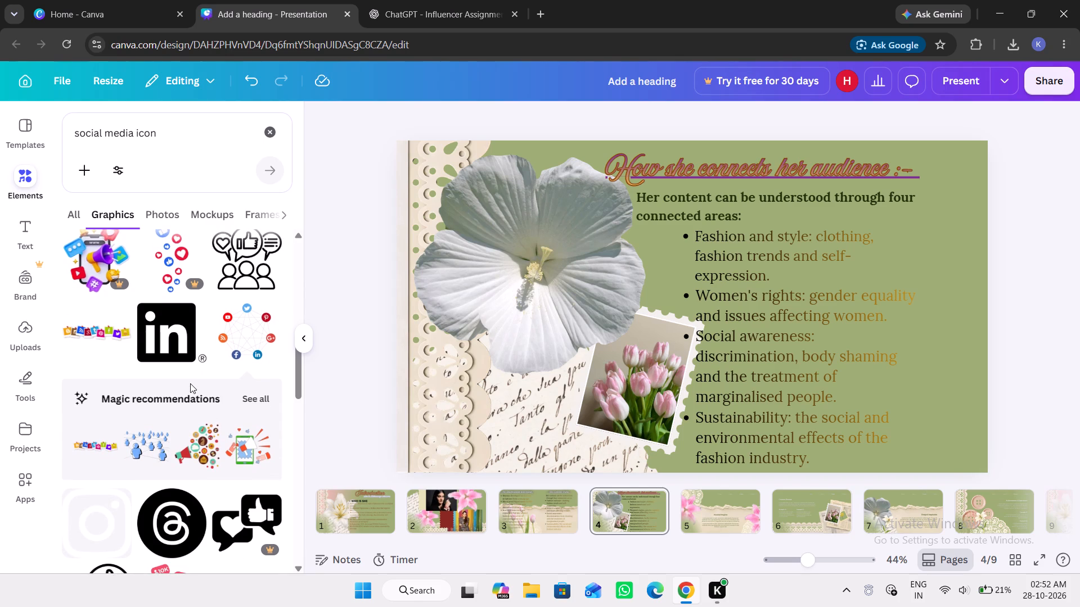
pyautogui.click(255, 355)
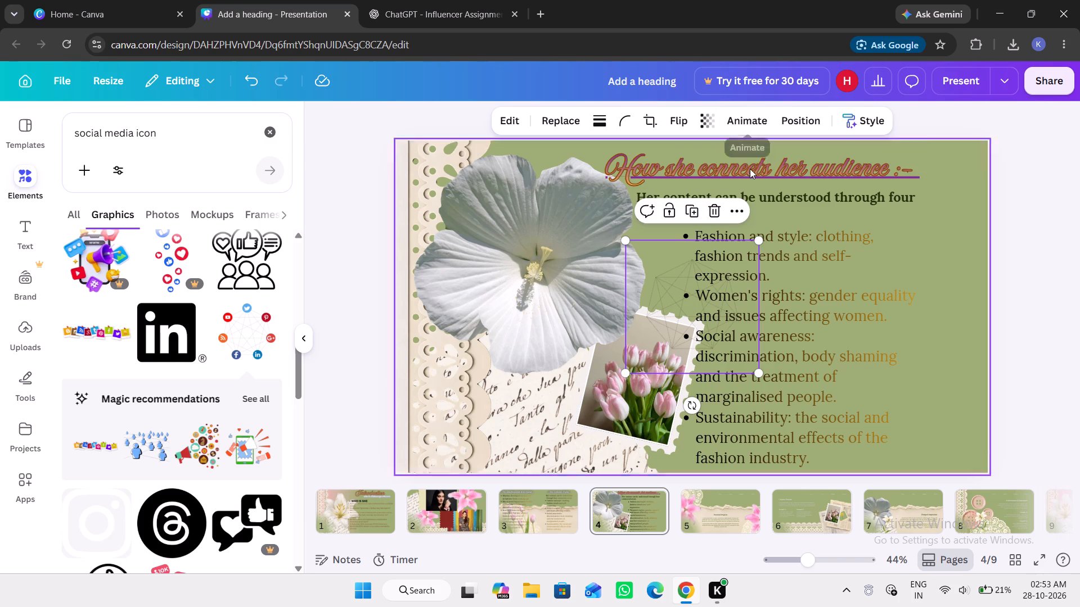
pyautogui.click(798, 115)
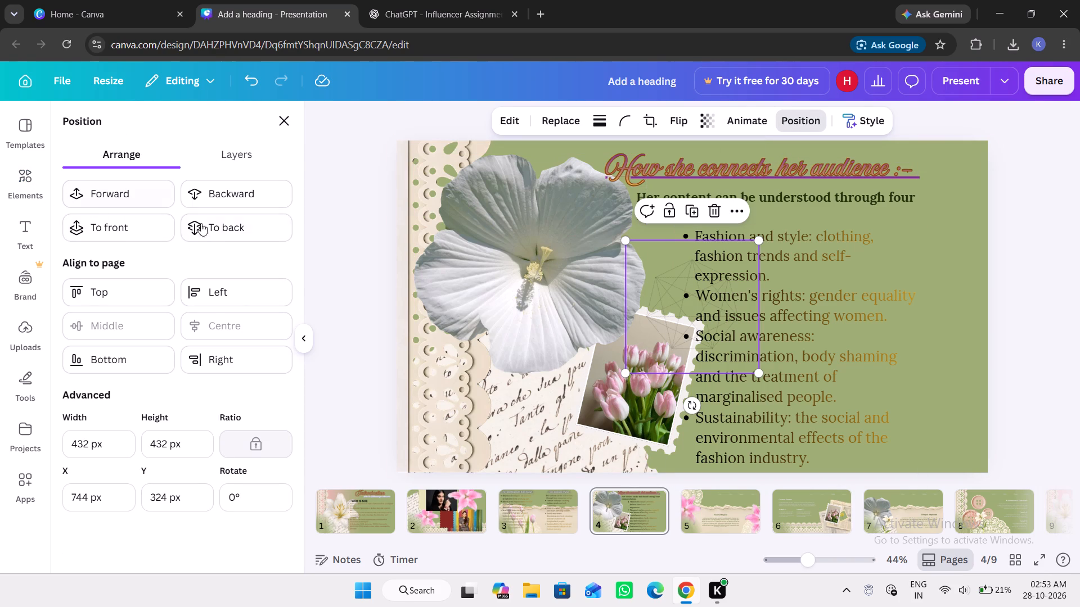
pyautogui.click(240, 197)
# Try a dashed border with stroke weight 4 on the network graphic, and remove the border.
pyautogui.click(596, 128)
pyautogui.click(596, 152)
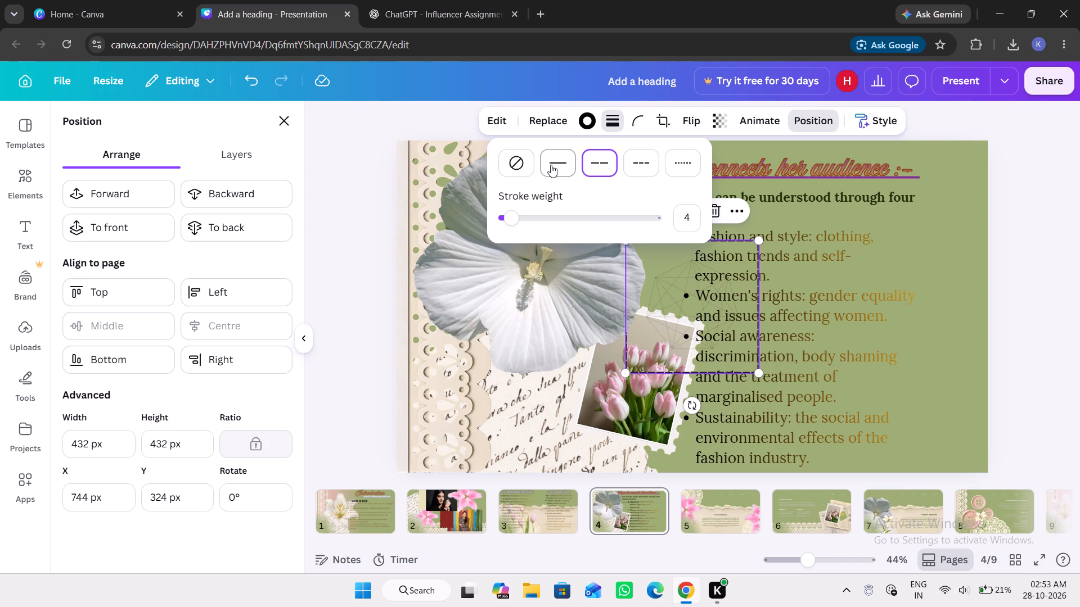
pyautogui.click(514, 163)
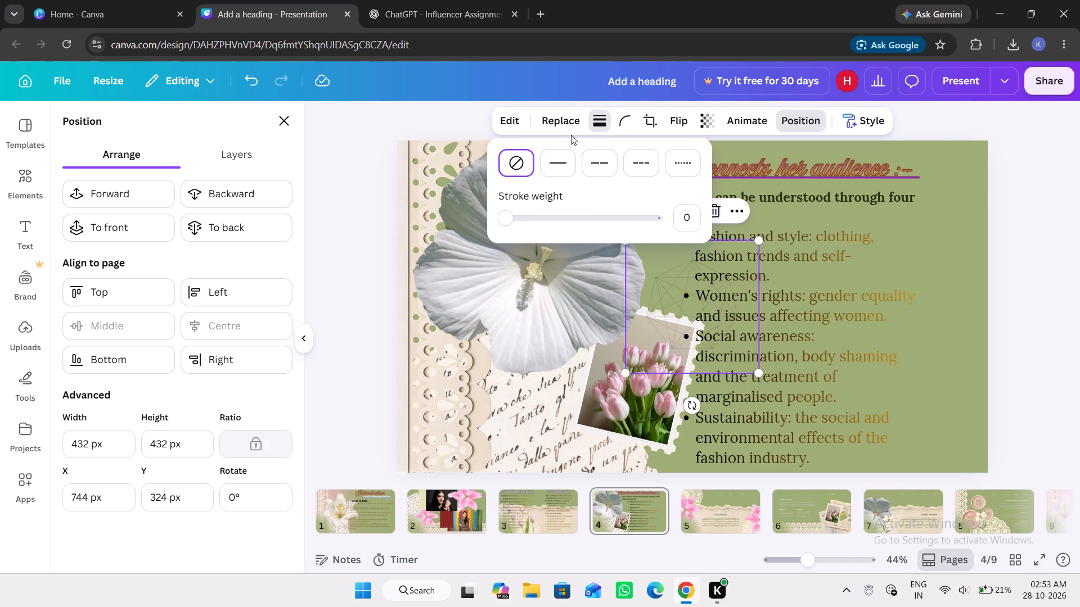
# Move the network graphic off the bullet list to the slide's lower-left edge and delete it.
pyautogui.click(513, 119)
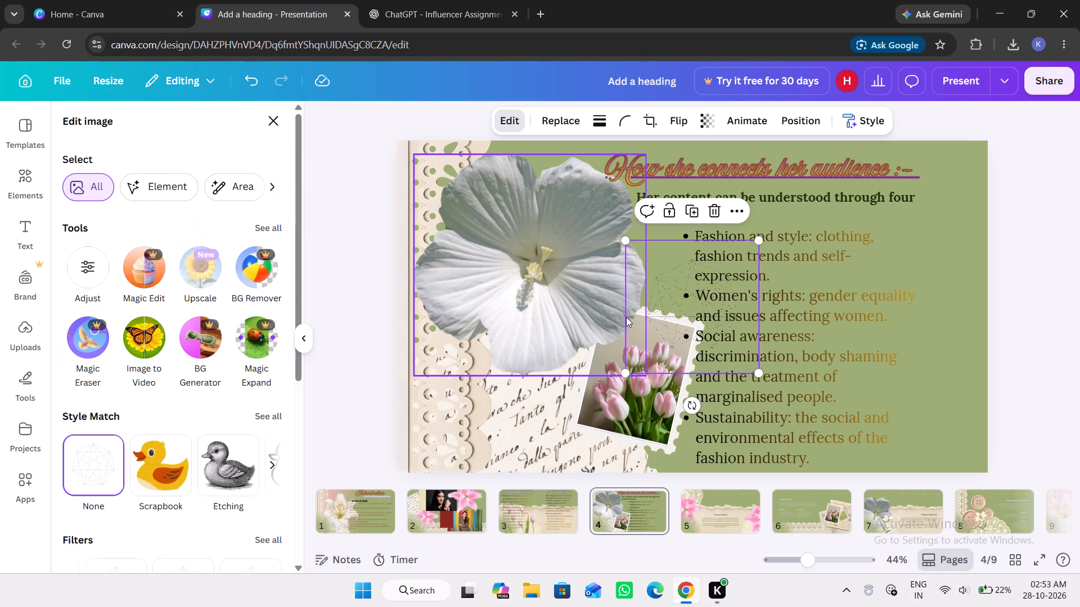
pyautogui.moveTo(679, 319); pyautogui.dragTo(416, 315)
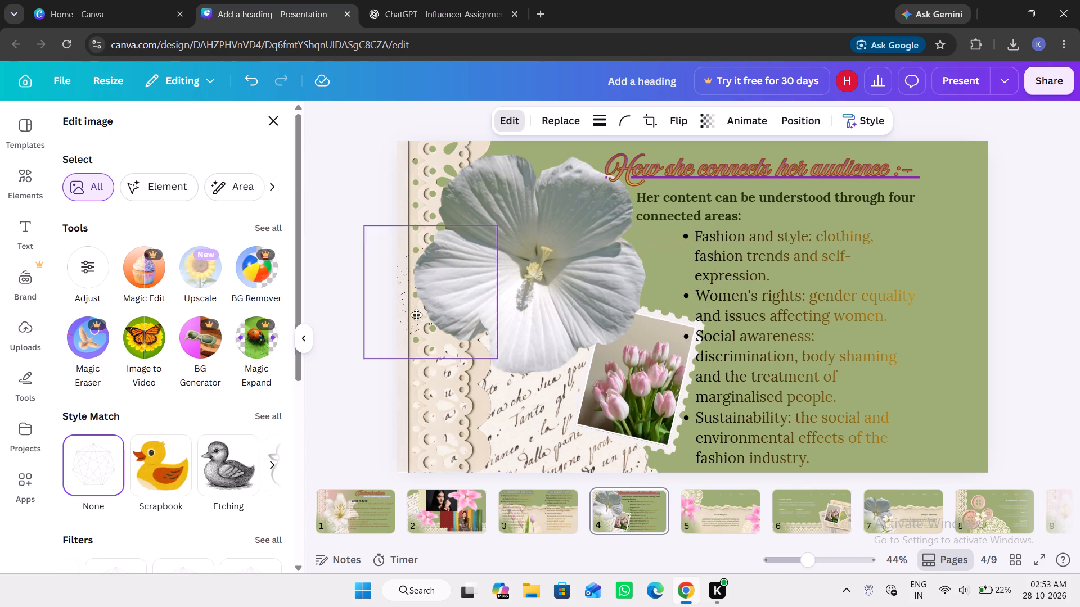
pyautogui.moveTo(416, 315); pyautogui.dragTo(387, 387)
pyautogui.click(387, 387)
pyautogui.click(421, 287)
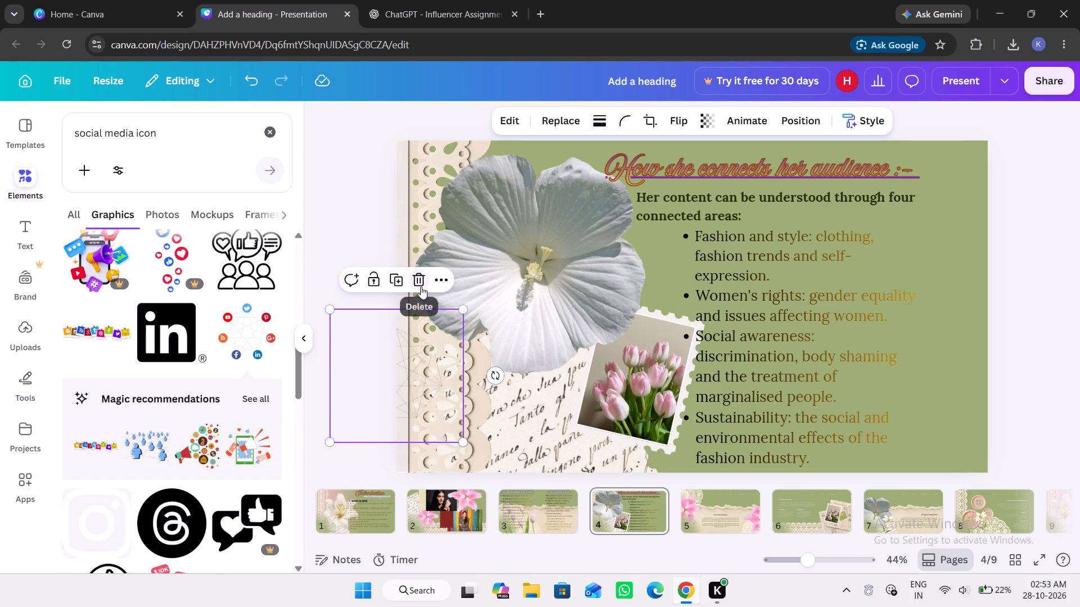
# Add the black graphic of three people with heart, thumbs-up and chat bubbles to slide 4 and send it one layer backward.
pyautogui.scroll(3, 250, 370)
pyautogui.click(226, 388)
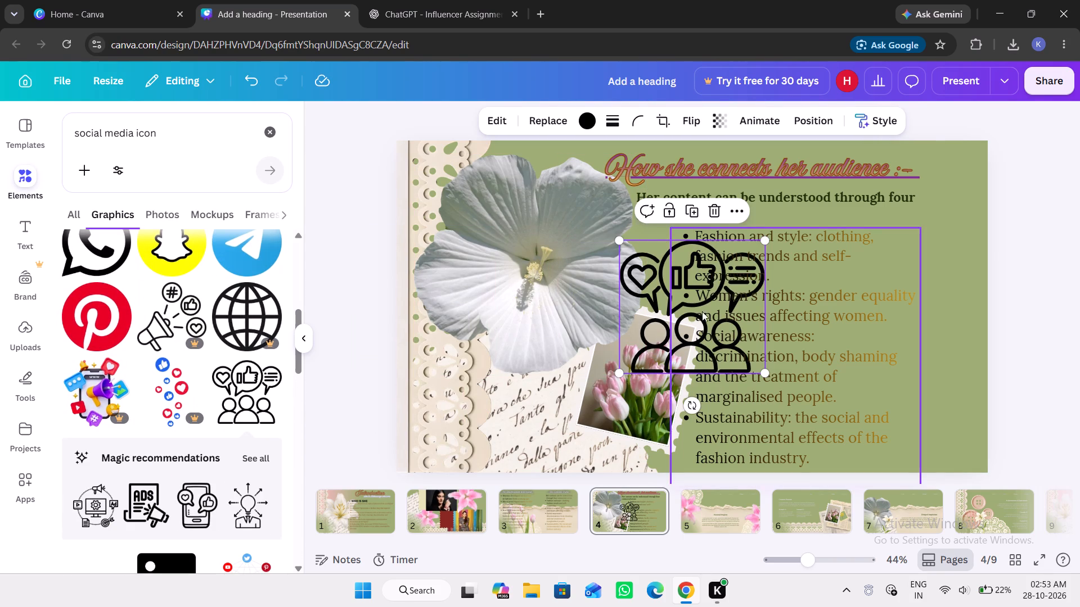
pyautogui.click(806, 121)
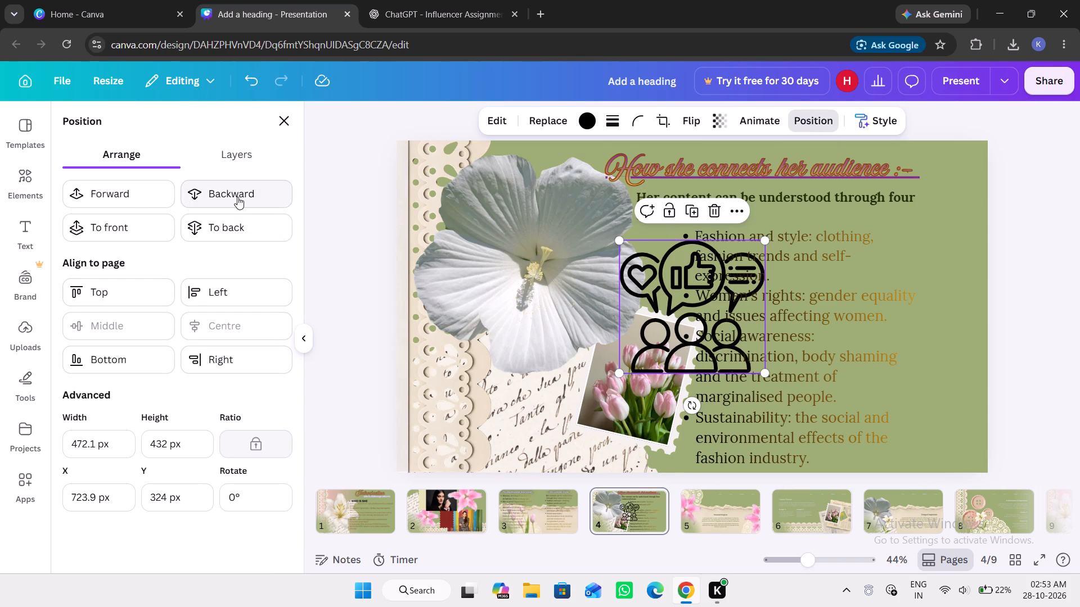
pyautogui.click(237, 197)
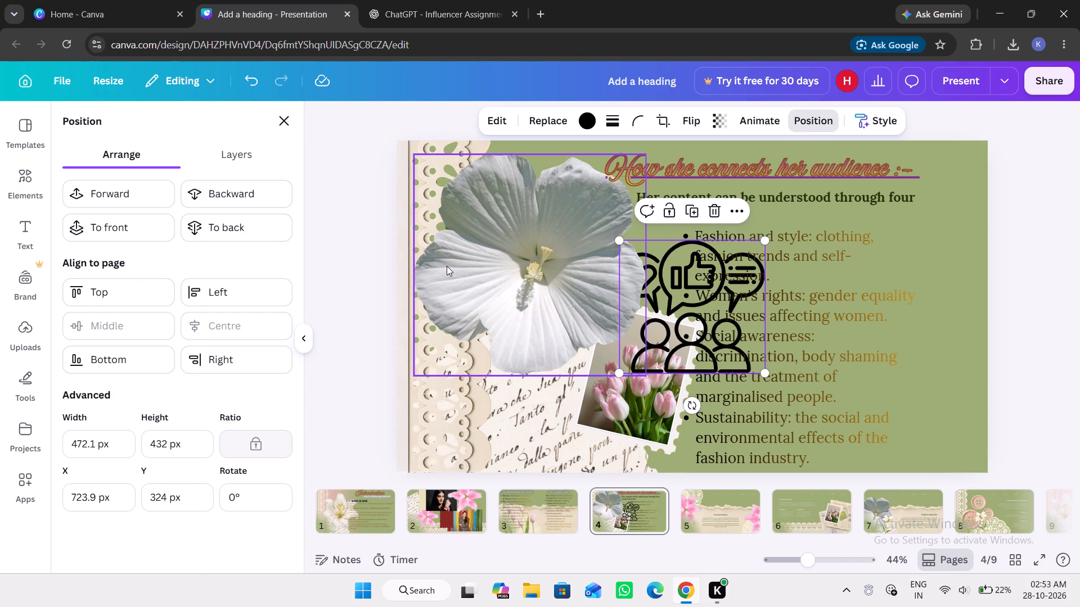
# Move the people-and-bubbles graphic onto the handwritten paper at about X 305, Y 630 px and bring it forward in the layers.
pyautogui.moveTo(668, 343); pyautogui.dragTo(756, 378)
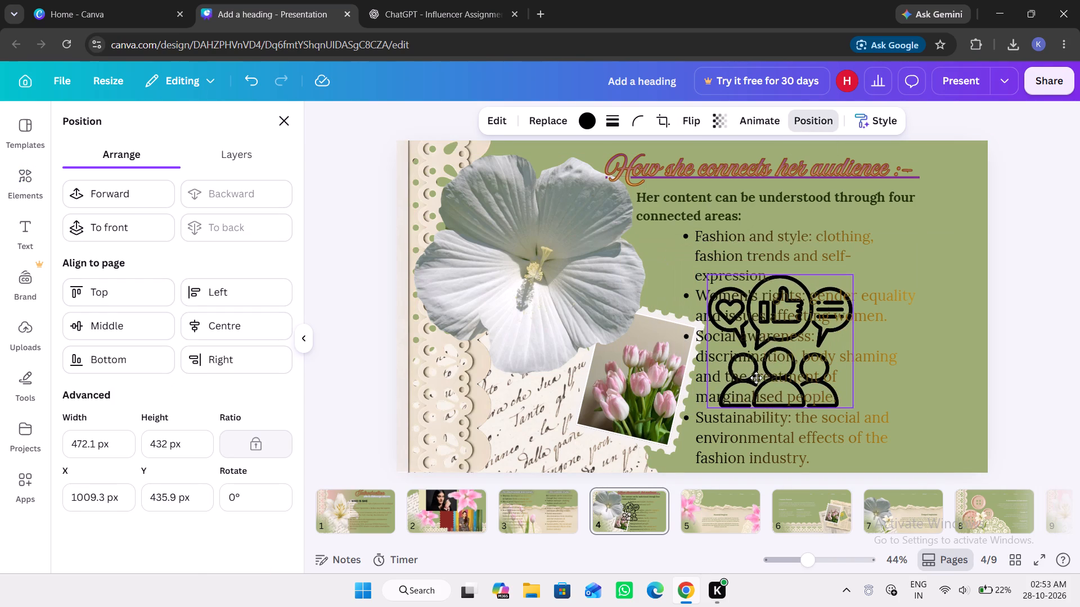
pyautogui.moveTo(756, 378); pyautogui.dragTo(755, 372)
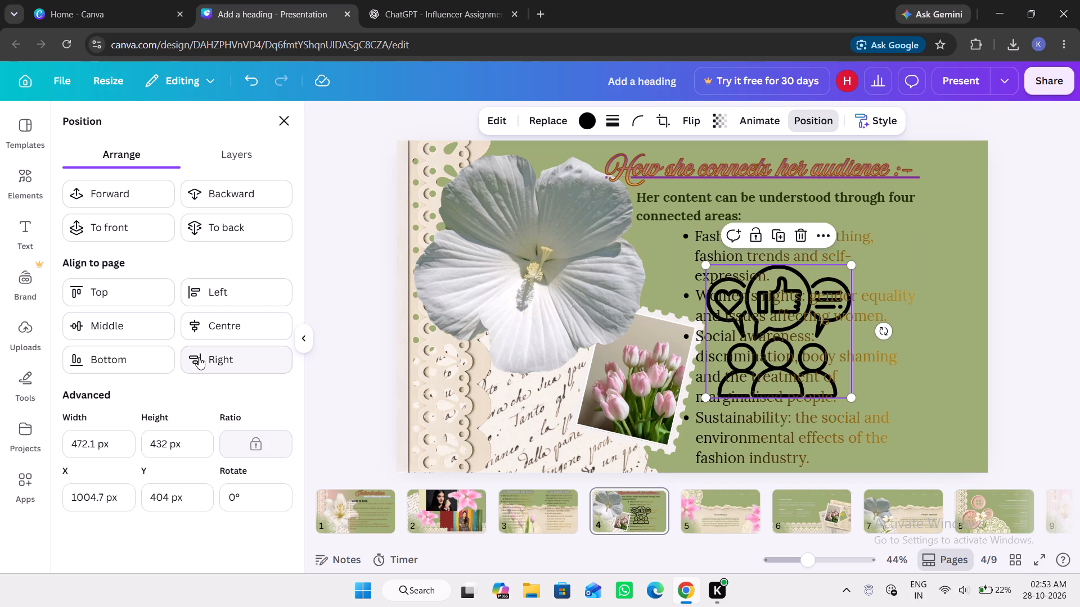
pyautogui.scroll(-1, 199, 357)
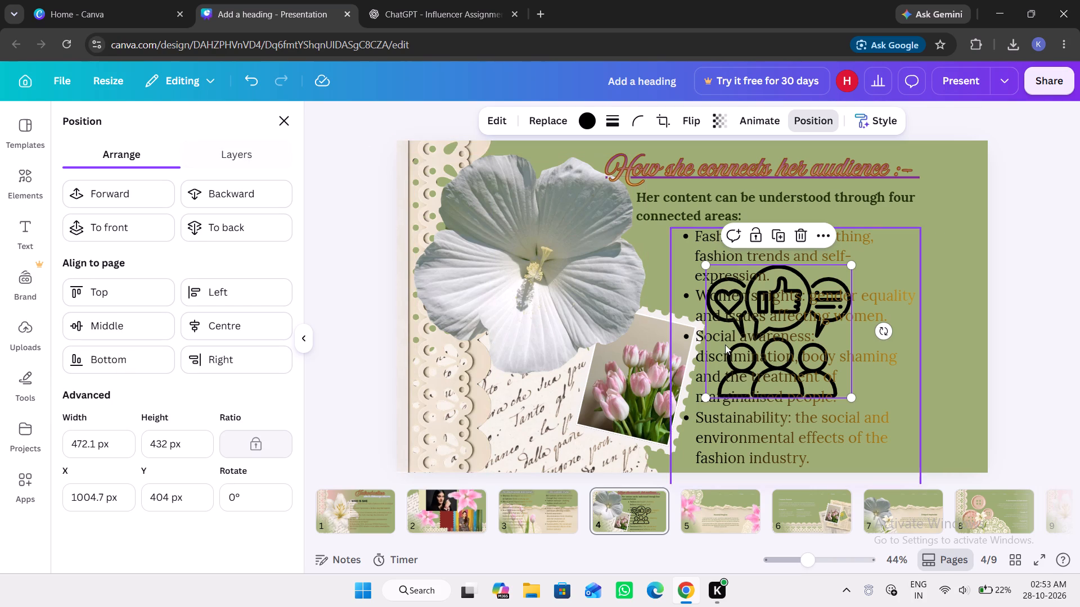
pyautogui.moveTo(821, 375); pyautogui.dragTo(691, 458)
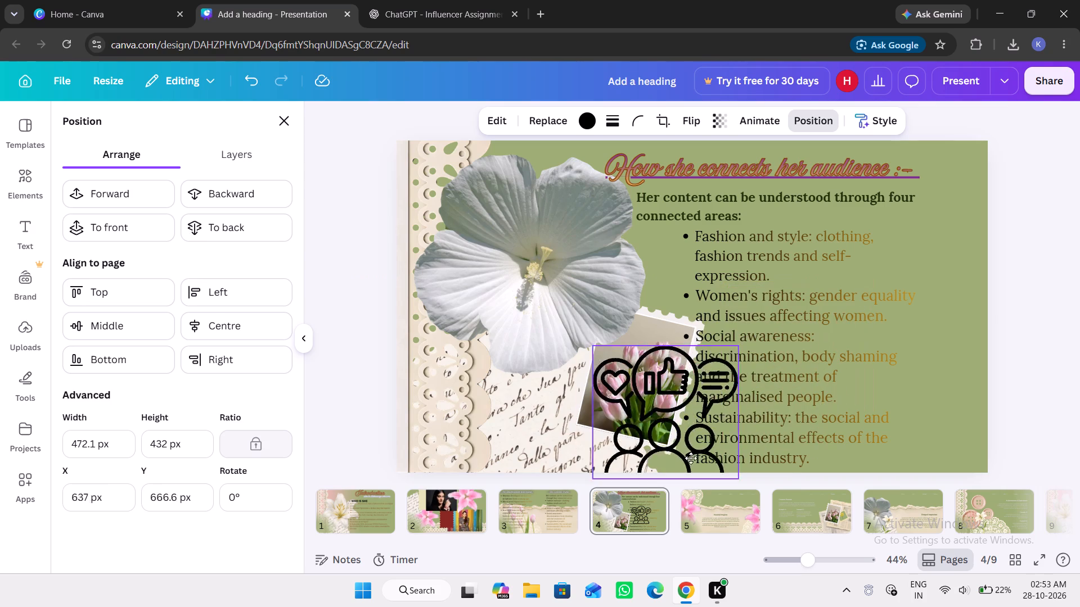
pyautogui.moveTo(691, 458); pyautogui.dragTo(605, 444)
pyautogui.click(146, 185)
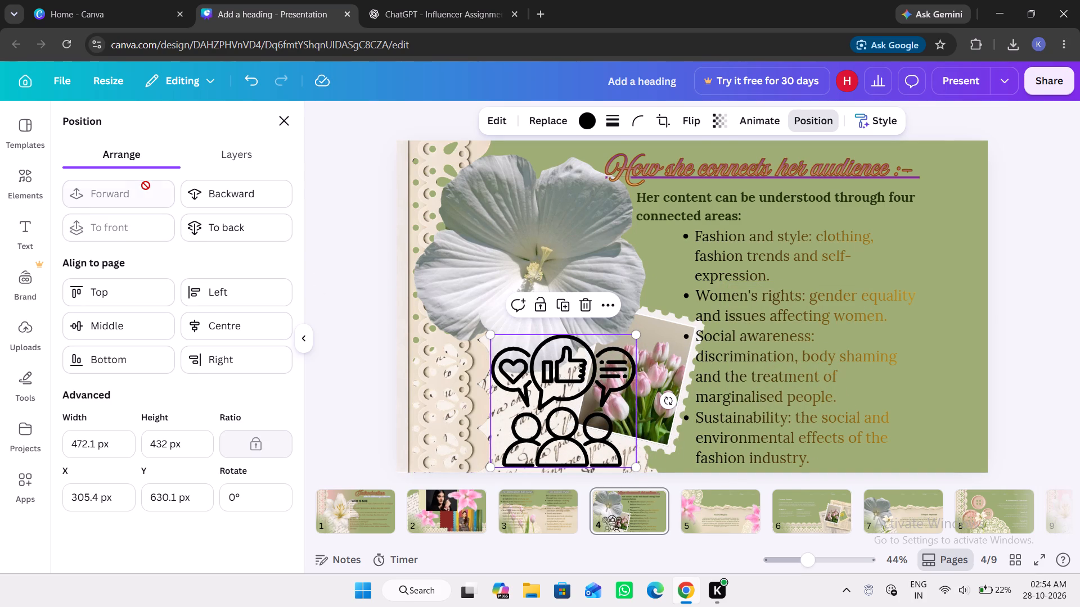
pyautogui.click(613, 407)
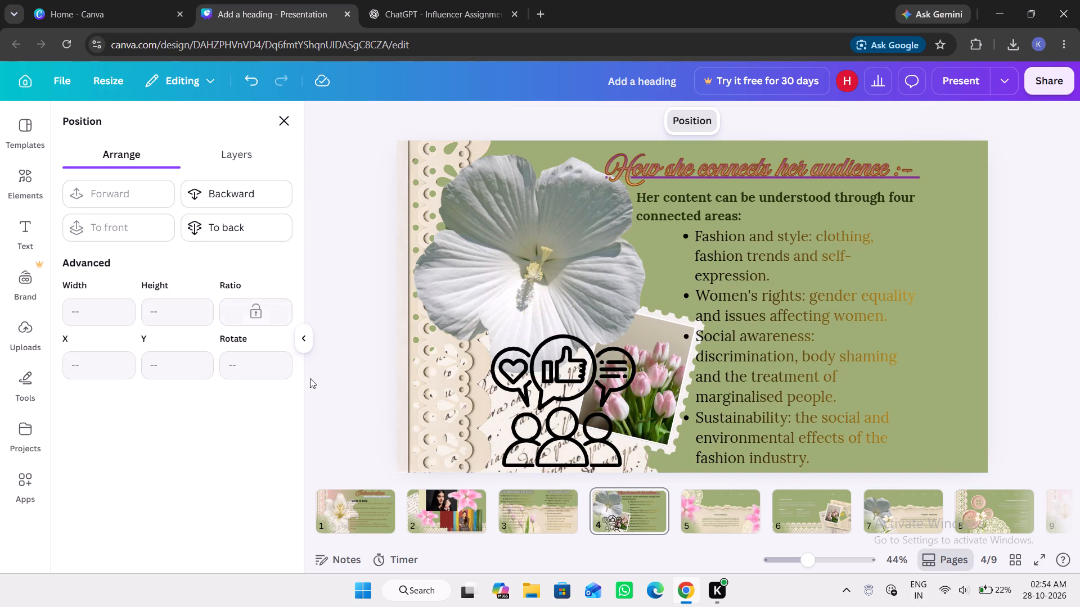
pyautogui.click(310, 378)
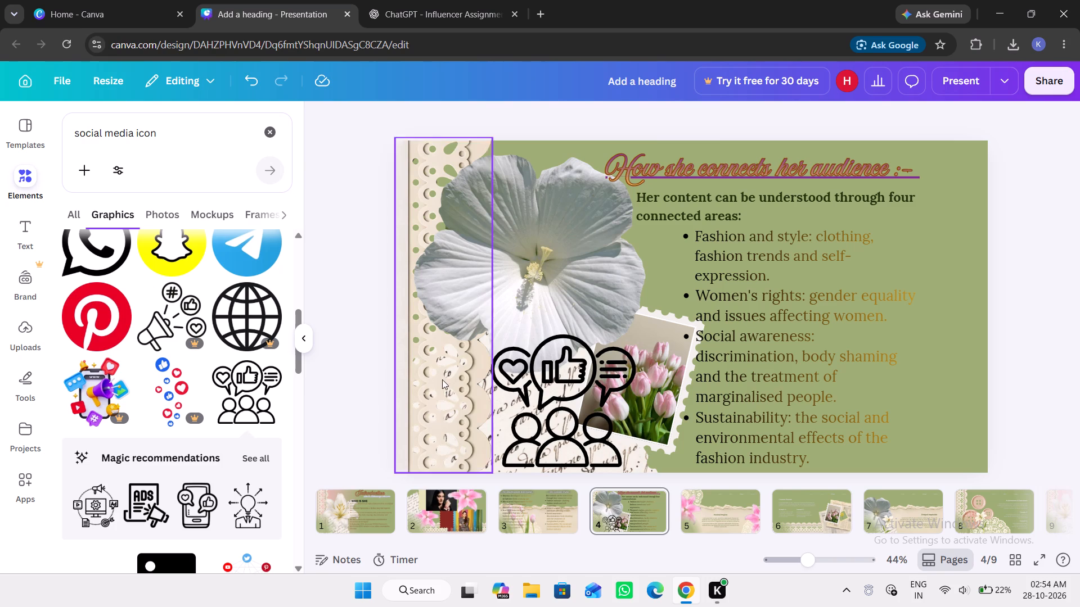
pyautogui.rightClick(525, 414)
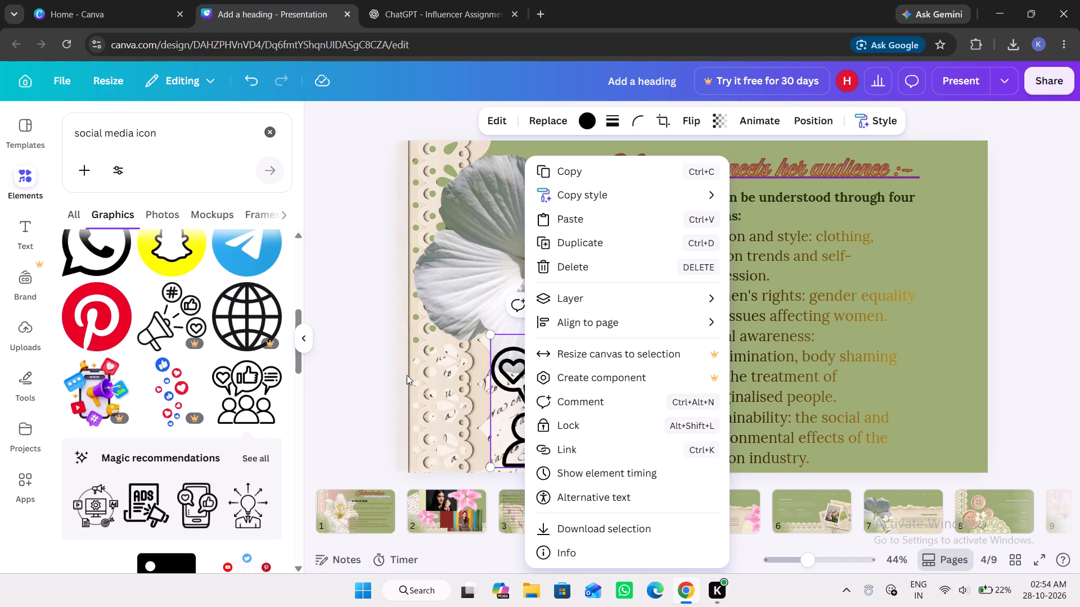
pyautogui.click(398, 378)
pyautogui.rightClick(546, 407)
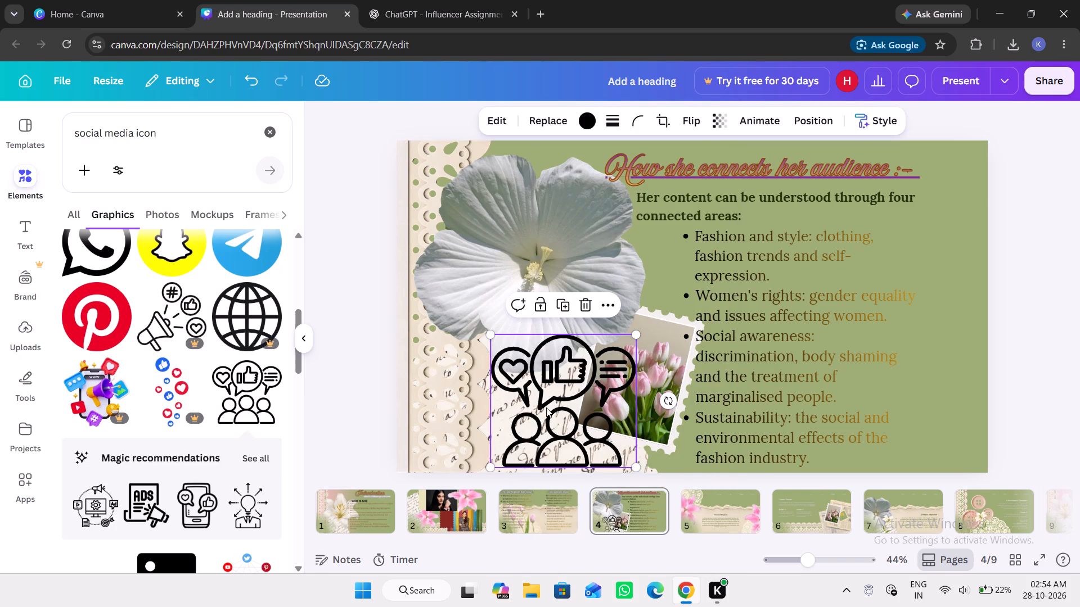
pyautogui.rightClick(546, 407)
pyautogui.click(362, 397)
# Add the banner of pinned, colourful social media logo cards to slide 4 and stretch it slightly wider.
pyautogui.scroll(-1, 238, 429)
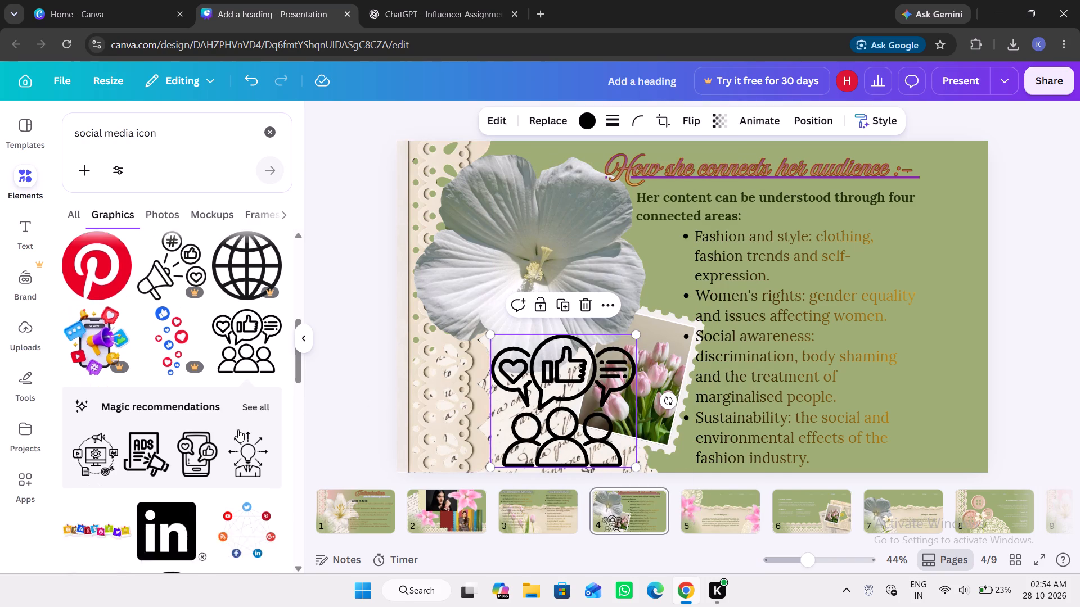
pyautogui.scroll(-3, 238, 429)
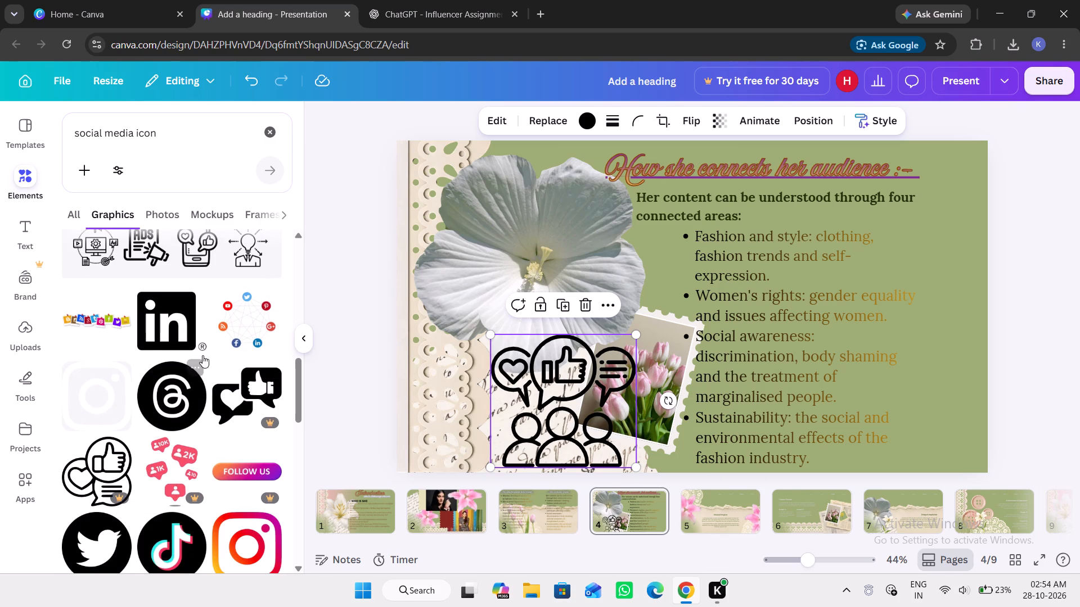
pyautogui.scroll(-3, 227, 416)
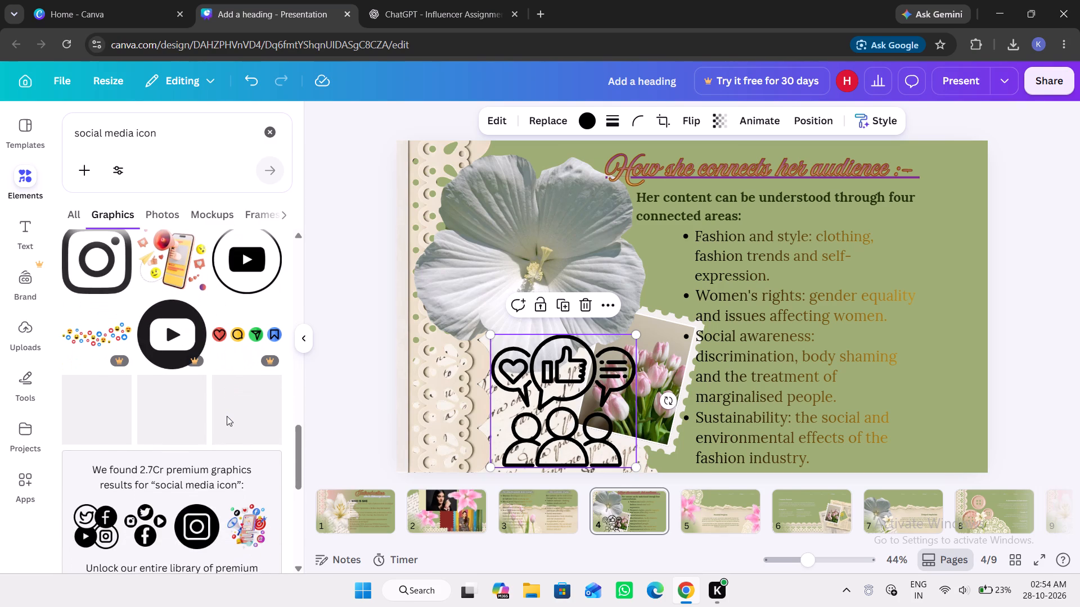
pyautogui.scroll(-1, 227, 416)
pyautogui.scroll(5, 227, 416)
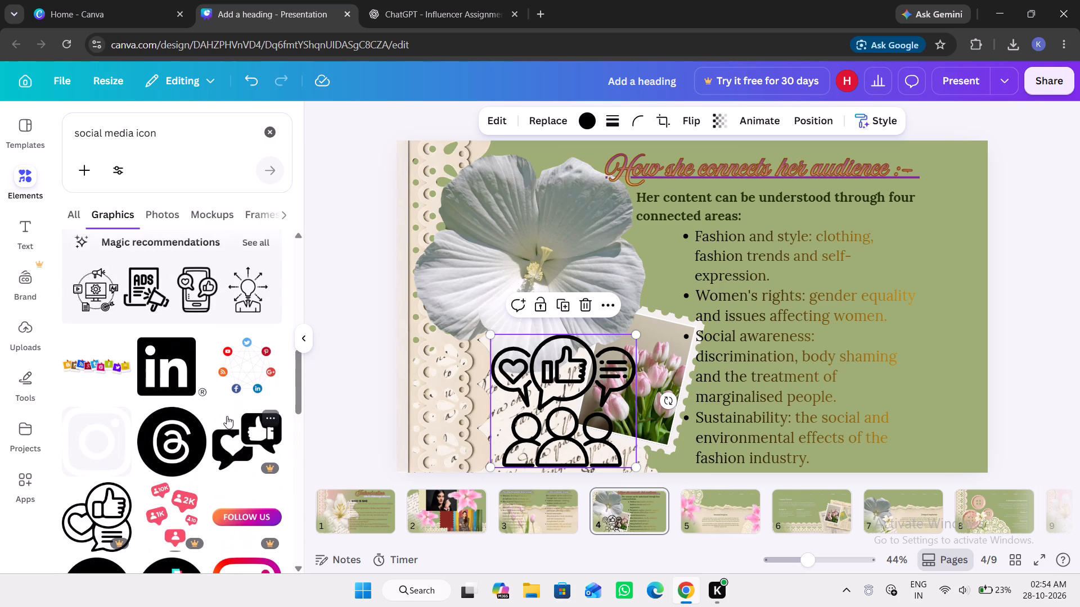
pyautogui.click(105, 371)
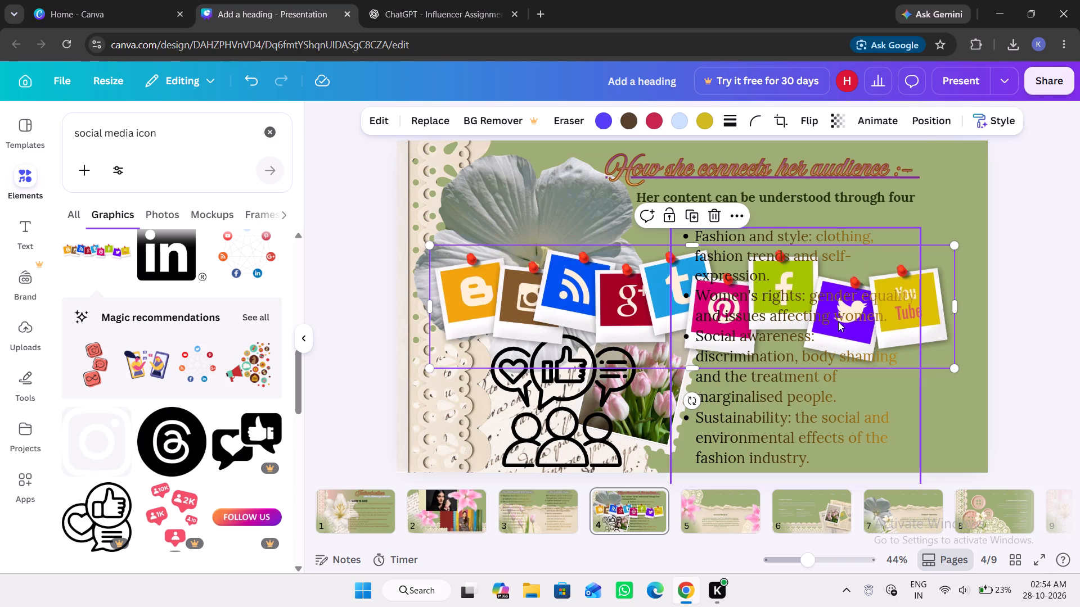
pyautogui.moveTo(958, 313); pyautogui.dragTo(964, 299)
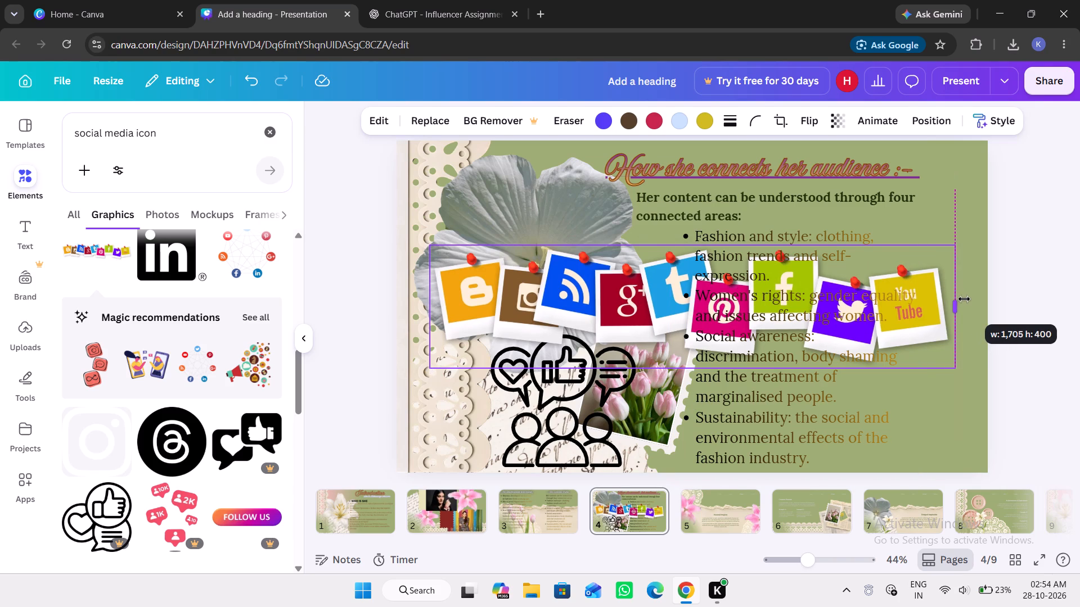
pyautogui.moveTo(964, 299); pyautogui.dragTo(964, 300)
# Recolour the light-blue swatch of the pinned logo banner to pale lavender #EAEAFF.
pyautogui.click(687, 125)
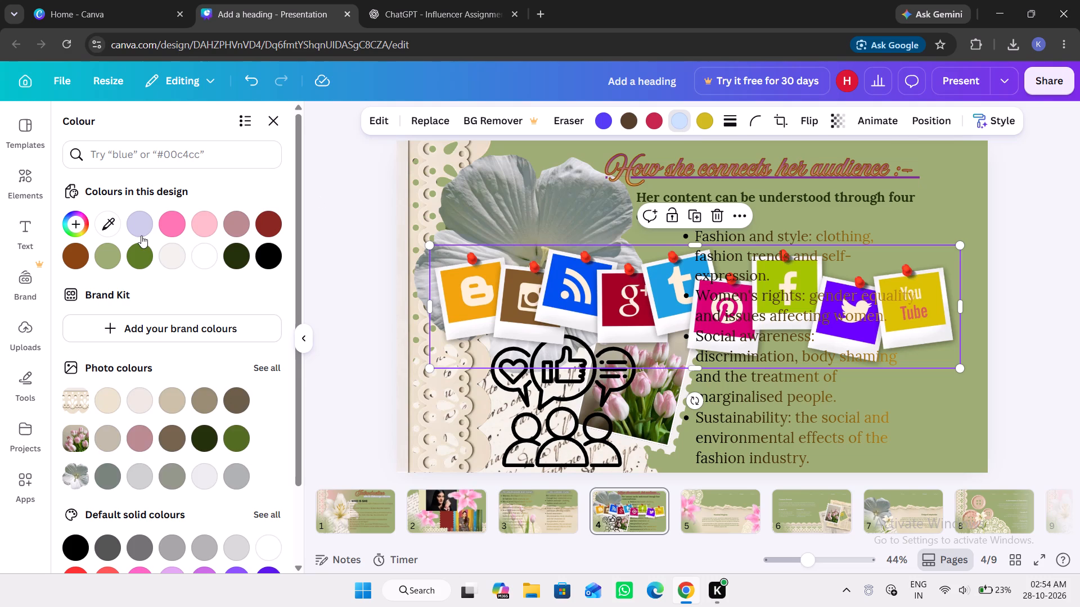
pyautogui.click(141, 235)
pyautogui.click(138, 231)
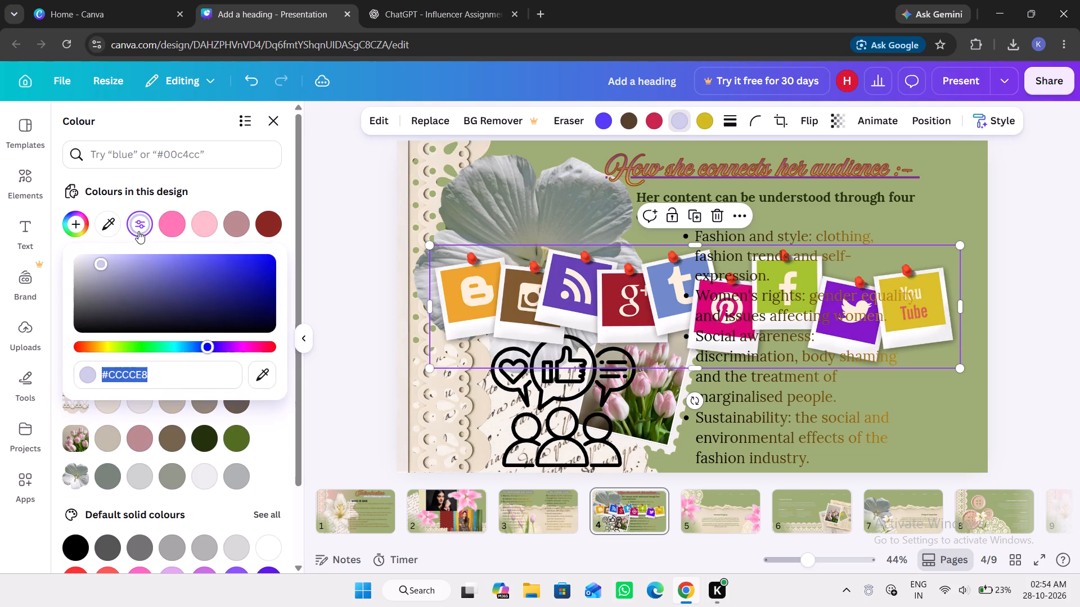
pyautogui.moveTo(93, 263); pyautogui.dragTo(125, 271)
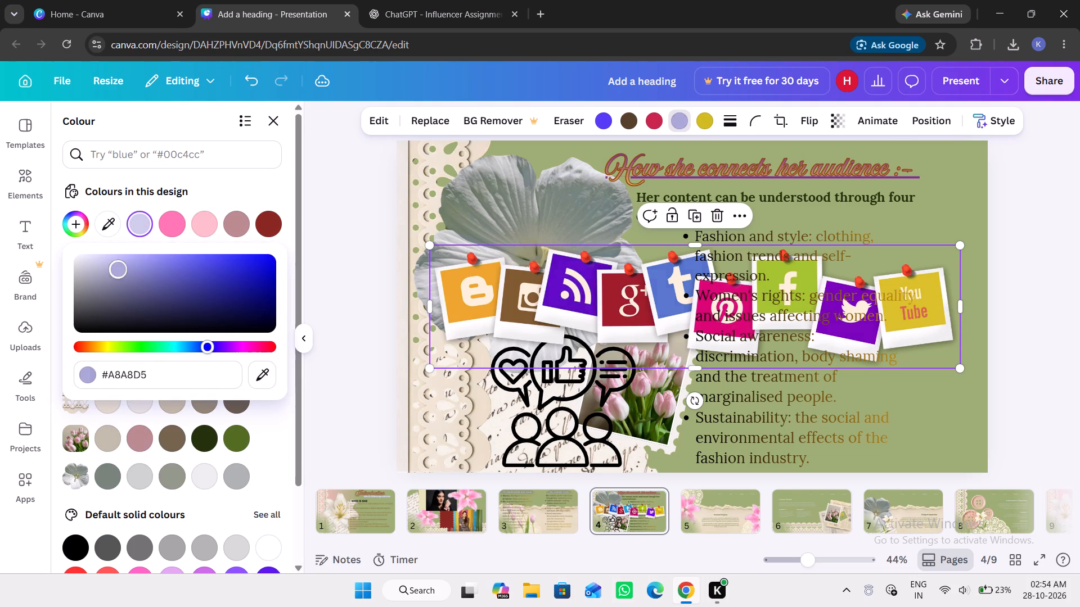
pyautogui.moveTo(125, 271); pyautogui.dragTo(72, 288)
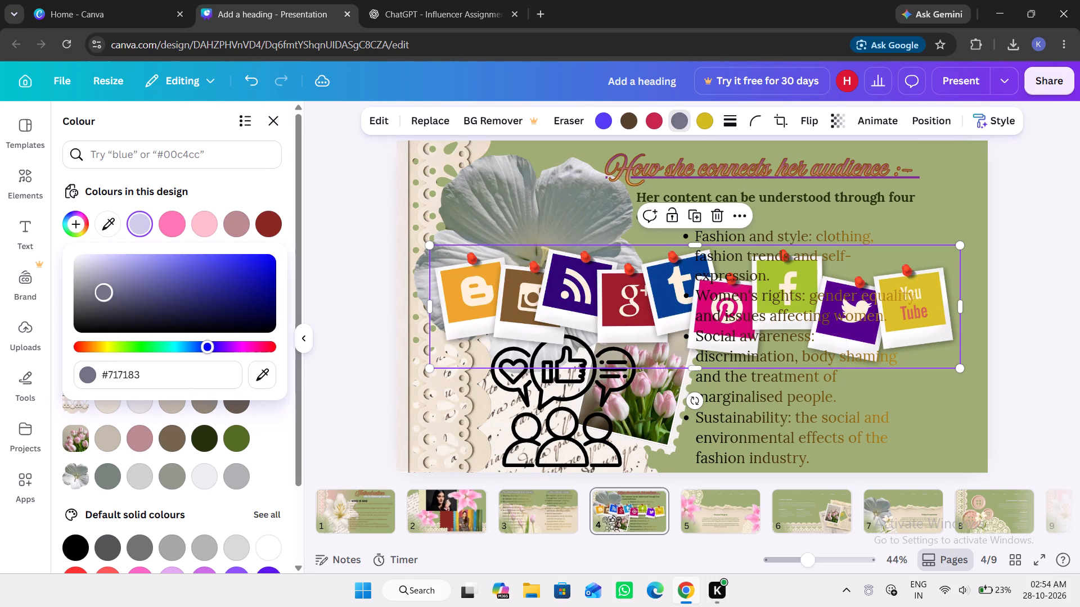
pyautogui.moveTo(72, 288); pyautogui.dragTo(91, 188)
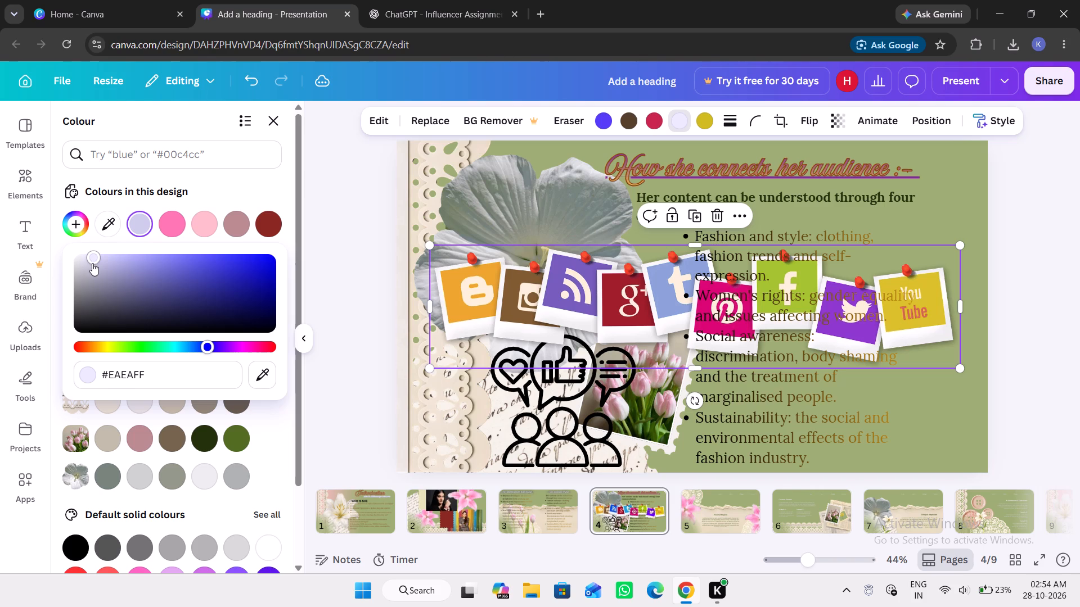
pyautogui.click(363, 367)
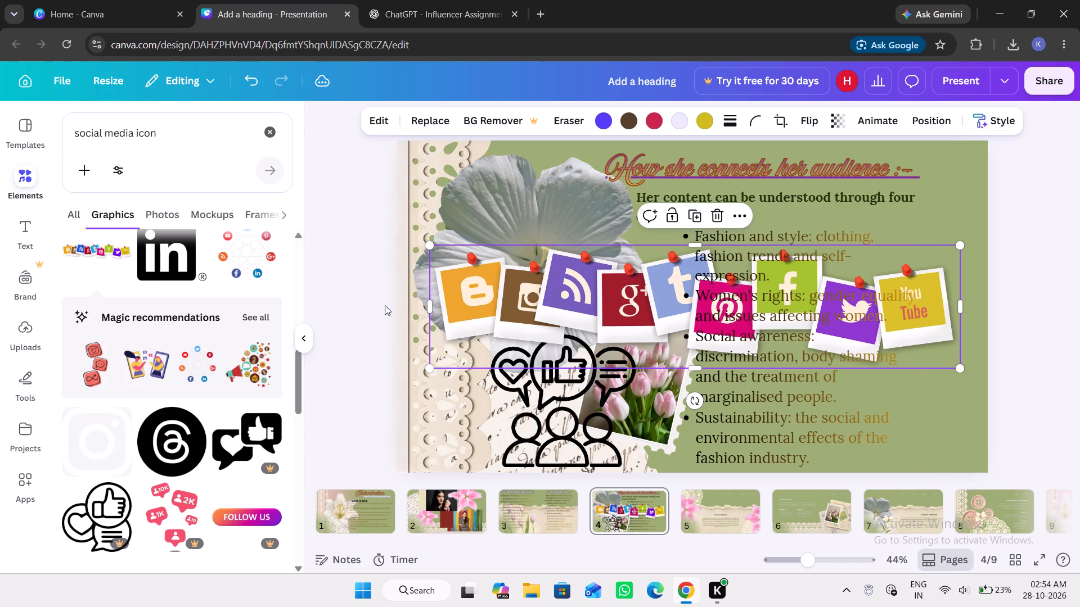
pyautogui.click(335, 304)
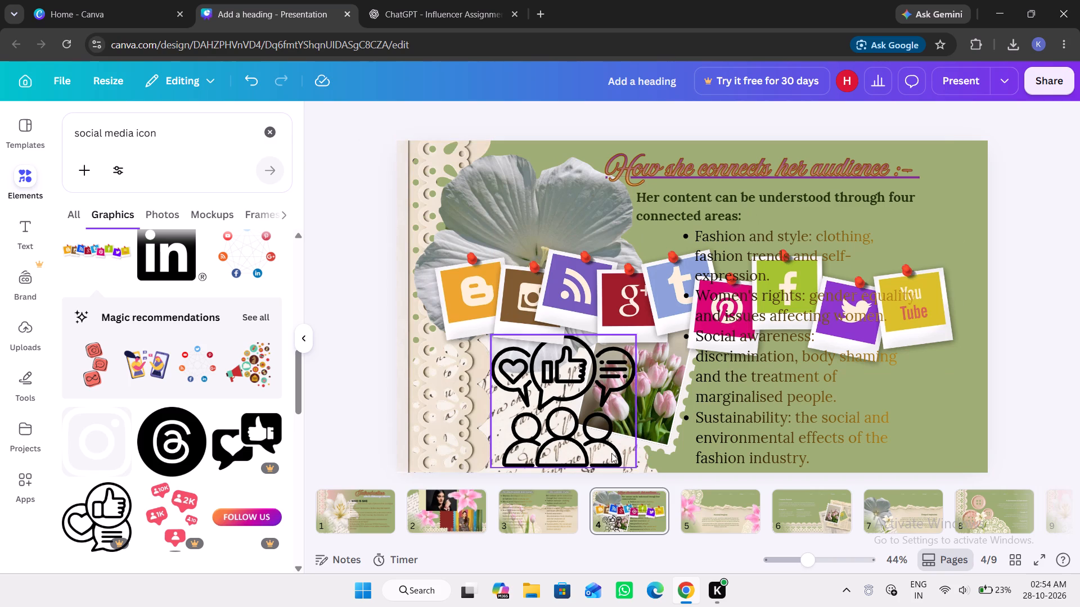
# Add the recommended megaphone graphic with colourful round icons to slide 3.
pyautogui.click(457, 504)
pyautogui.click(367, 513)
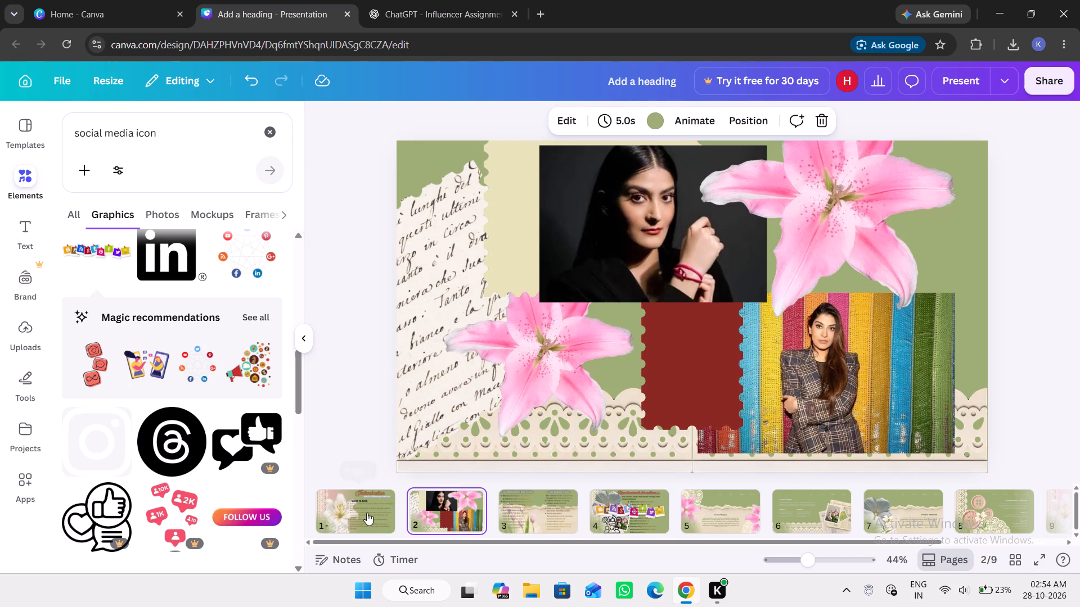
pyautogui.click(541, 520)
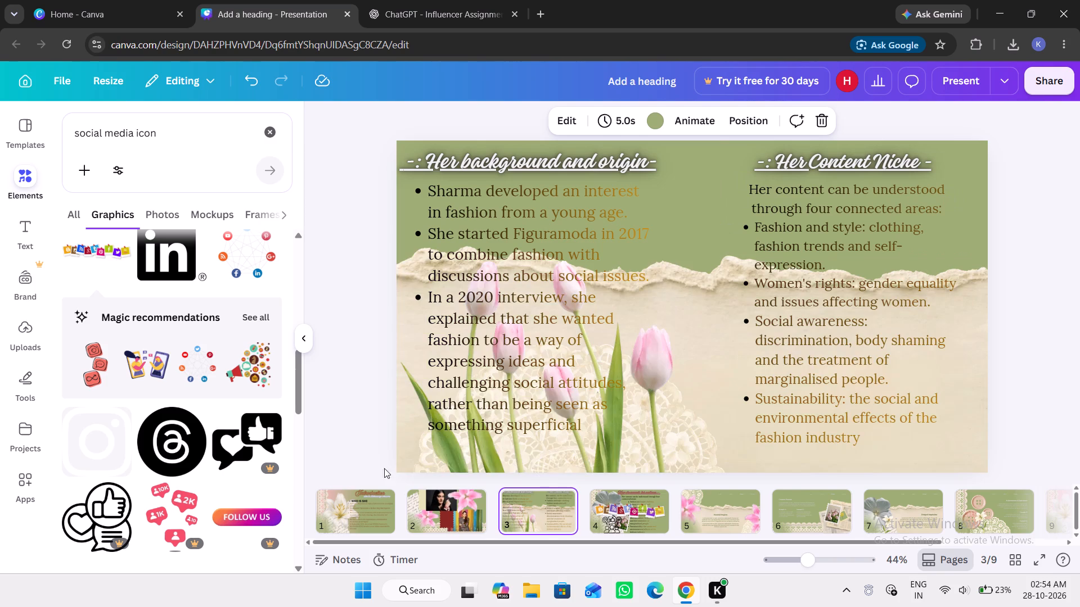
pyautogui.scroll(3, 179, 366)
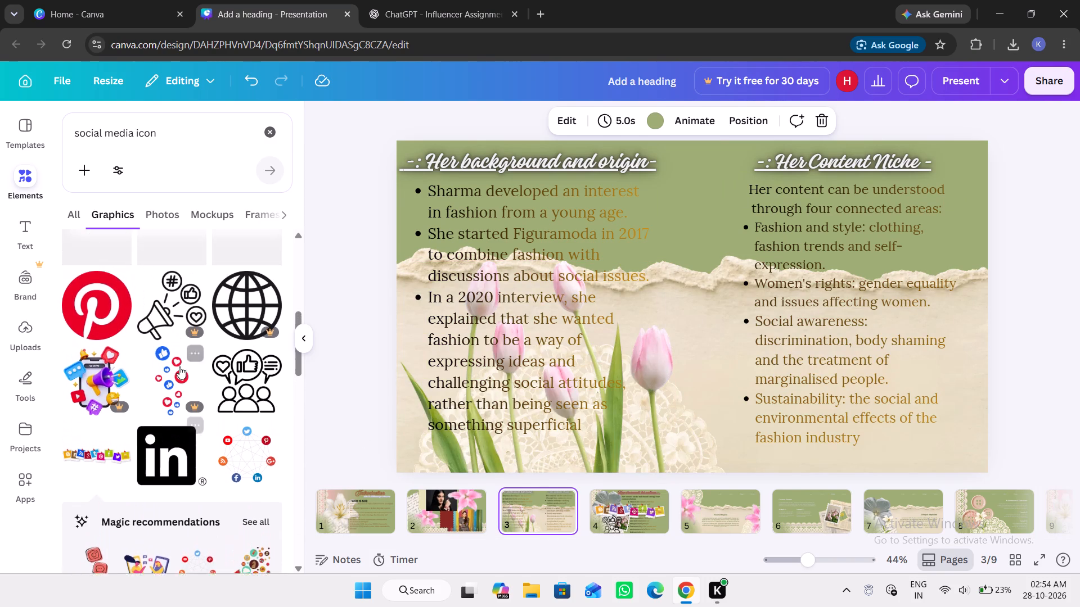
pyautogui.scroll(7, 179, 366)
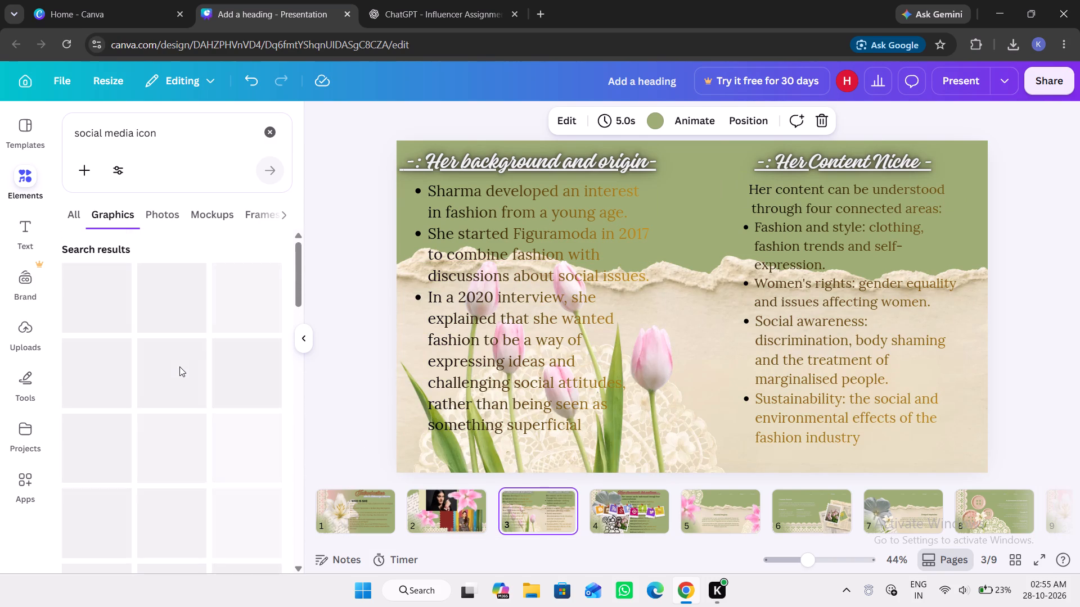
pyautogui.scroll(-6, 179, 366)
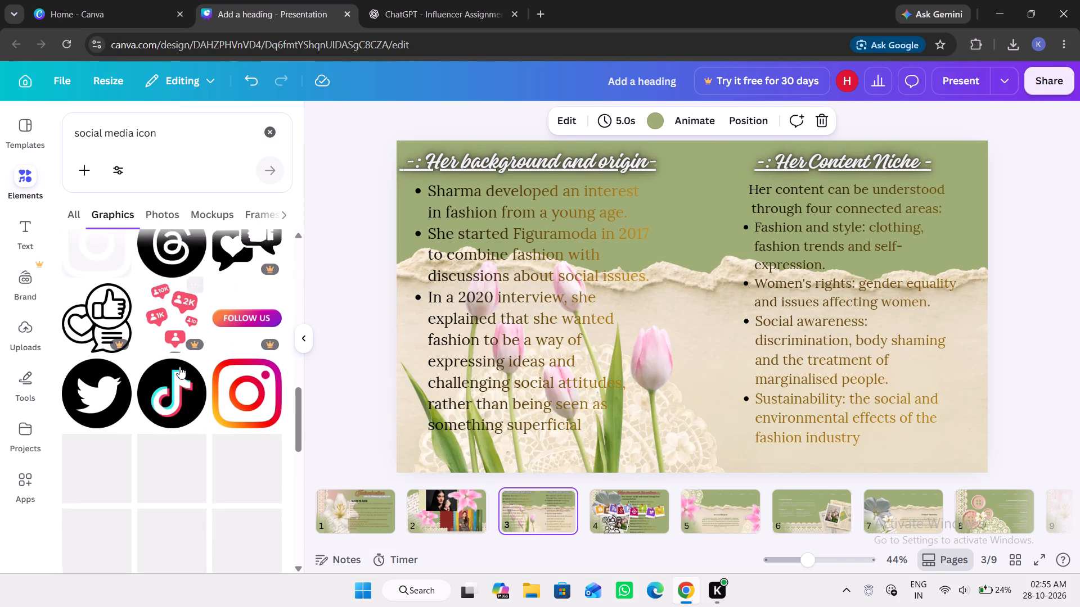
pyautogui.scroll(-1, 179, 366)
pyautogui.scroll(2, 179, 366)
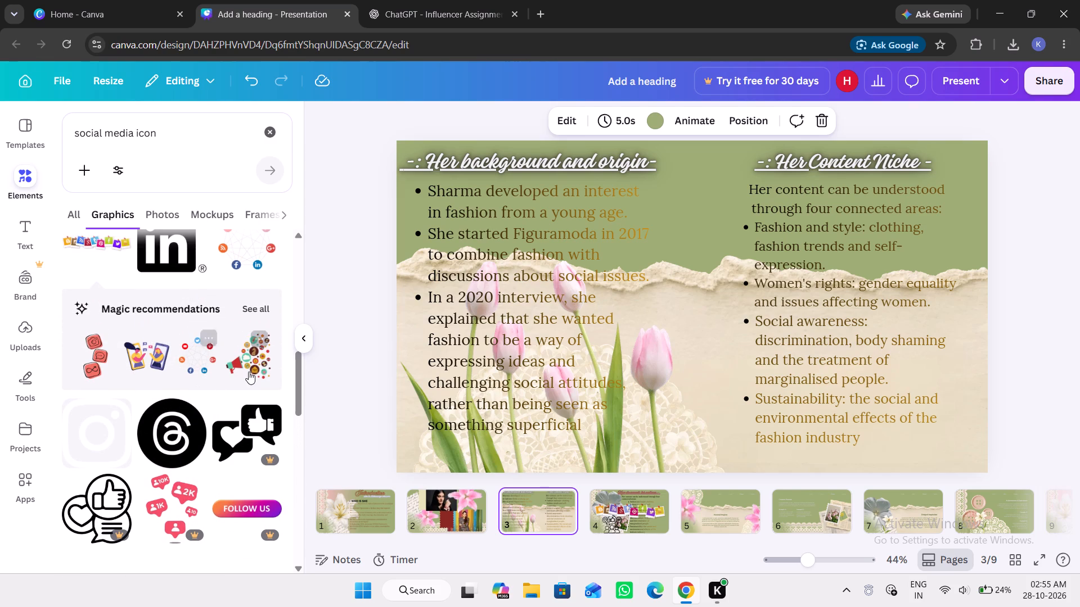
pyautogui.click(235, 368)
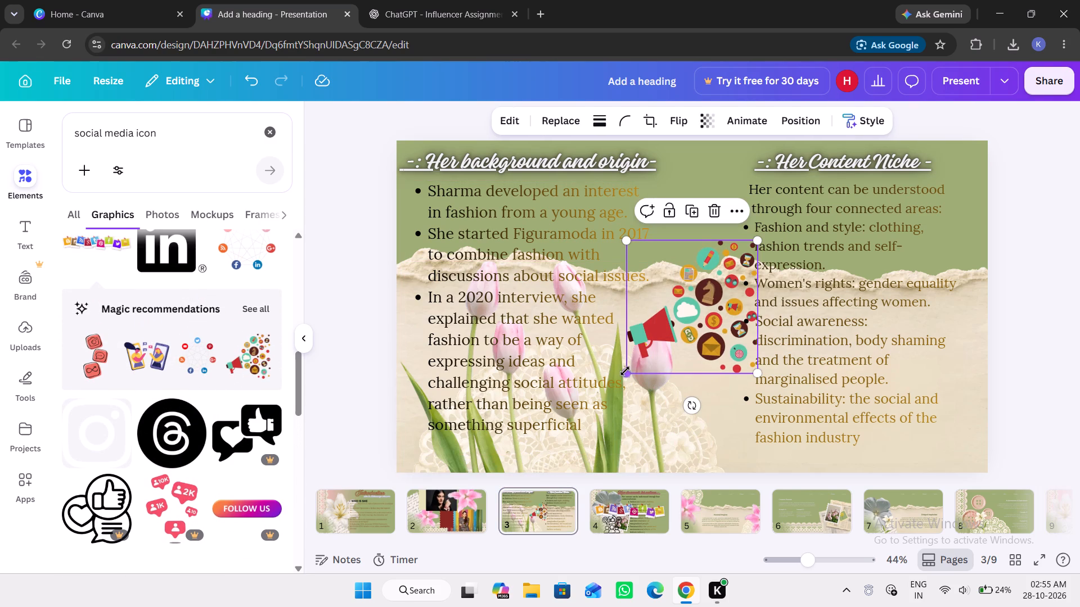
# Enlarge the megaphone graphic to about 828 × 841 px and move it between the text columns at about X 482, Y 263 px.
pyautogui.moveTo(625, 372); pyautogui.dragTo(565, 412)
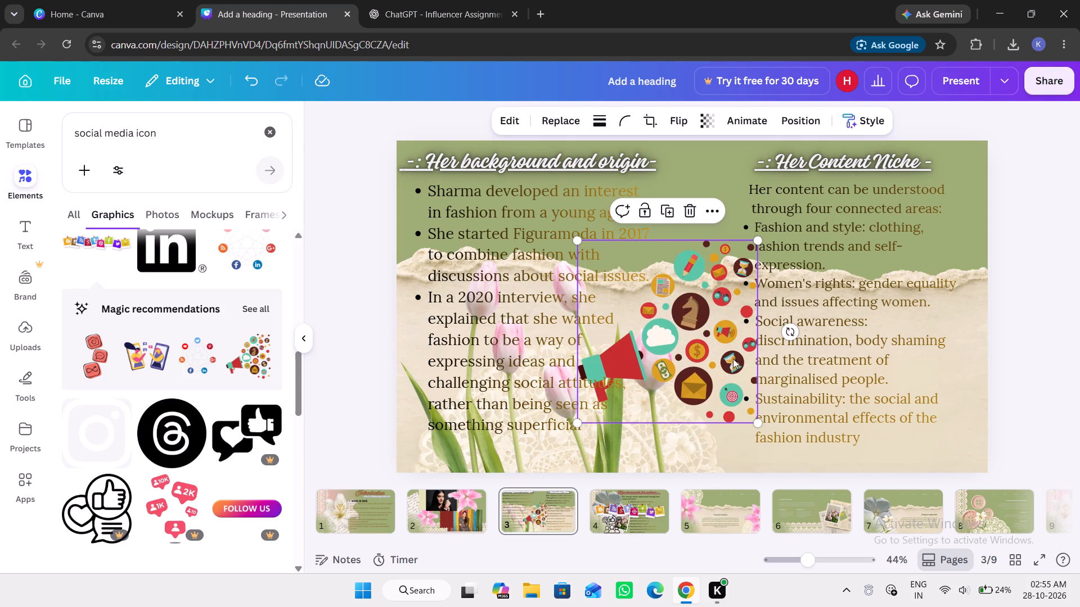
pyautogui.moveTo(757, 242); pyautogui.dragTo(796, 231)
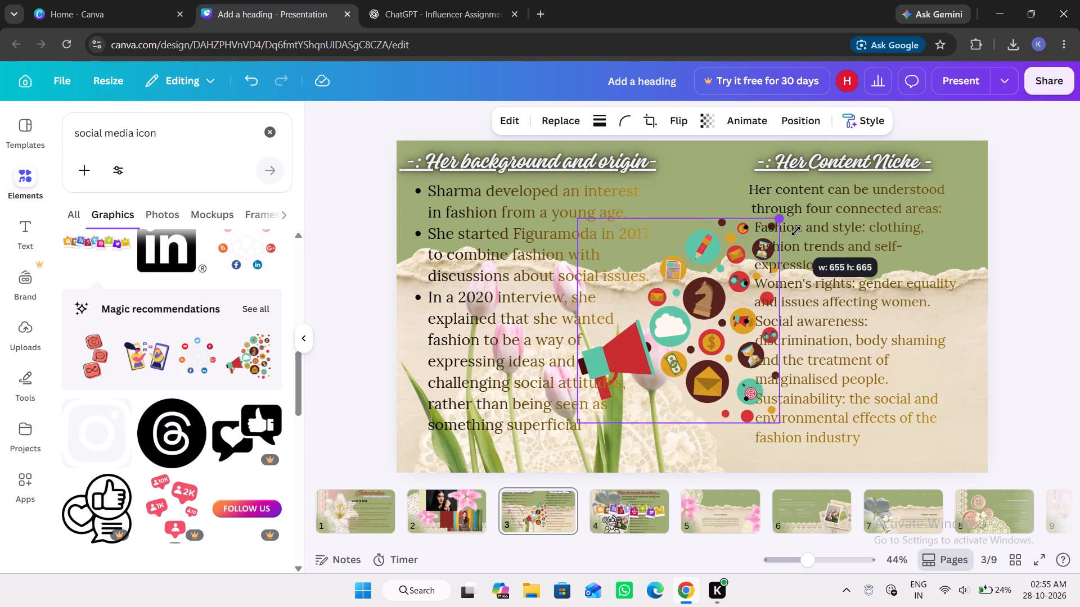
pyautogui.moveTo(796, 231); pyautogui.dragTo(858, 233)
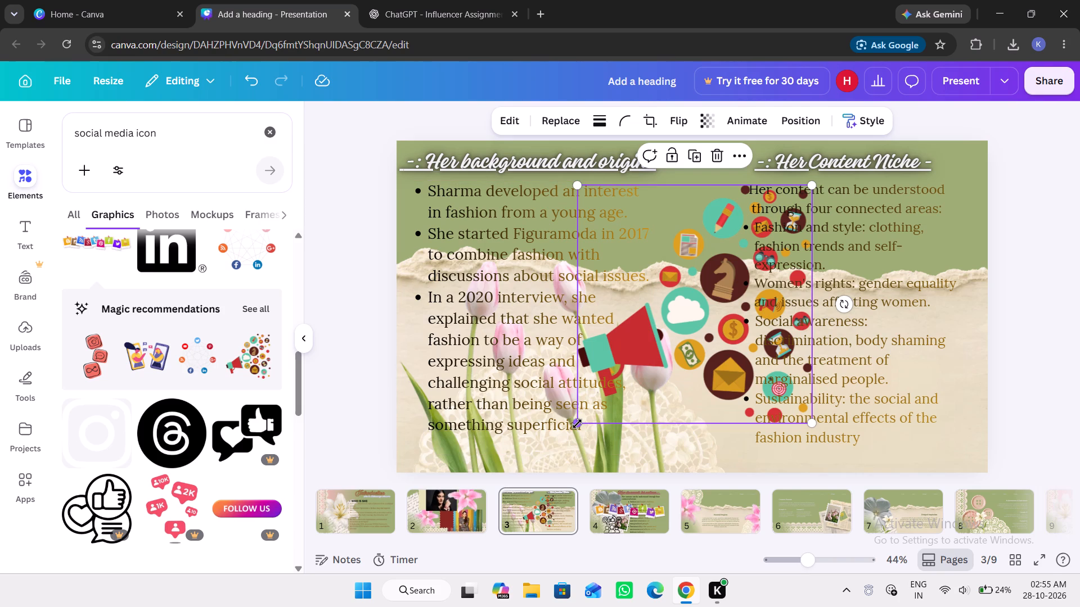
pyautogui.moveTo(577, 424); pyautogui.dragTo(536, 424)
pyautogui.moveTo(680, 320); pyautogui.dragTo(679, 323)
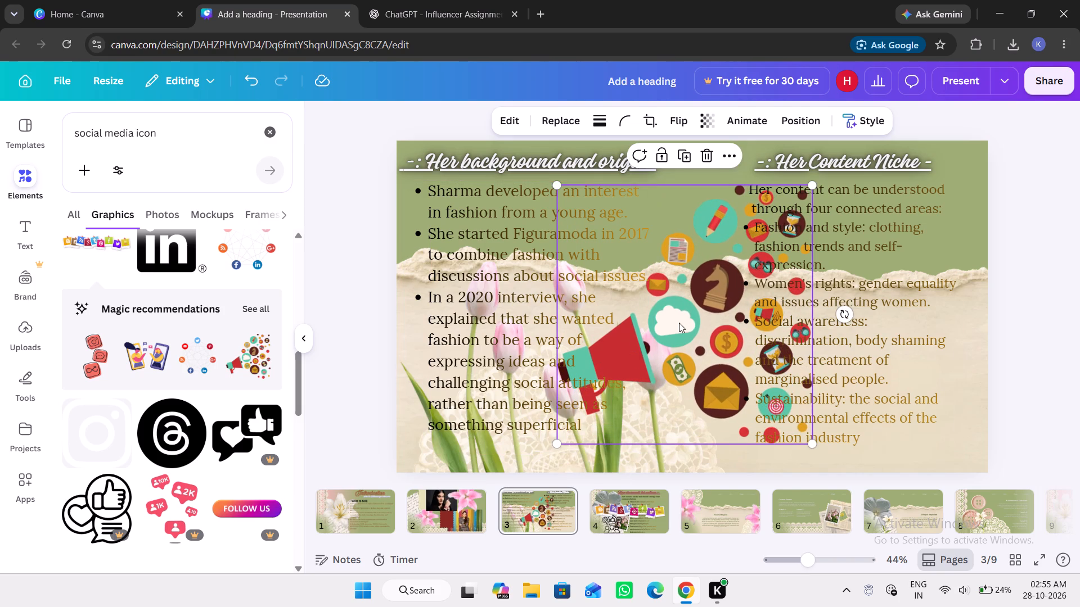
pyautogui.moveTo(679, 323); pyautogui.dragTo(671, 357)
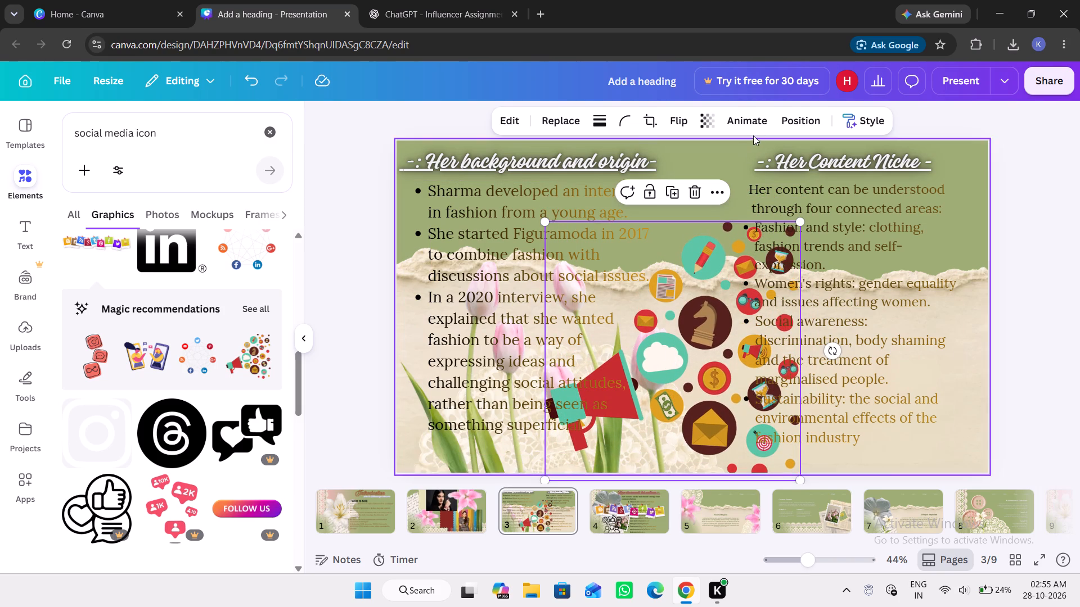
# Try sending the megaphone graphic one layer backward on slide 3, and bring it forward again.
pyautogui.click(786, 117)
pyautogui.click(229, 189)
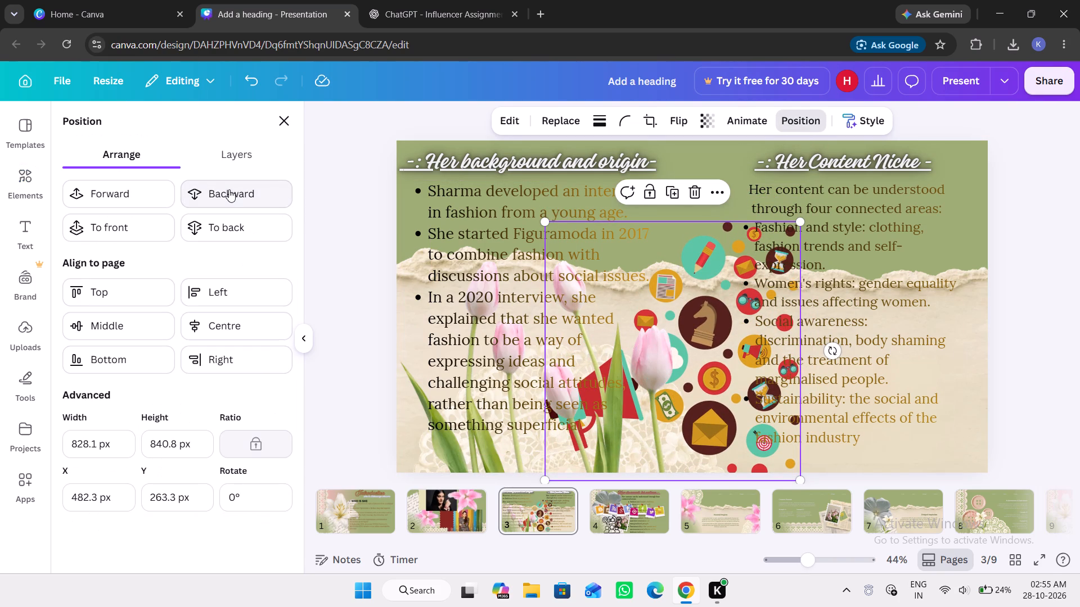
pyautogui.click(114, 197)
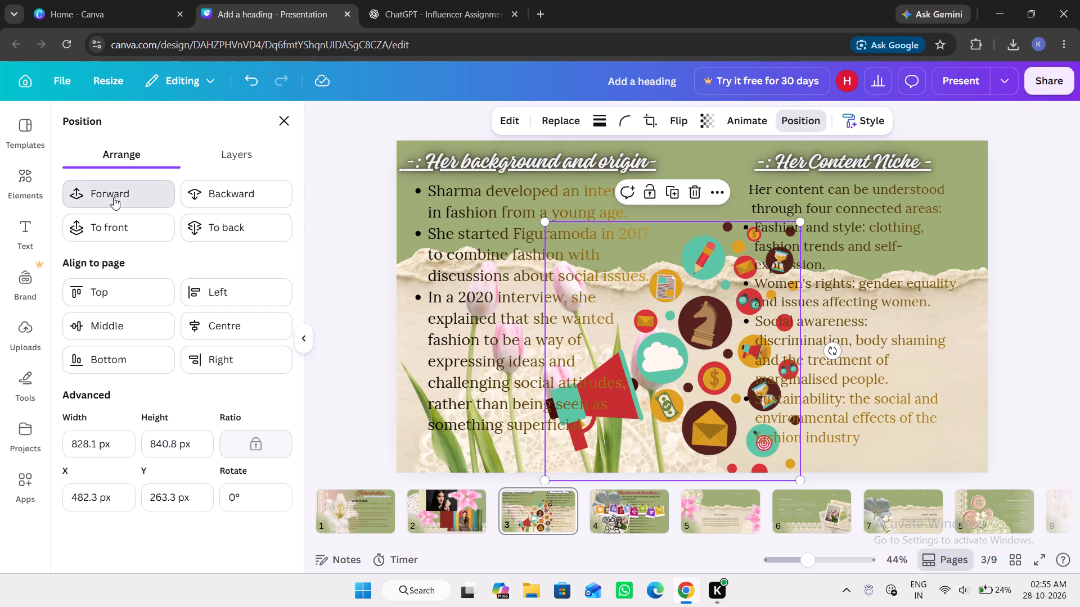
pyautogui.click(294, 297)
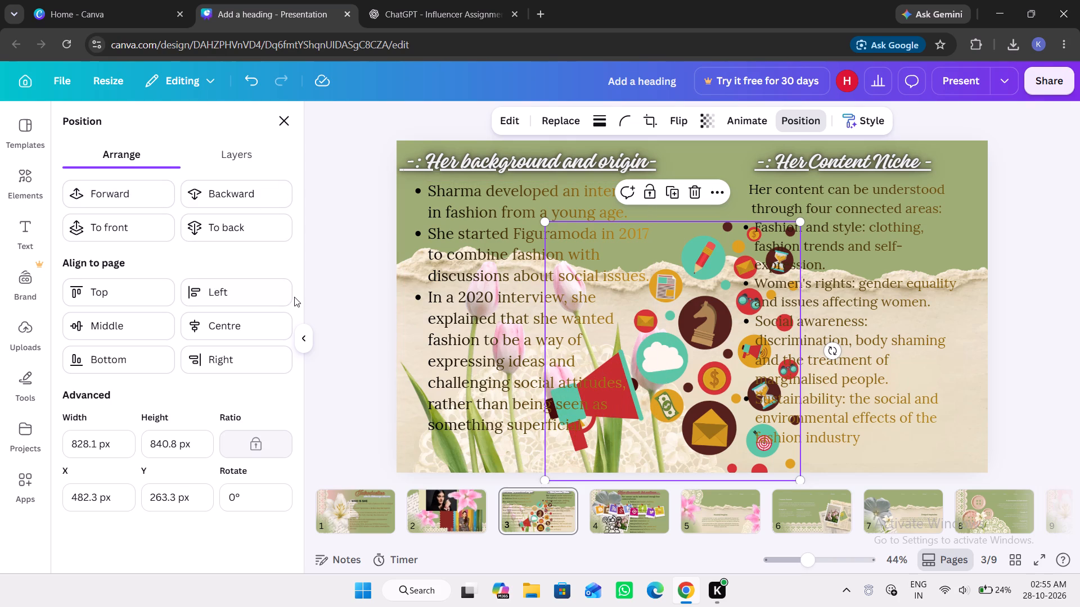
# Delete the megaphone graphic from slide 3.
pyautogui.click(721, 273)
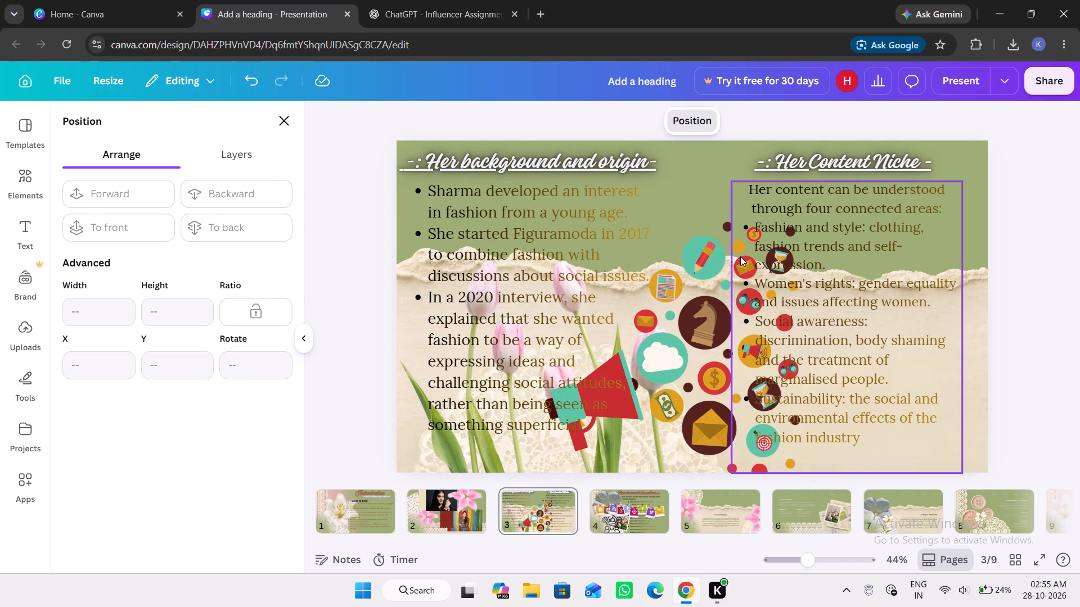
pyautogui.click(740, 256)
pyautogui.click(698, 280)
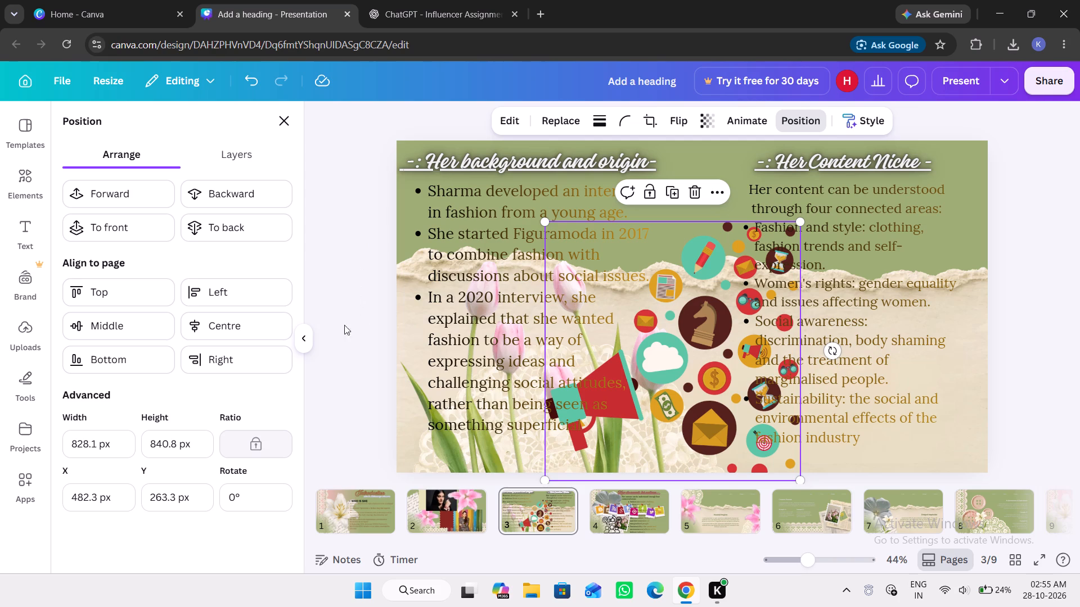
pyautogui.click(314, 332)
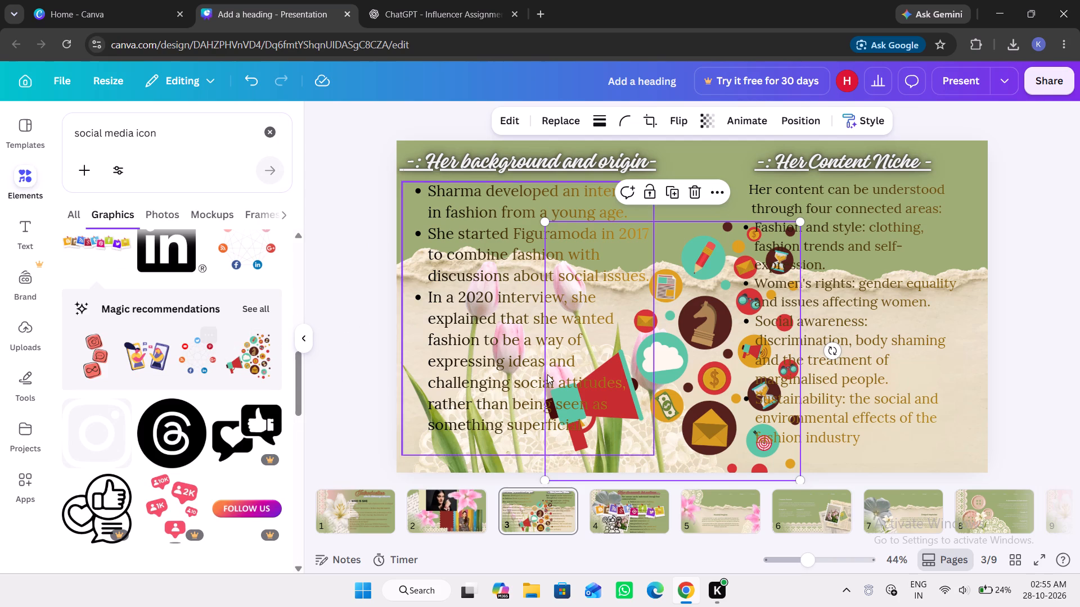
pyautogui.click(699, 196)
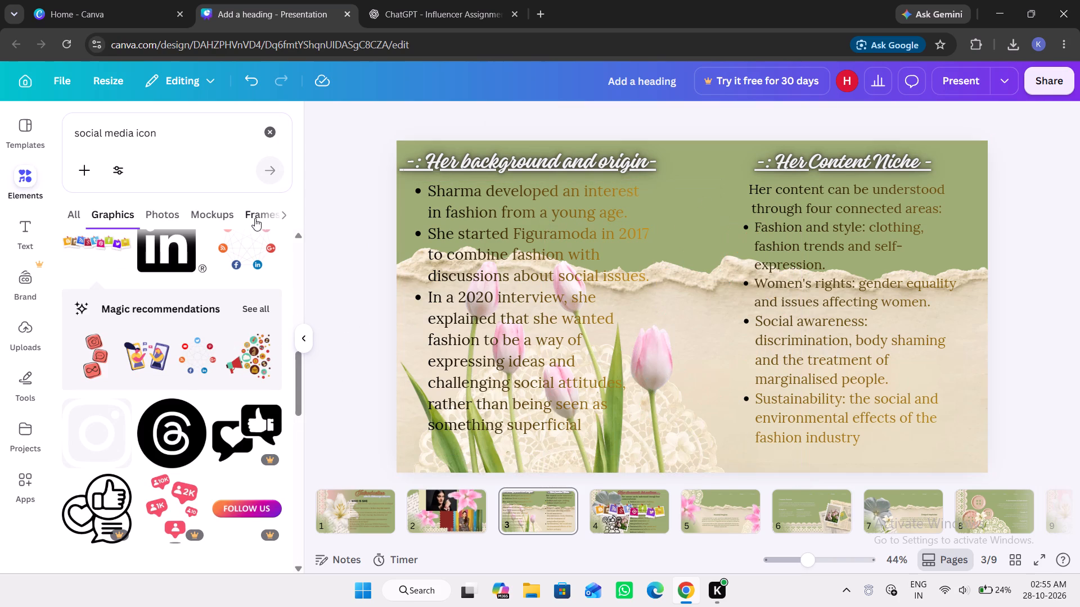
# Add the recommended circular social media network graphic to slide 3 several times.
pyautogui.click(193, 372)
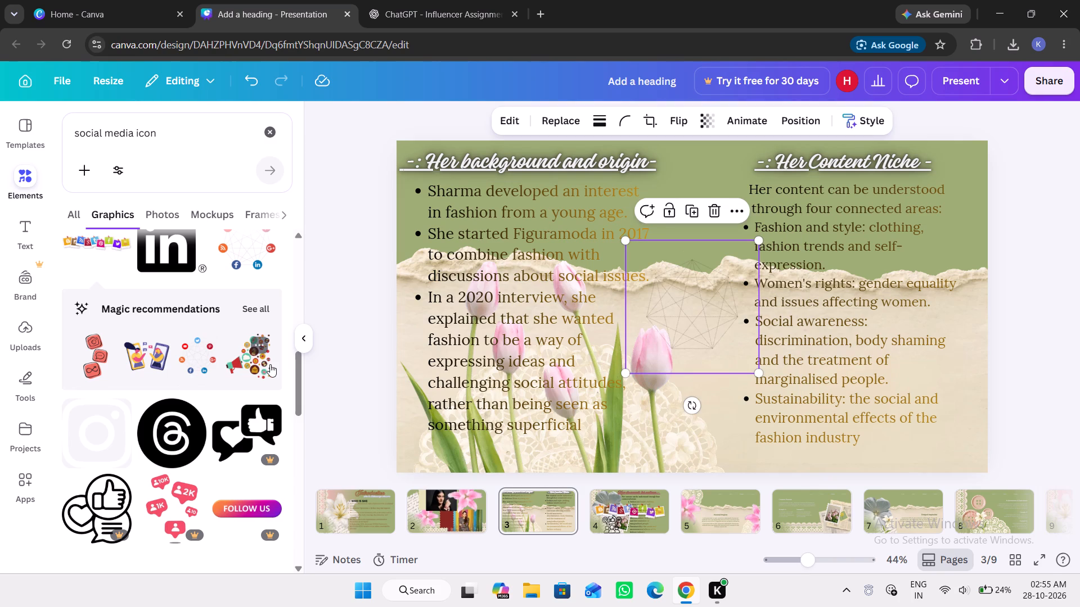
pyautogui.click(193, 346)
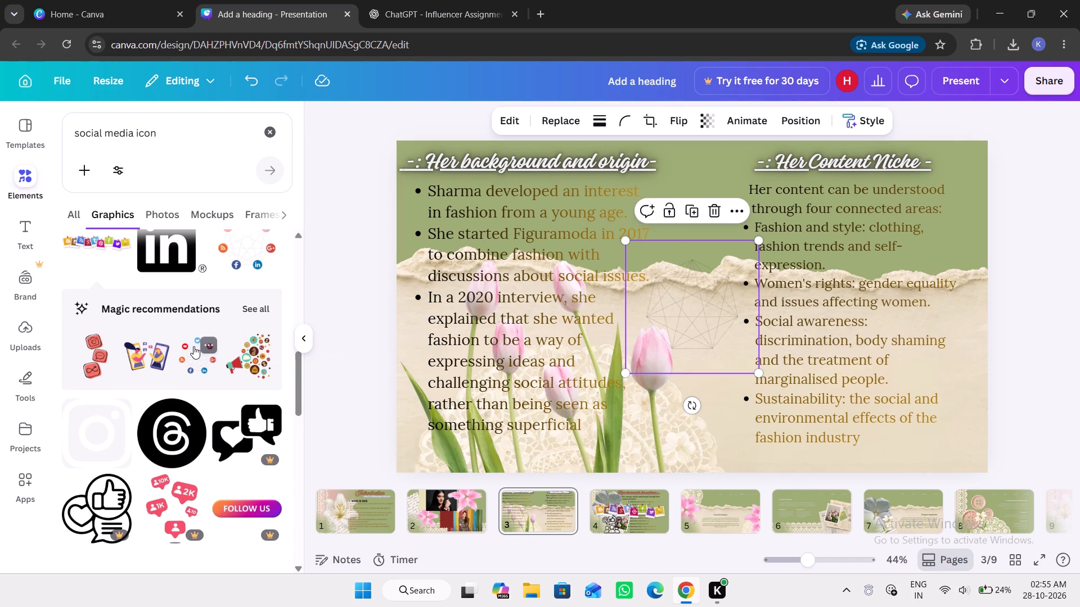
pyautogui.tripleClick(190, 342)
pyautogui.tripleClick(190, 342)
pyautogui.click(190, 342)
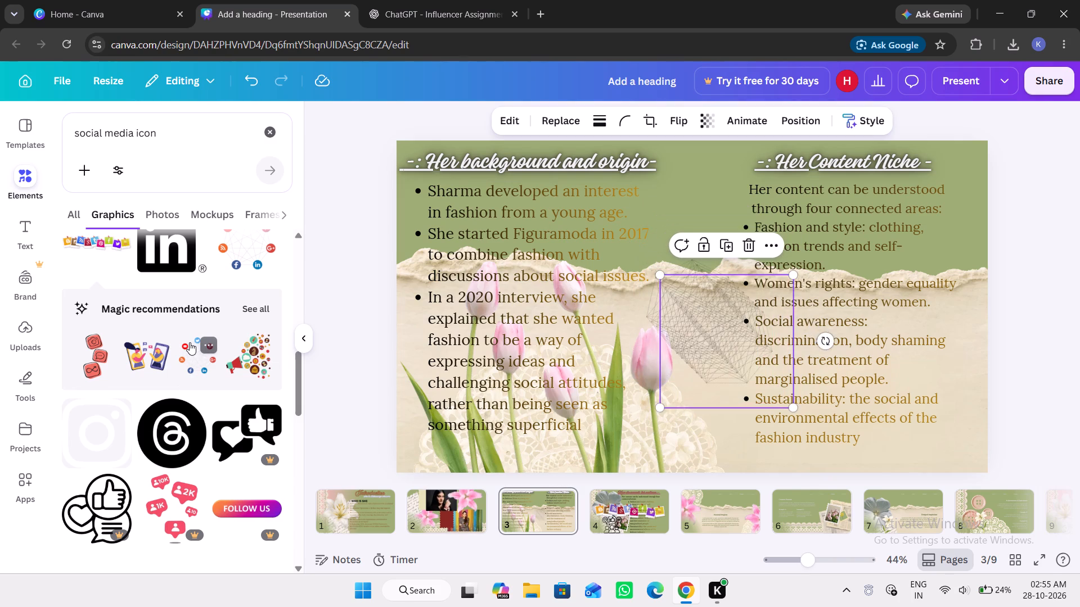
# Delete the surplus copies of the network graphic from slide 3.
pyautogui.tripleClick(758, 257)
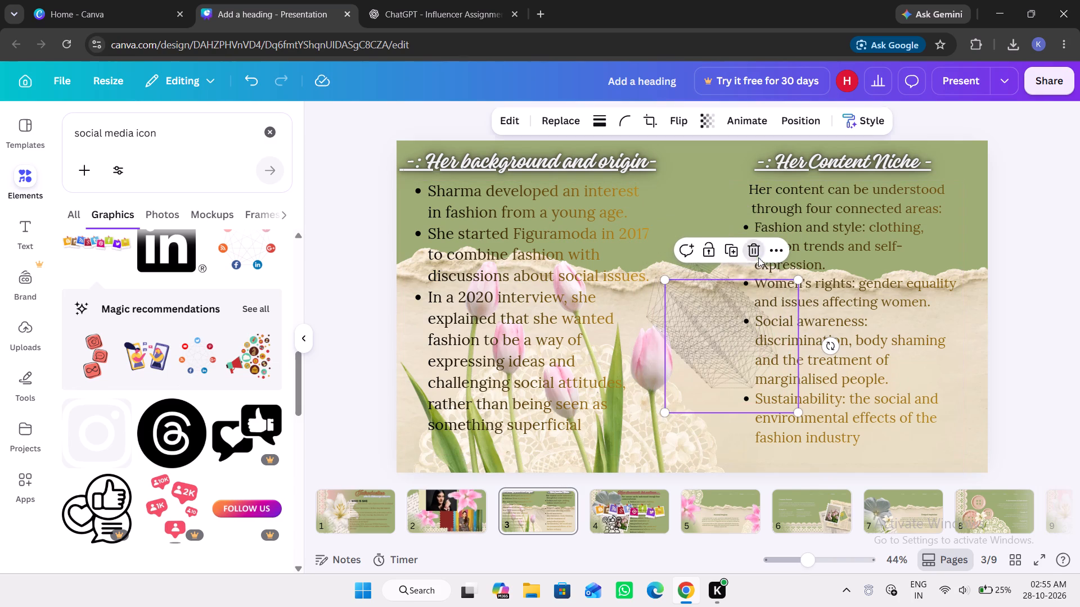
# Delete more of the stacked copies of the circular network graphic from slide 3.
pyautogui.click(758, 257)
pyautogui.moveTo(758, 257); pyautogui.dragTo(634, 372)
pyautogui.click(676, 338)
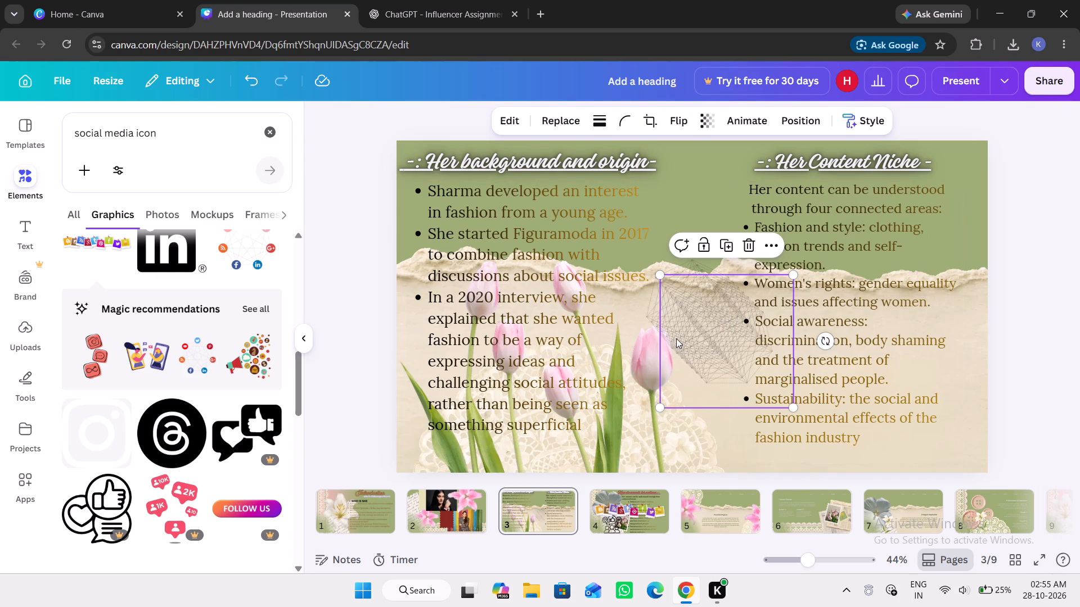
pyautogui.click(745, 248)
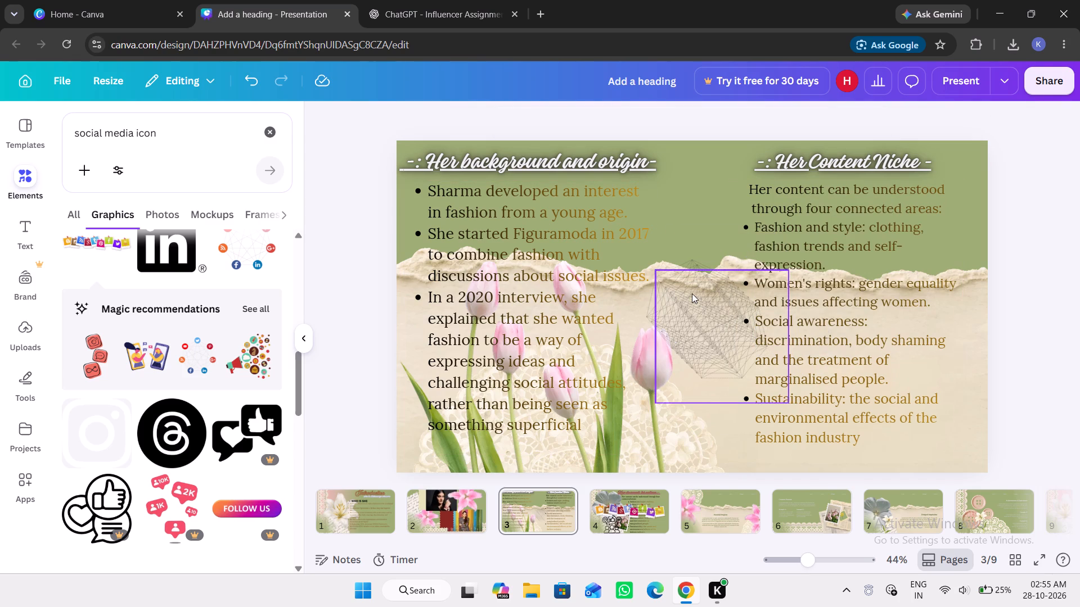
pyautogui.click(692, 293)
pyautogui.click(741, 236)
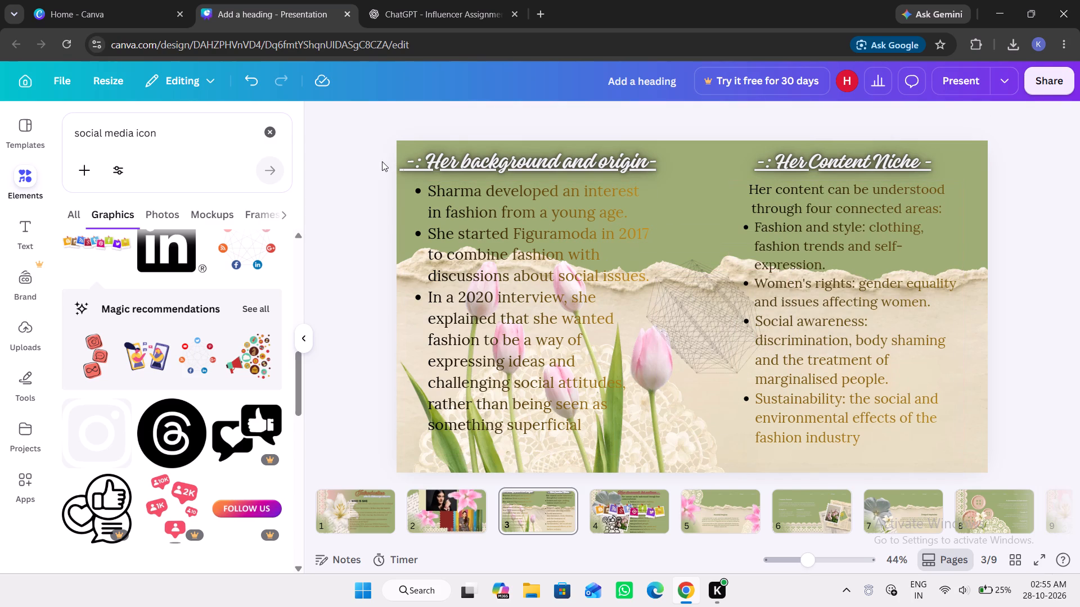
# Undo the network graphic additions and deletions on slide 3, back past the deletion of the megaphone graphic.
pyautogui.tripleClick(249, 78)
pyautogui.tripleClick(249, 78)
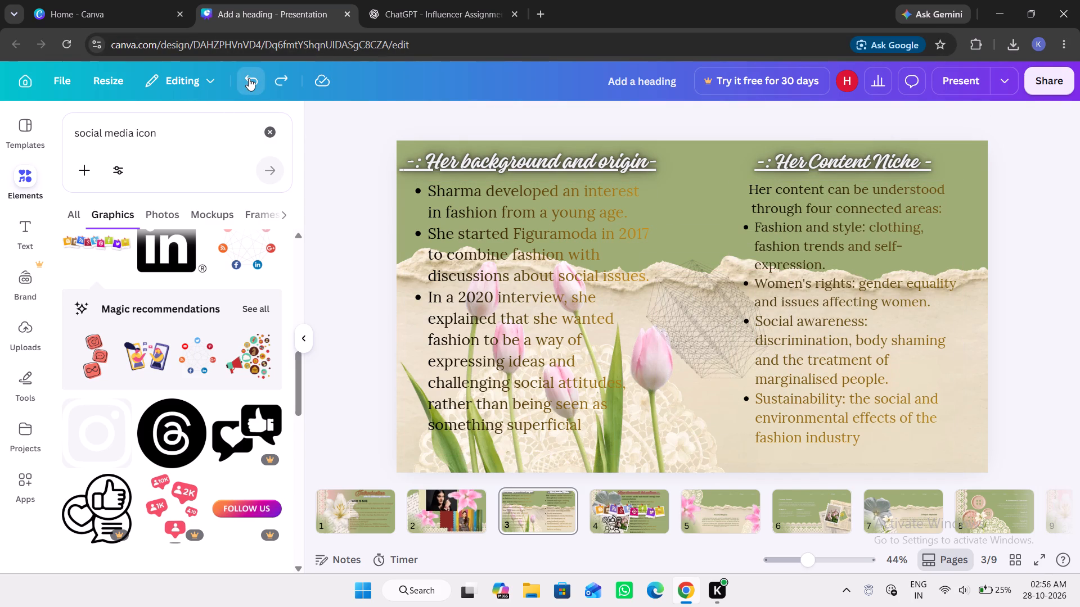
pyautogui.tripleClick(249, 78)
pyautogui.tripleClick(249, 78)
pyautogui.doubleClick(249, 78)
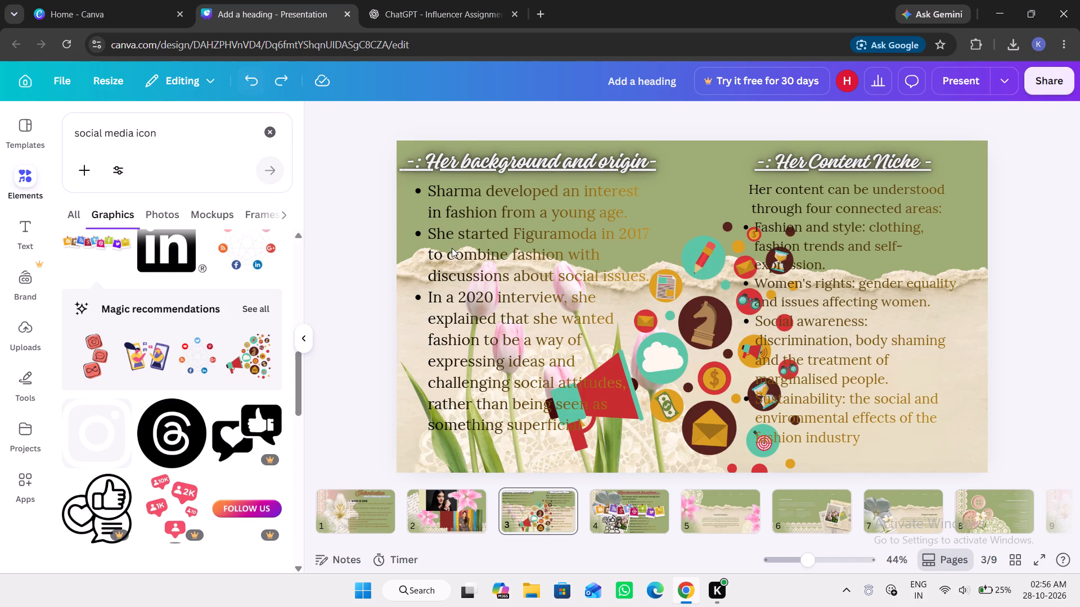
# Delete the megaphone graphic that overlaps the text on slide 3.
pyautogui.click(714, 289)
pyautogui.click(695, 187)
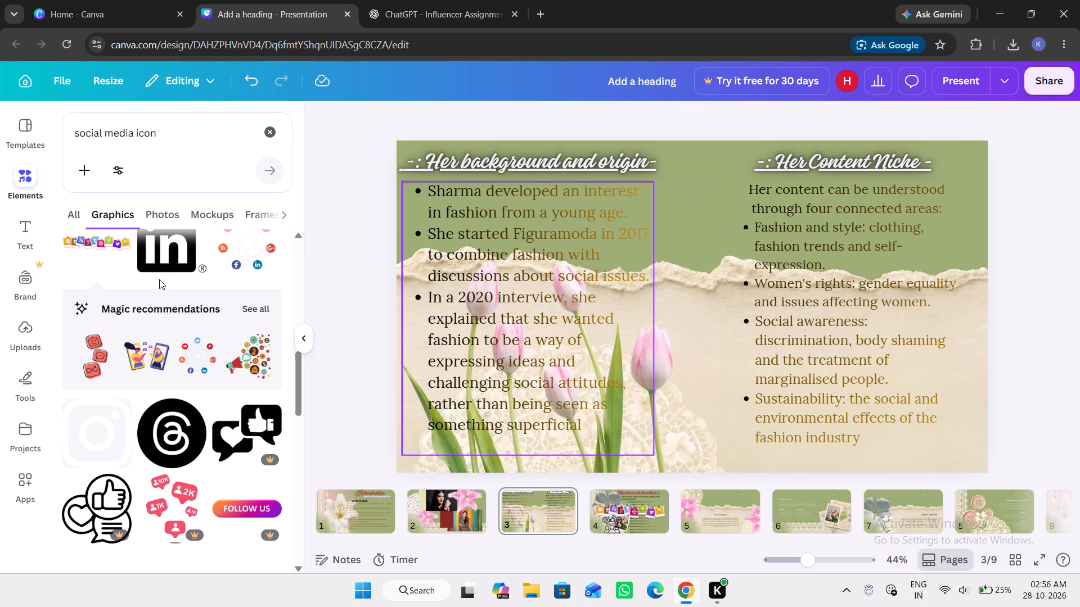
# Open the details of the recommended Hand-Drawn Icons Social Media Doodle Set graphic.
pyautogui.click(108, 337)
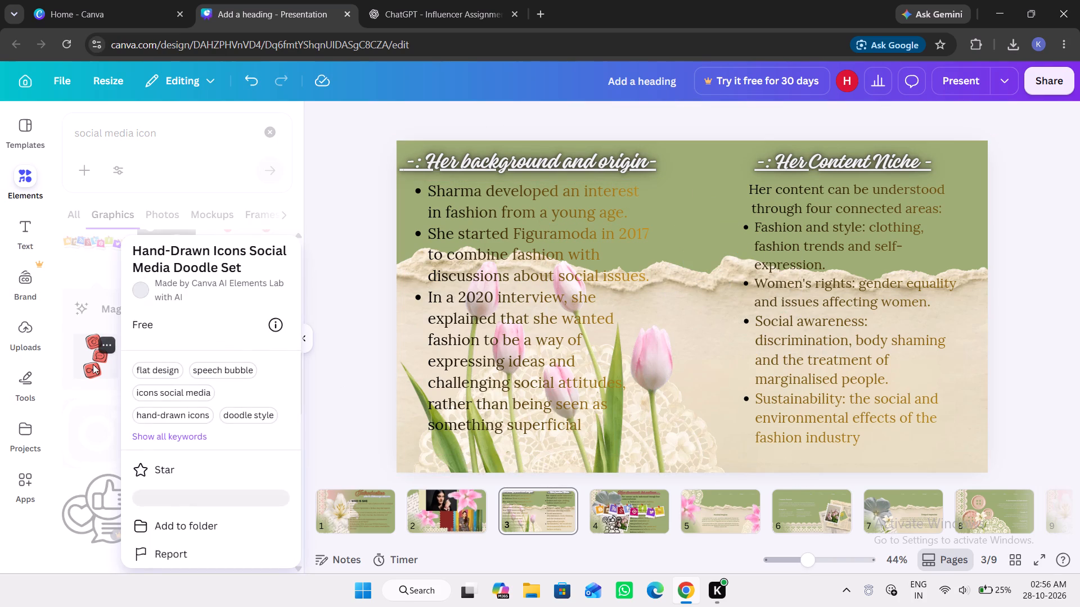
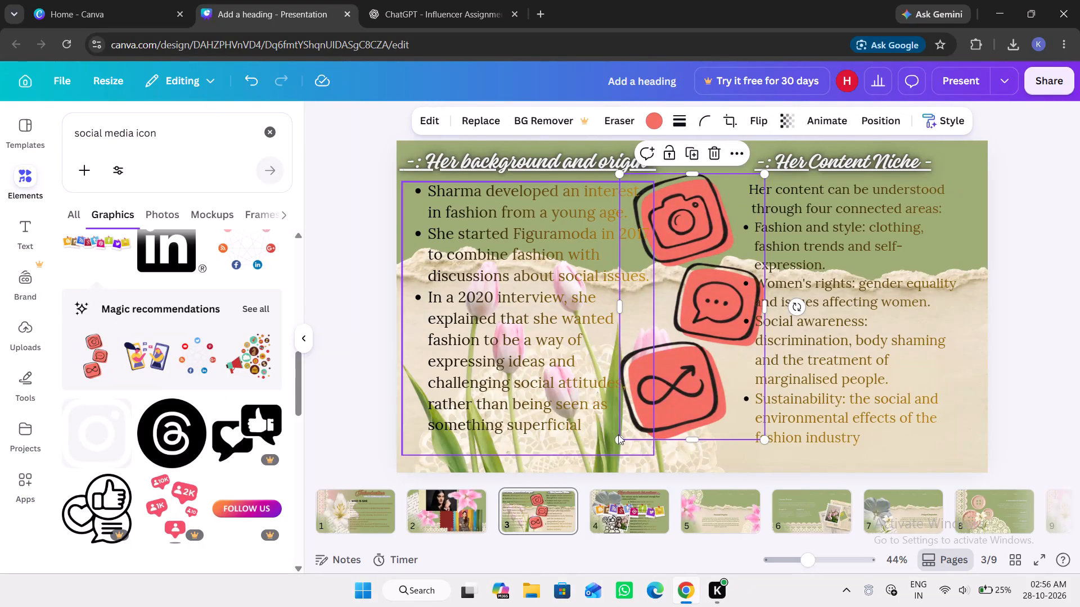
# Move the red three-icon graphic down between slide 3's text columns, adjust its width, and scale it down slightly.
pyautogui.moveTo(690, 353); pyautogui.dragTo(690, 381)
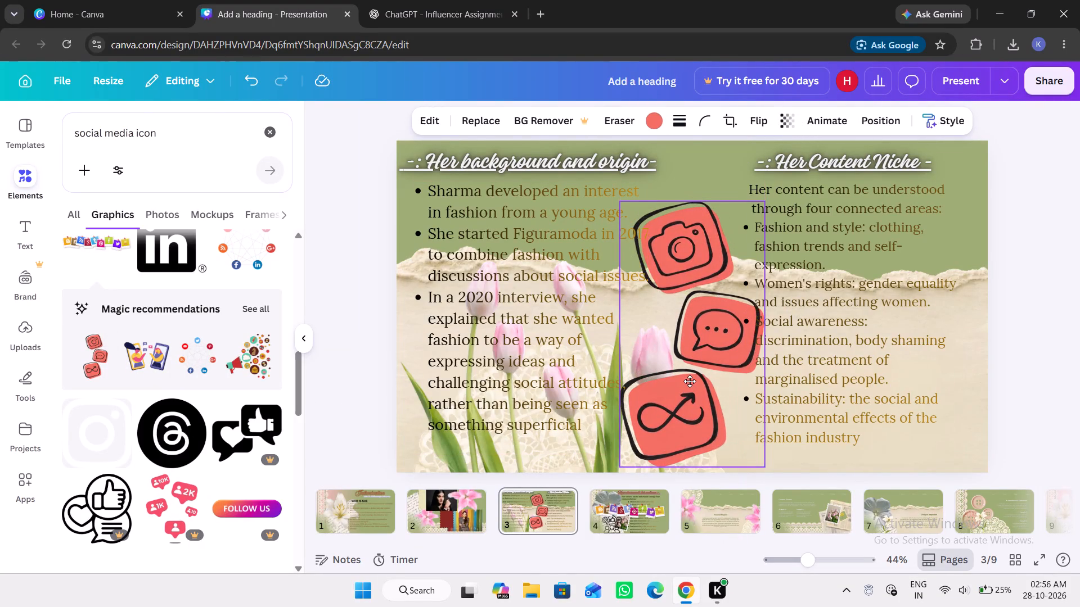
pyautogui.moveTo(690, 381); pyautogui.dragTo(677, 391)
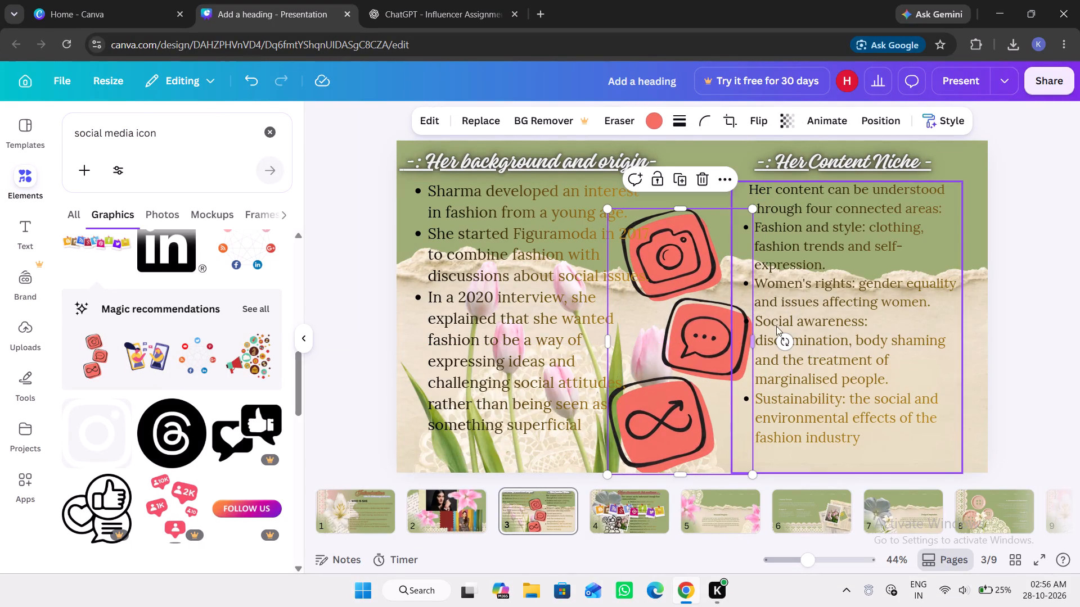
pyautogui.moveTo(754, 340); pyautogui.dragTo(739, 340)
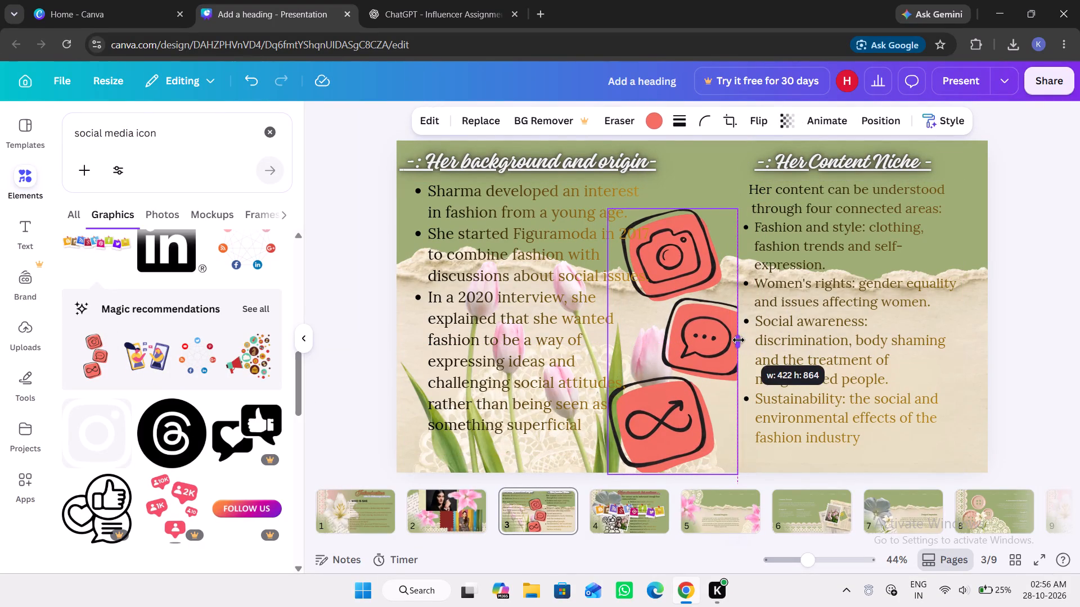
pyautogui.moveTo(739, 340); pyautogui.dragTo(759, 339)
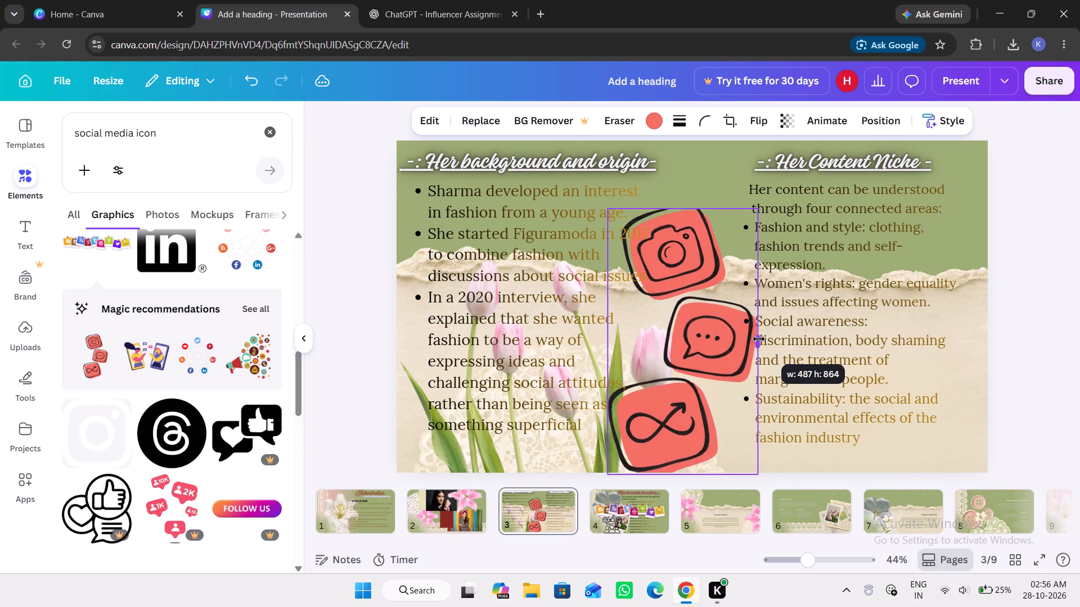
pyautogui.moveTo(759, 339); pyautogui.dragTo(764, 339)
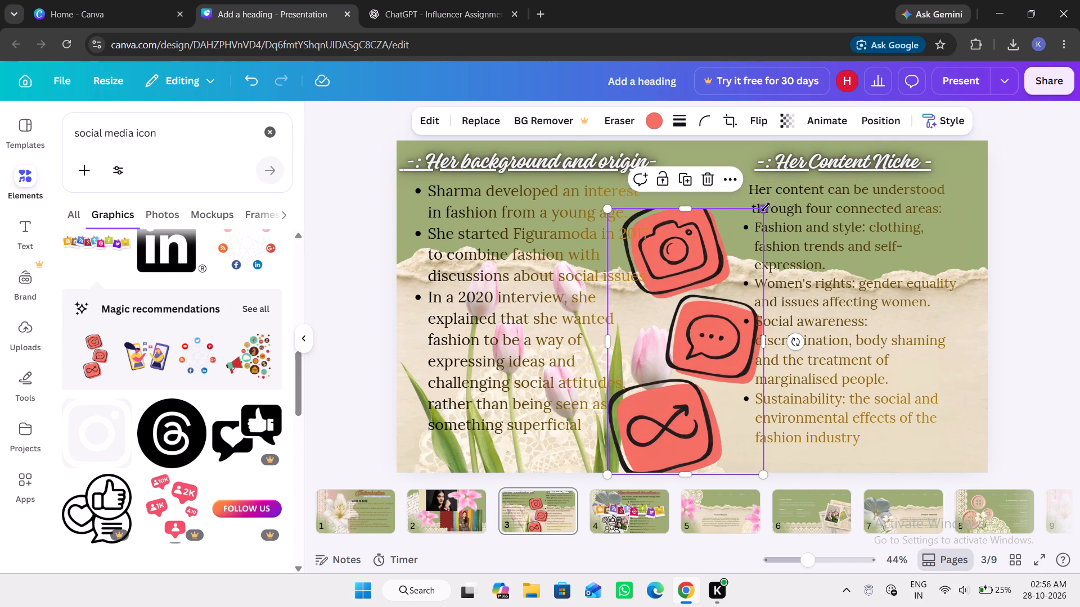
pyautogui.moveTo(766, 207); pyautogui.dragTo(752, 224)
pyautogui.click(703, 316)
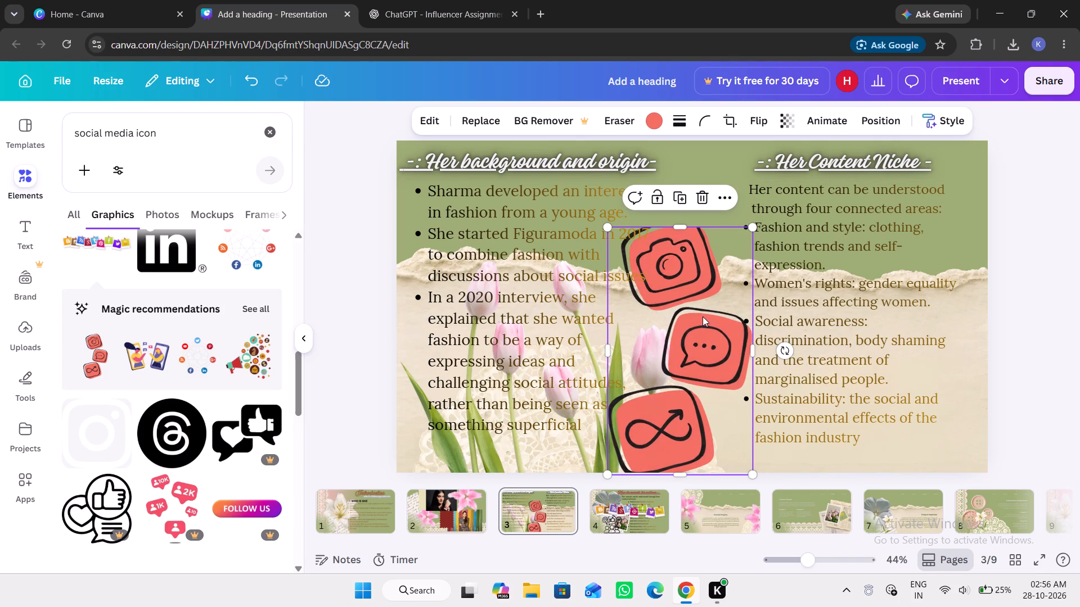
# Reposition the red three-icon graphic higher in the gap between slide 3's two text columns, just below the headings.
pyautogui.scroll(-1, 703, 316)
pyautogui.moveTo(668, 290); pyautogui.dragTo(666, 269)
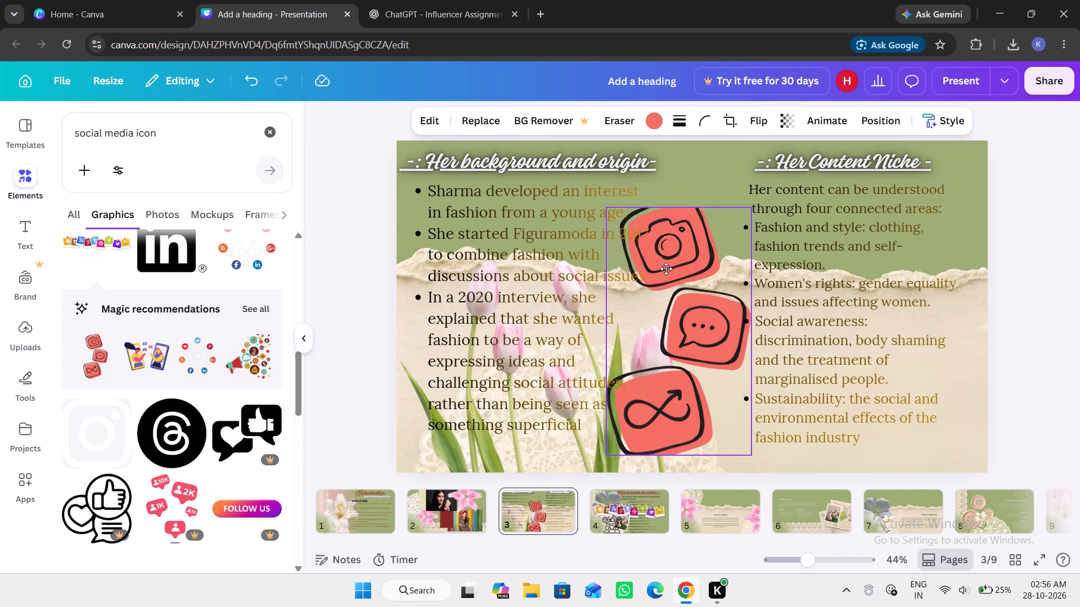
pyautogui.moveTo(666, 269); pyautogui.dragTo(669, 305)
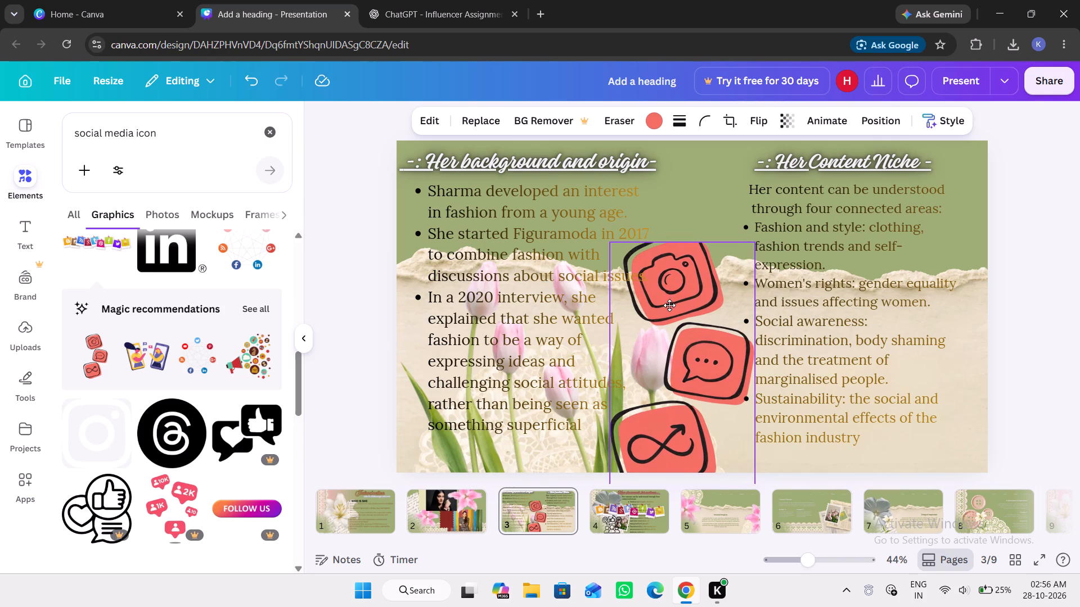
pyautogui.moveTo(669, 305); pyautogui.dragTo(718, 275)
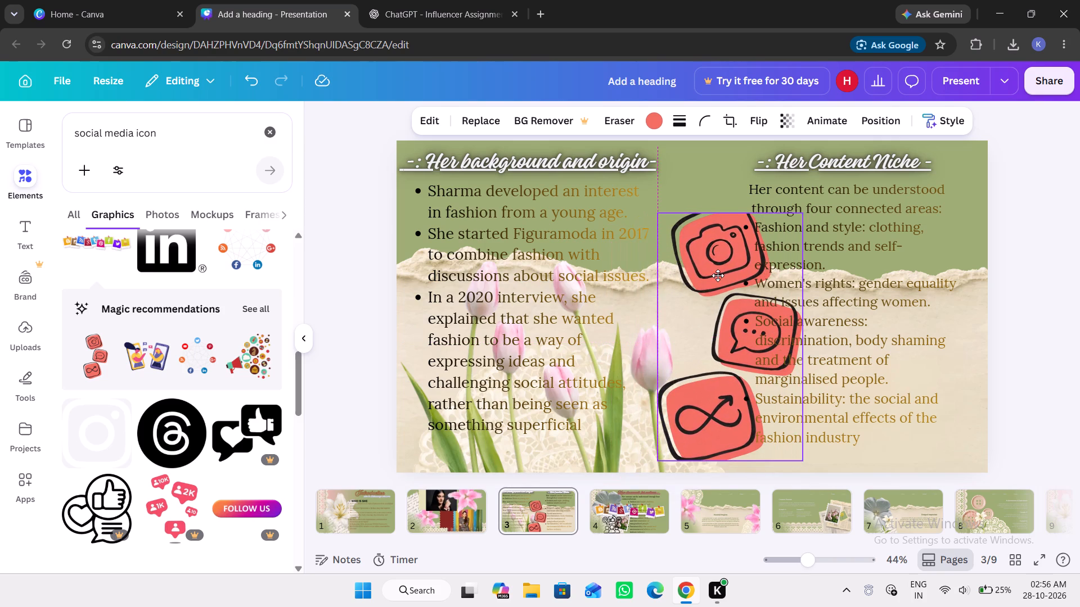
pyautogui.moveTo(718, 275); pyautogui.dragTo(688, 241)
pyautogui.click(673, 292)
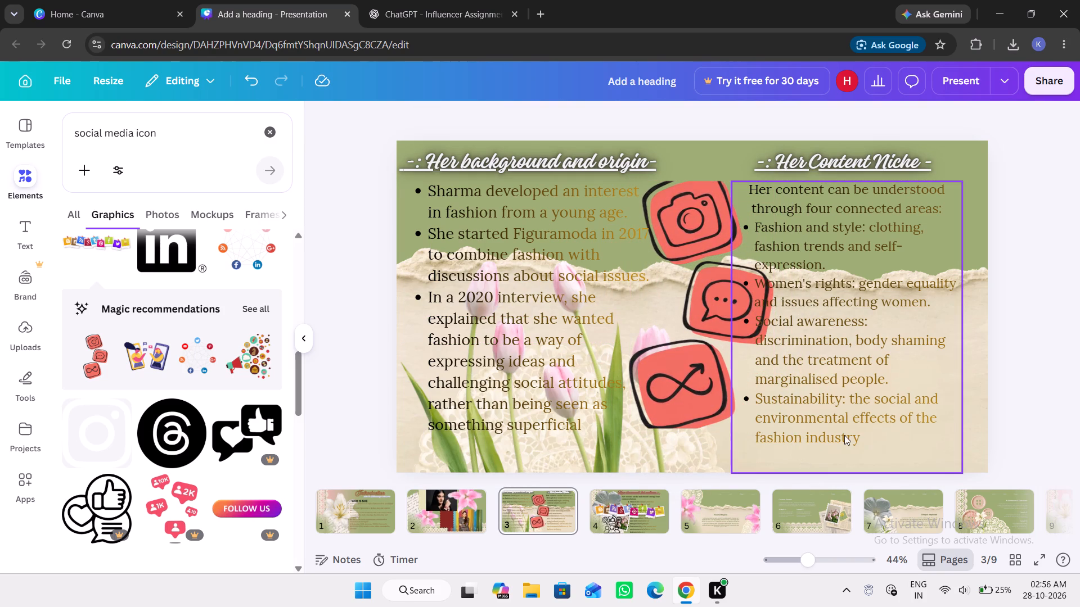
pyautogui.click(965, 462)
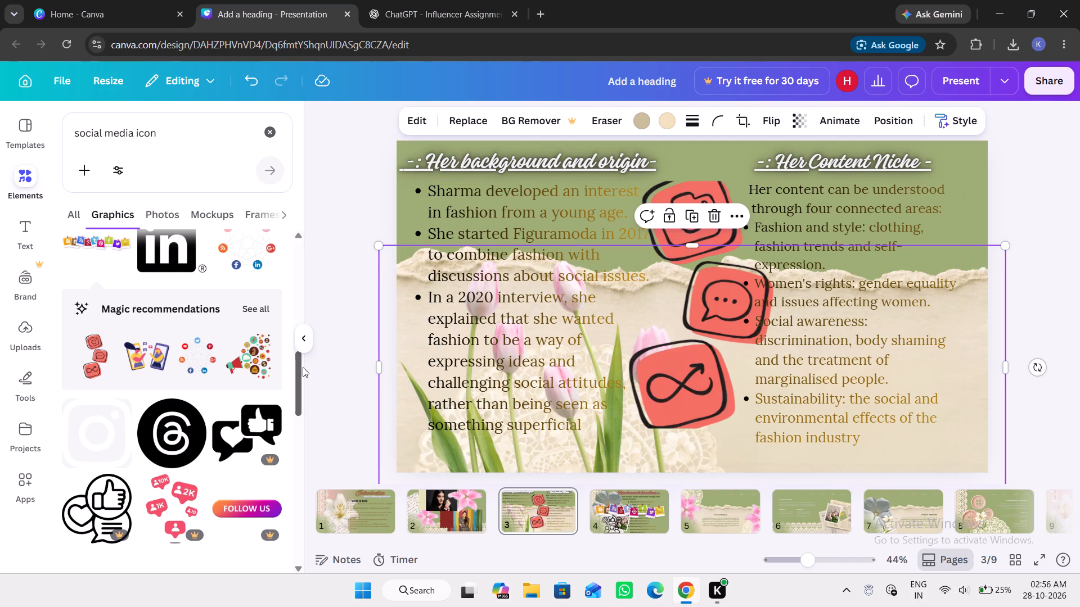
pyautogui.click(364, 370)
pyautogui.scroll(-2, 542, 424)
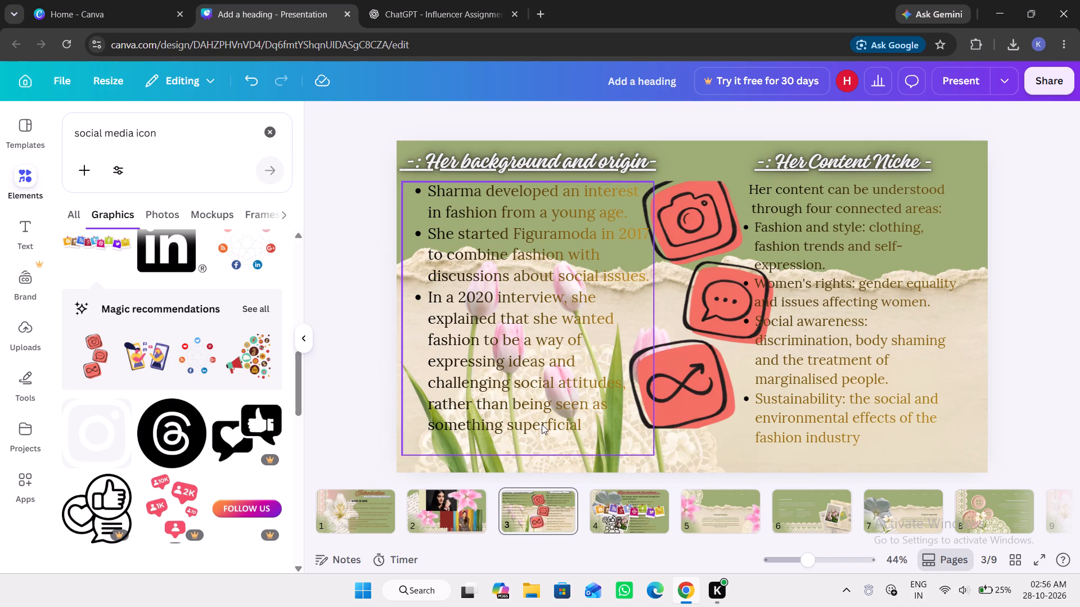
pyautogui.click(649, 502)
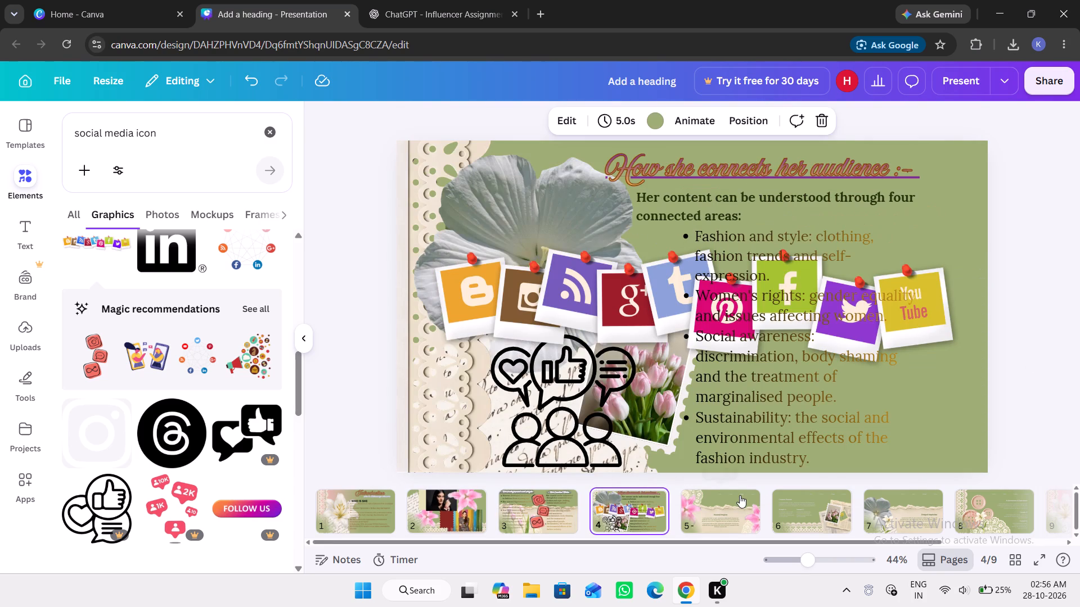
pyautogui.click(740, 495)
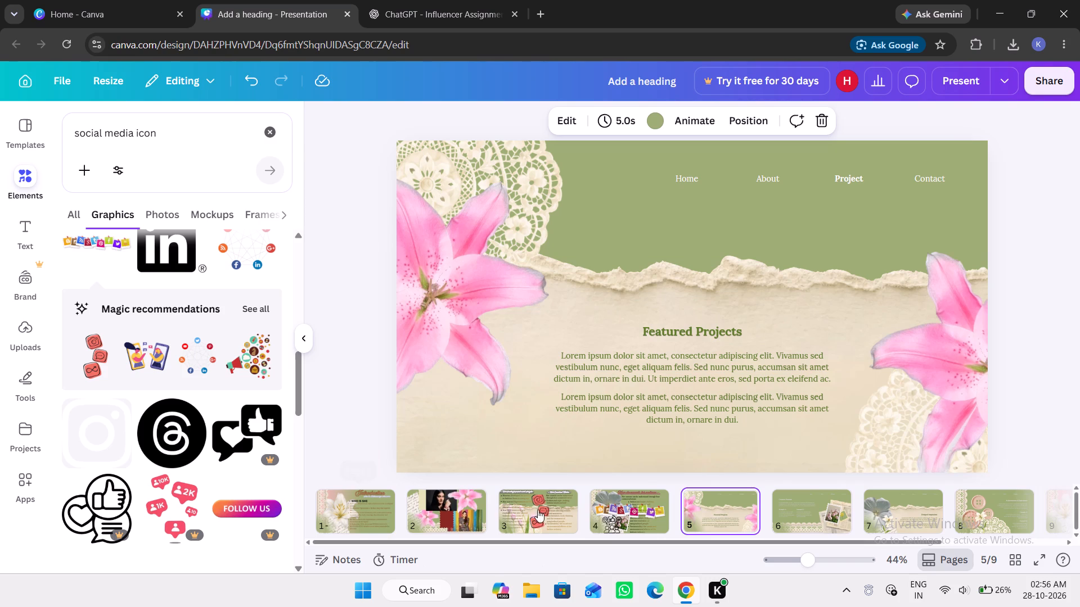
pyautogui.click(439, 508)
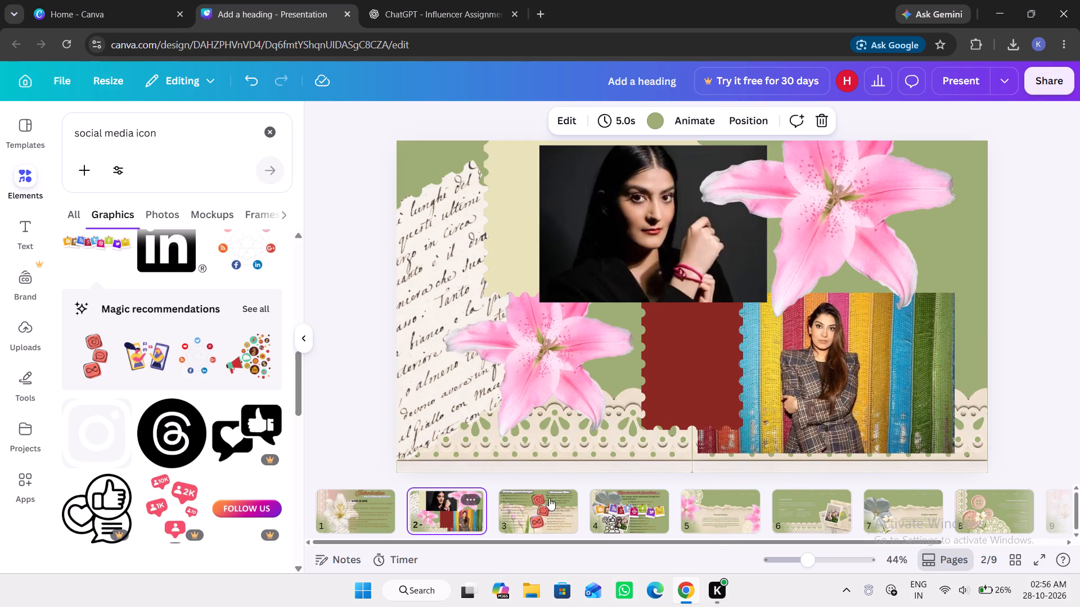
# Delete the Home, About, Project and Contact labels from slide 5.
pyautogui.click(721, 530)
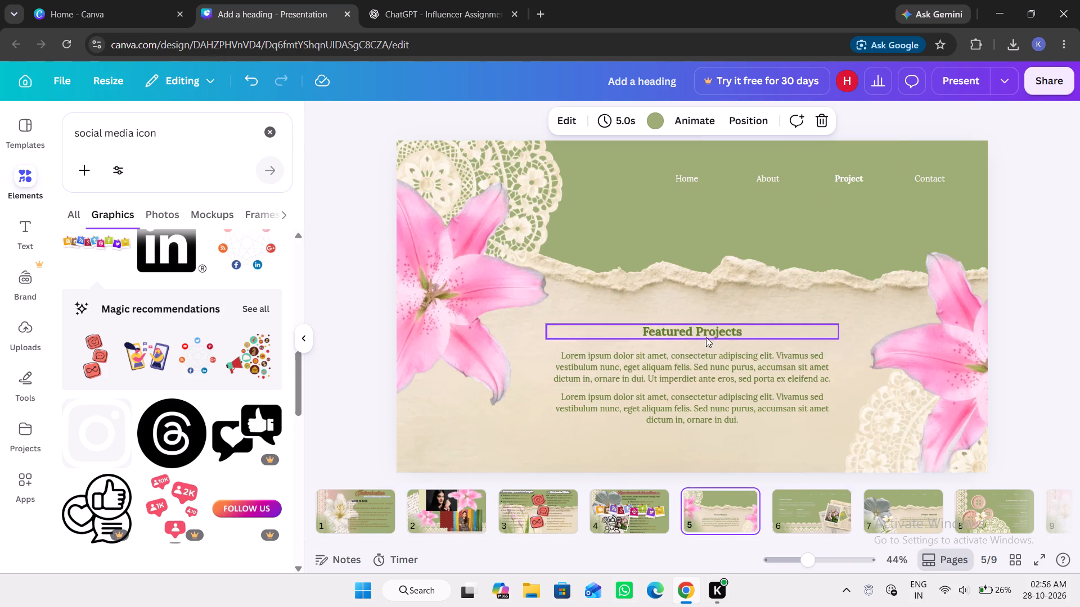
pyautogui.click(687, 178)
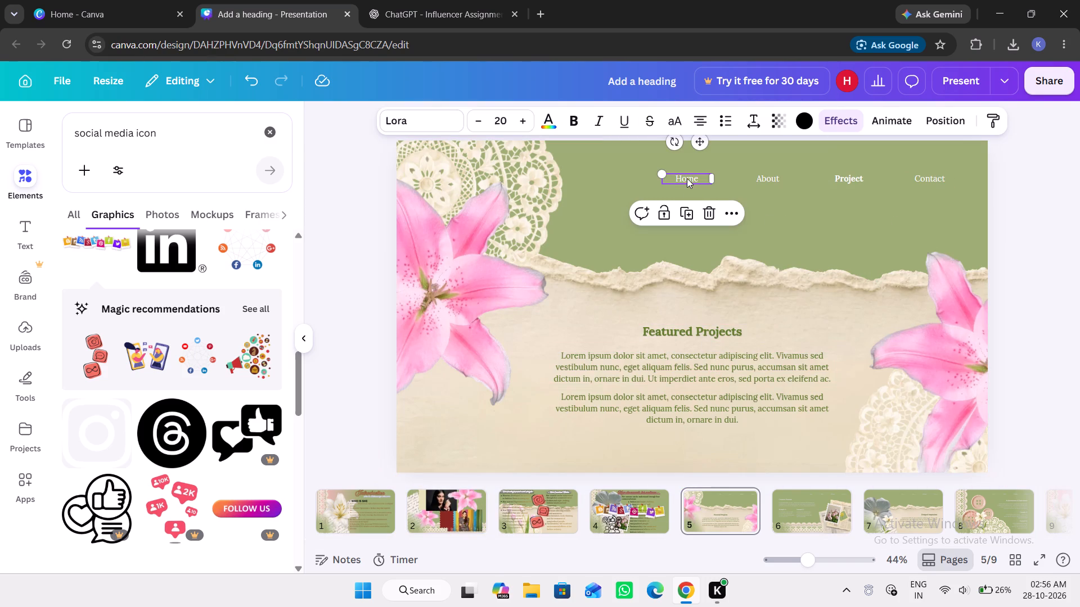
pyautogui.click(707, 205)
pyautogui.click(782, 171)
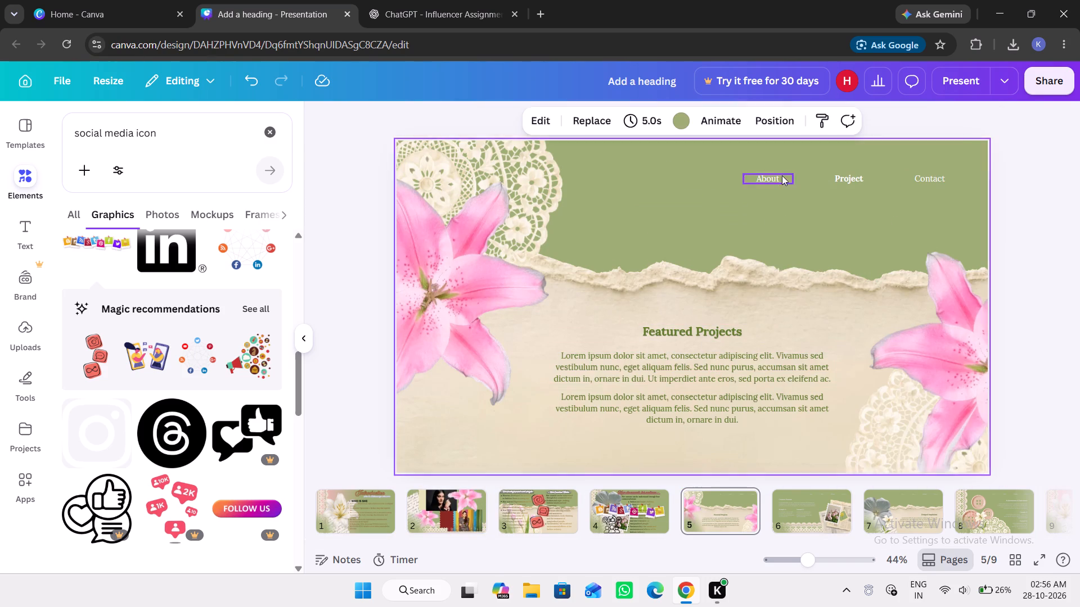
pyautogui.click(773, 184)
pyautogui.click(784, 219)
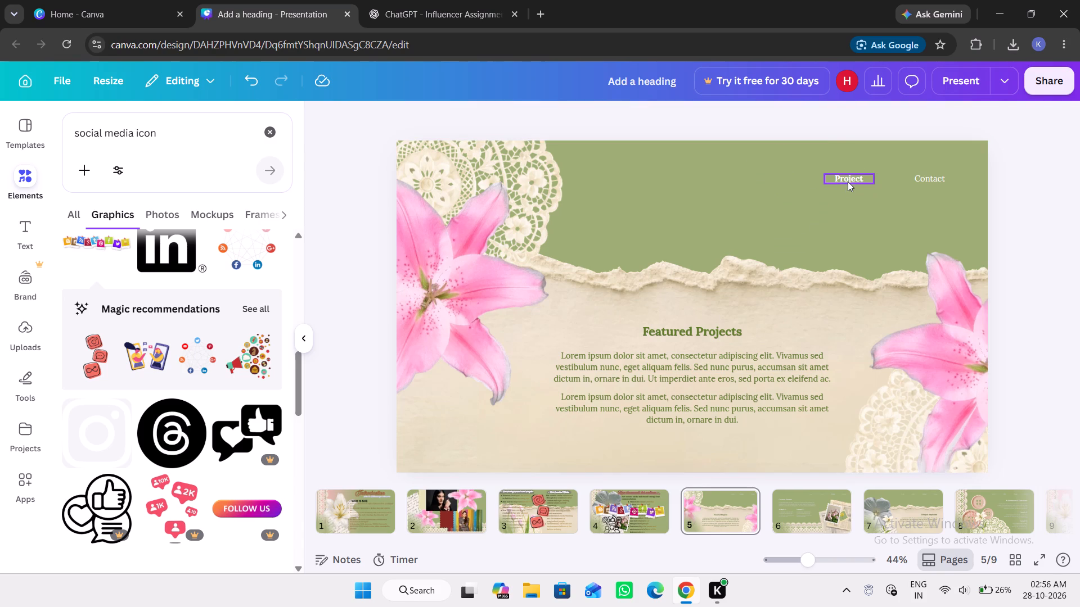
pyautogui.click(848, 182)
pyautogui.click(871, 211)
pyautogui.moveTo(929, 176); pyautogui.dragTo(945, 218)
pyautogui.click(965, 188)
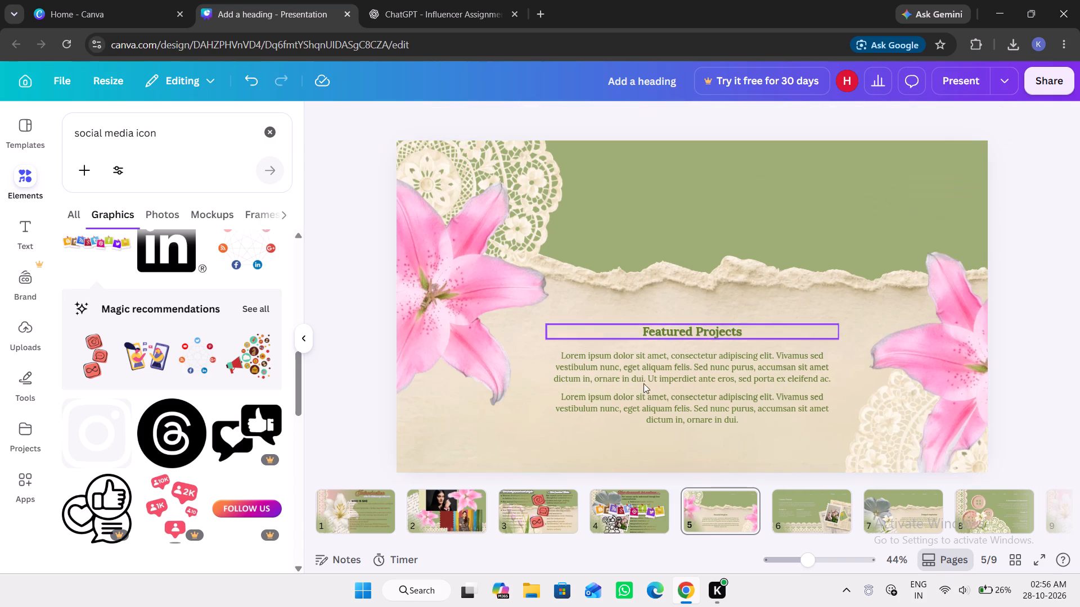